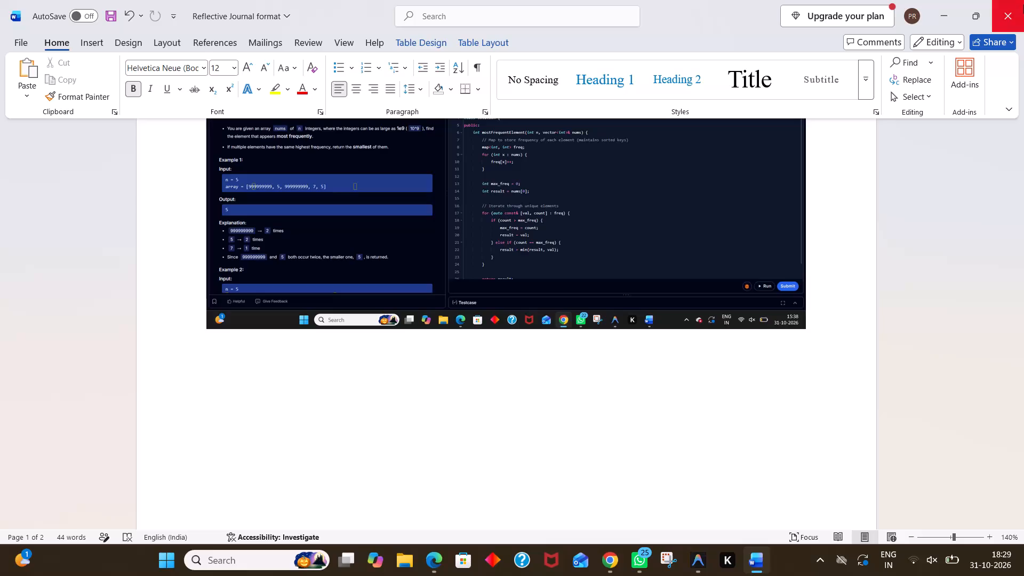
Close the Reflective Journal format document, saving its changes in its current folder.
click(1023, 5)
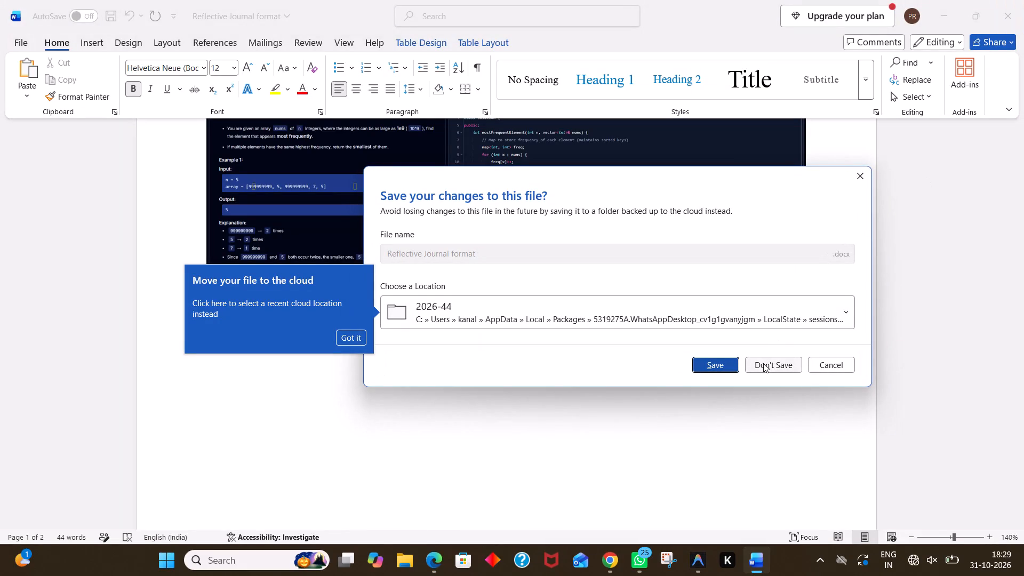
click(729, 366)
click(1019, 1)
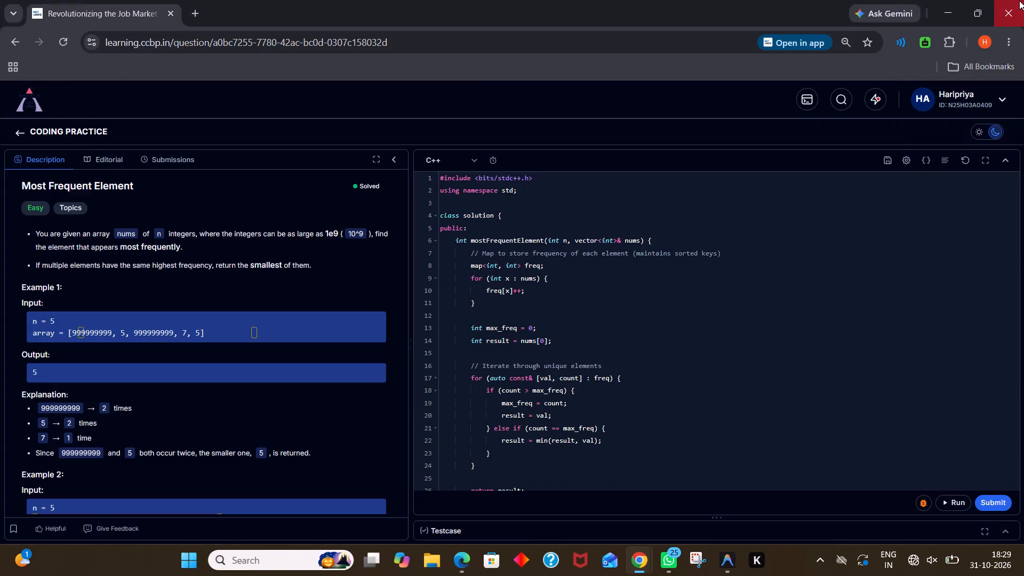
In Google Chrome, leave the Most Frequent Element coding question and return to the course page.
click(612, 130)
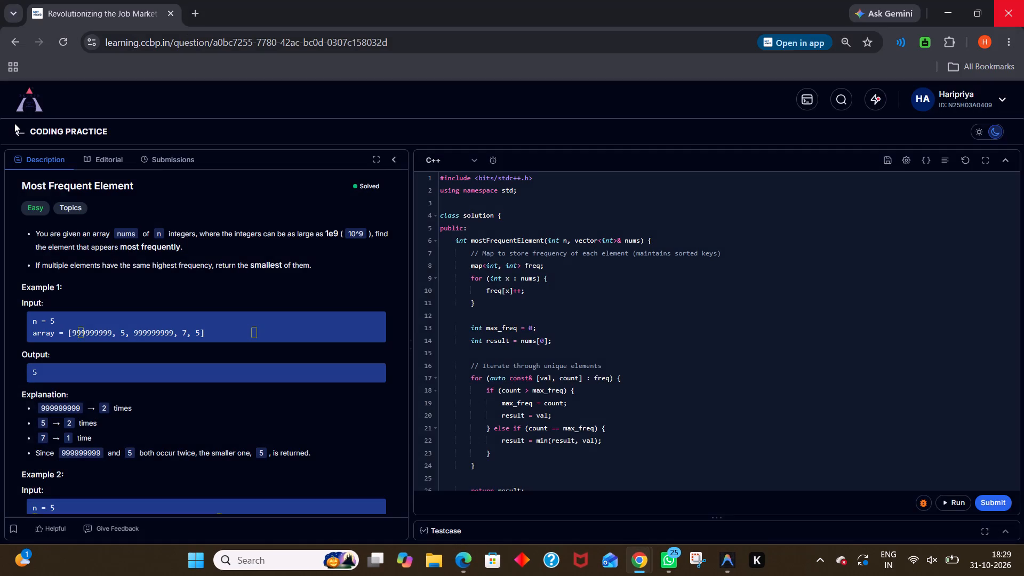
click(21, 131)
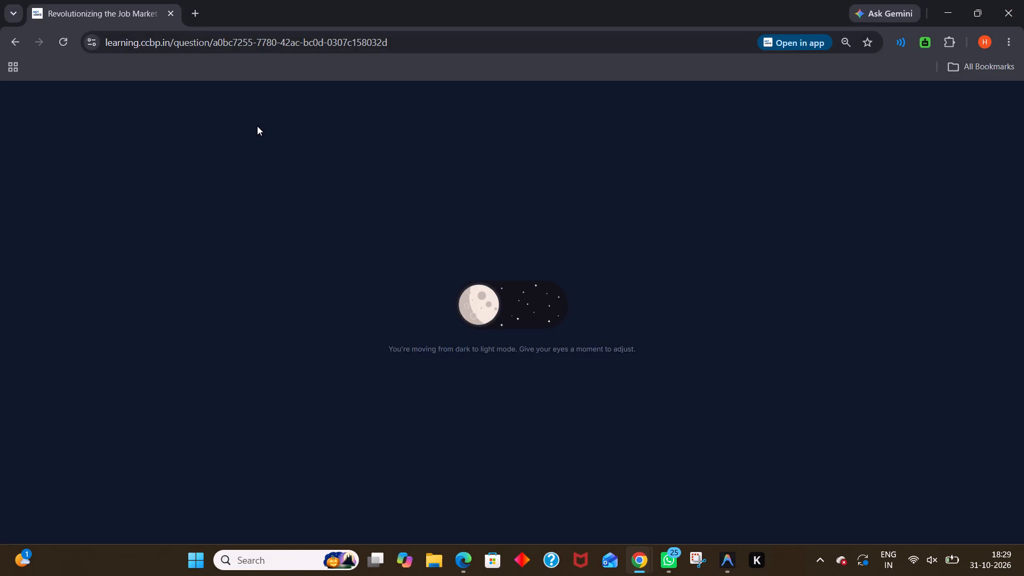
click(541, 299)
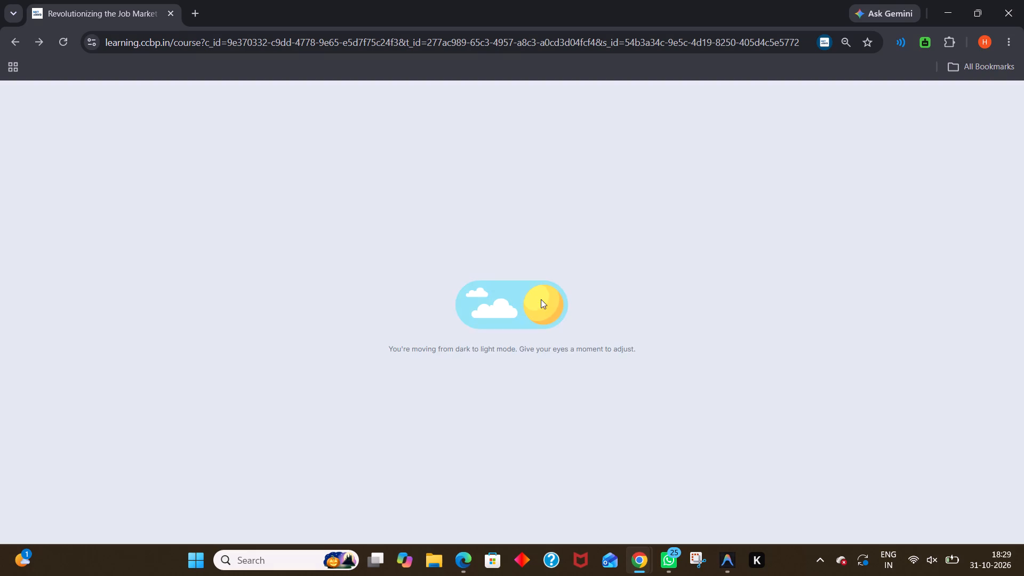
Start the Face ID verification for access to the course.
click(580, 333)
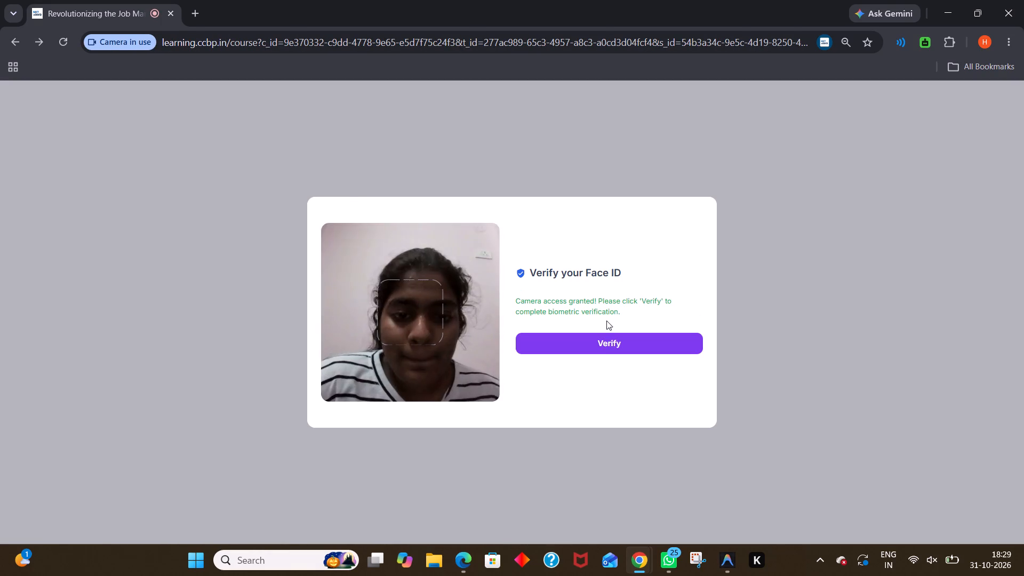
click(601, 342)
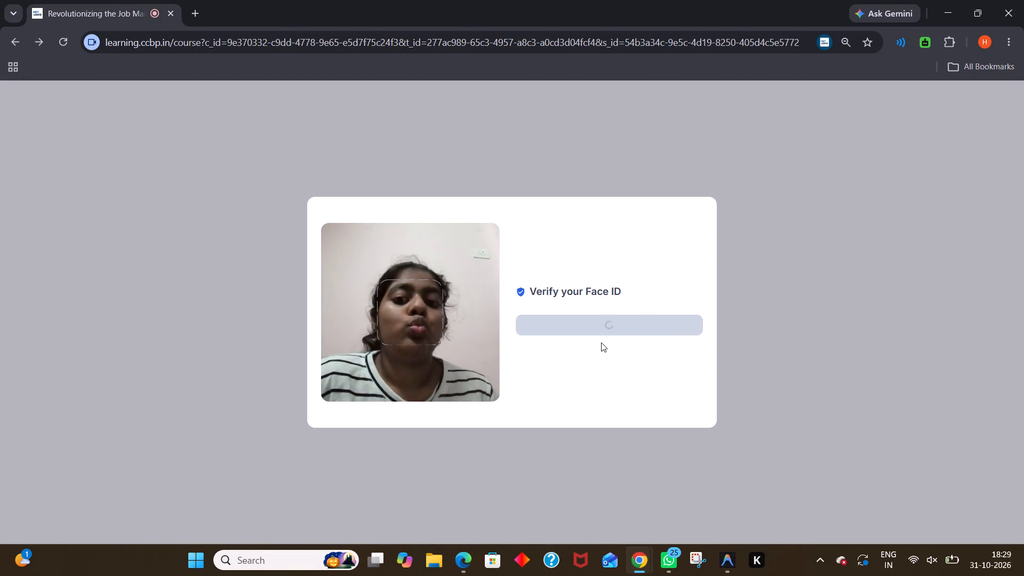
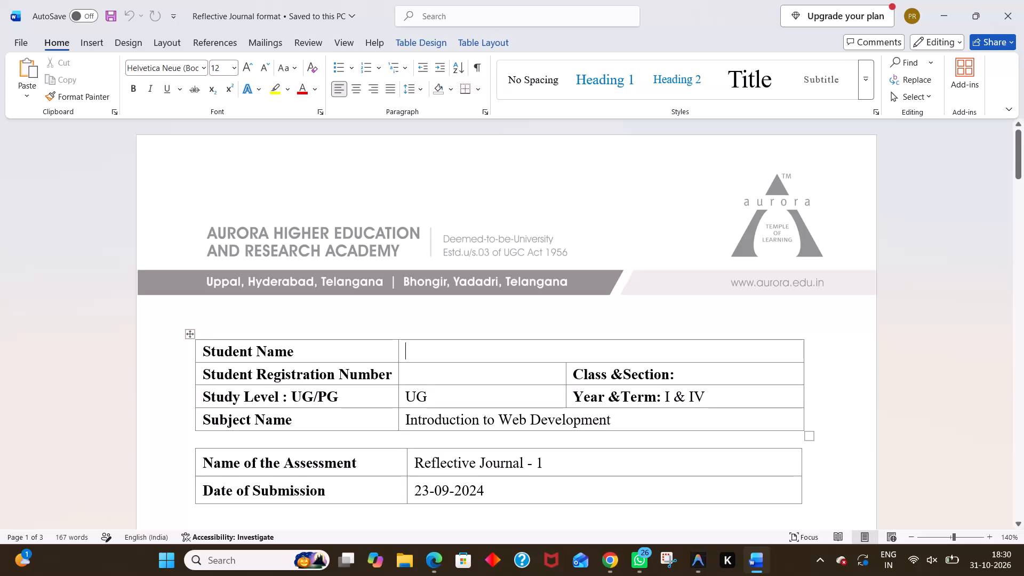
Enter the student's name and registration number in the student details table.
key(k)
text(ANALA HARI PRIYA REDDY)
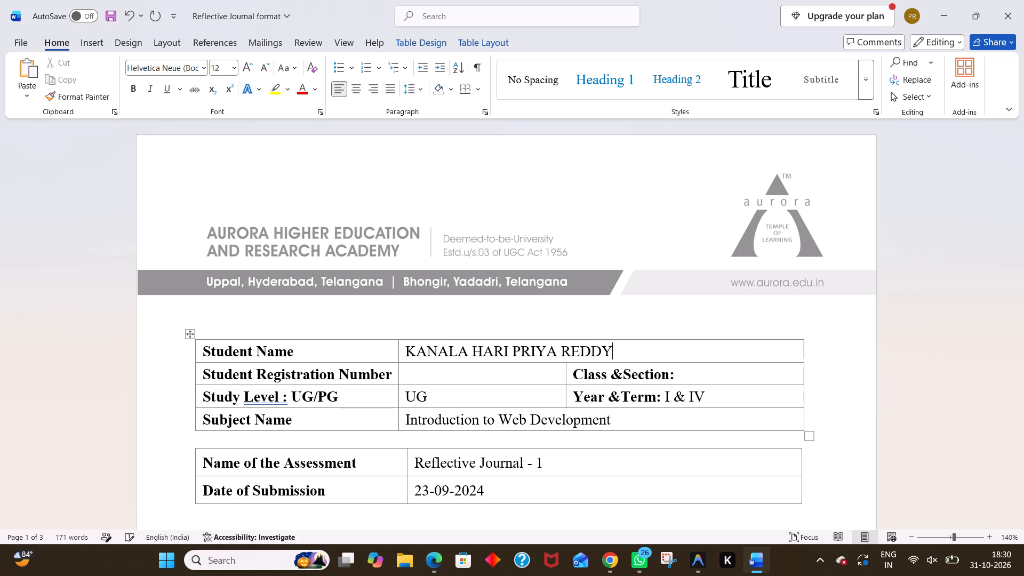
click(500, 377)
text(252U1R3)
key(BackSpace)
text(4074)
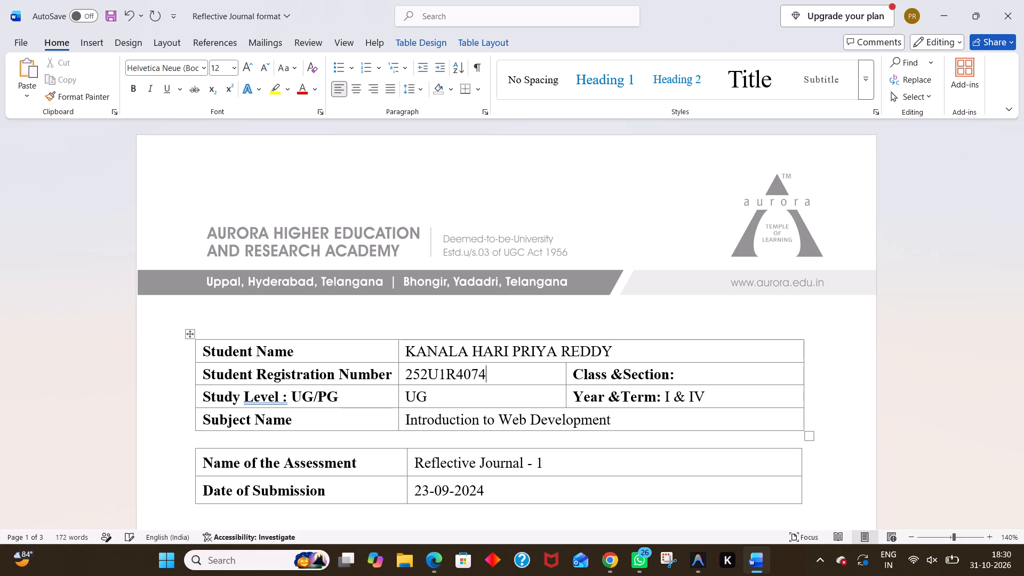
Fill in Class & Section as AIAGAI&311 in the student details table.
click(703, 378)
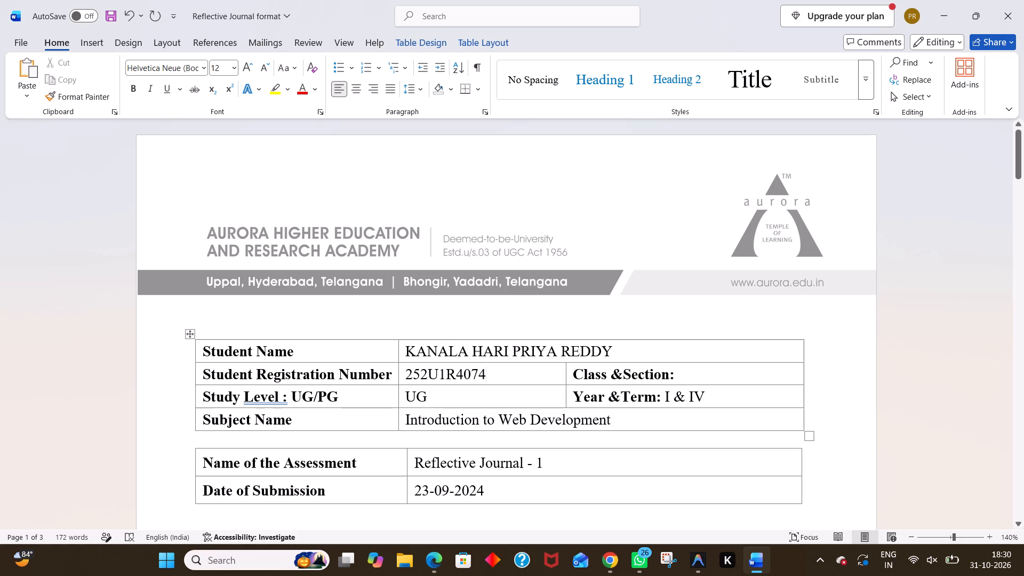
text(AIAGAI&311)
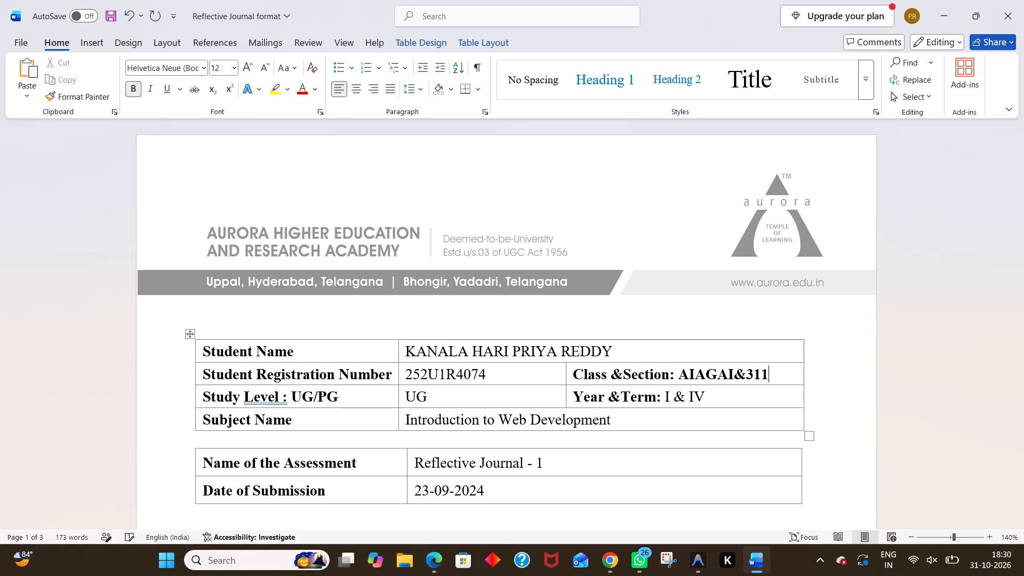
Replace the Subject Name entry with BACKEND DEVELOPMENT FUNDAMENTALS.
click(663, 422)
key(BackSpace)
key(BackSpace)
key(BackSpace)
key(BackSpace)
key(BackSpace)
key(BackSpace)
key(BackSpace)
key(BackSpace)
key(BackSpace)
key(BackSpace)
key(BackSpace)
key(BackSpace)
key(BackSpace)
key(BackSpace)
key(BackSpace)
key(BackSpace)
key(BackSpace)
key(BackSpace)
key(BackSpace)
key(BackSpace)
key(BackSpace)
key(BackSpace)
key(BackSpace)
key(BackSpace)
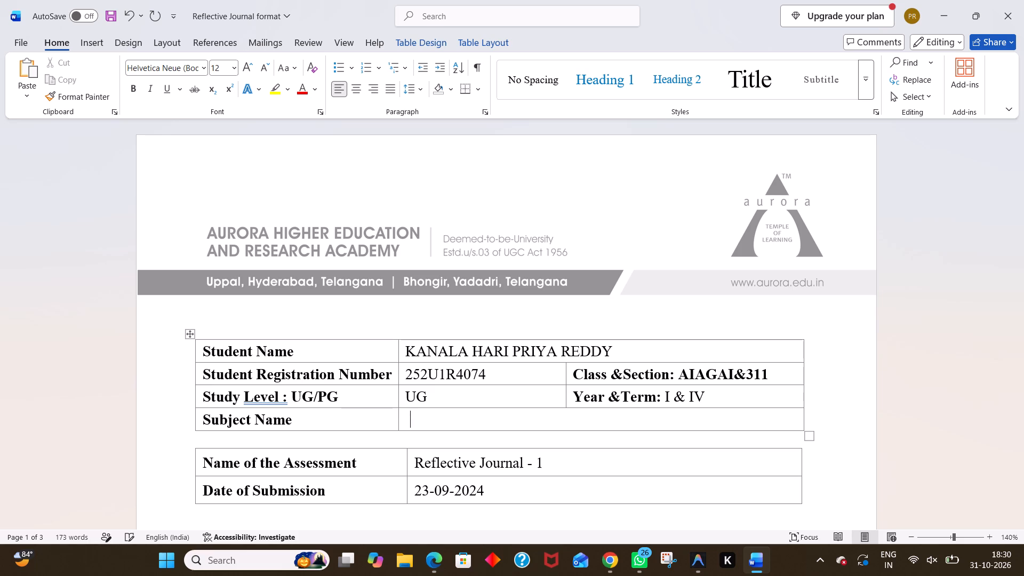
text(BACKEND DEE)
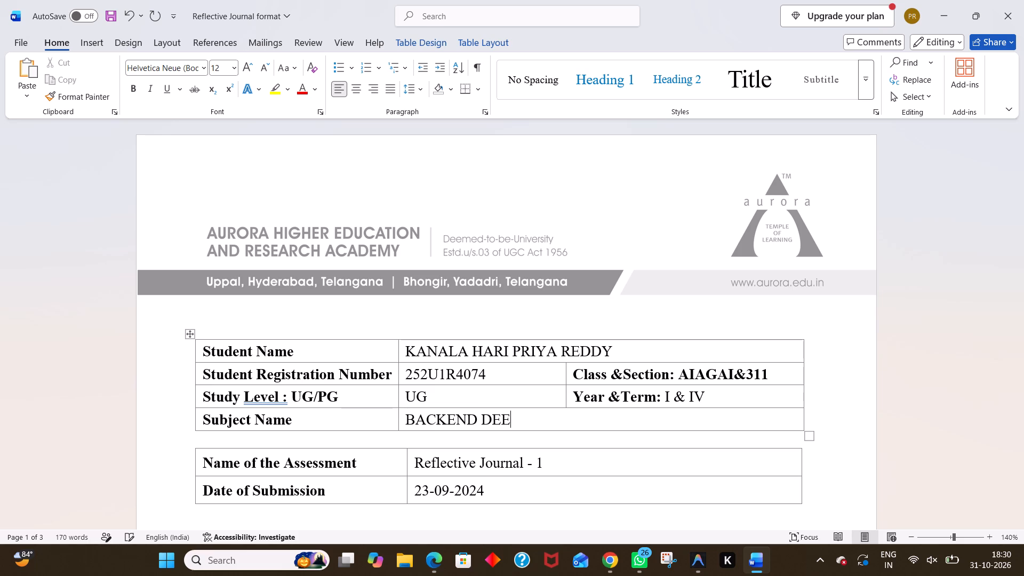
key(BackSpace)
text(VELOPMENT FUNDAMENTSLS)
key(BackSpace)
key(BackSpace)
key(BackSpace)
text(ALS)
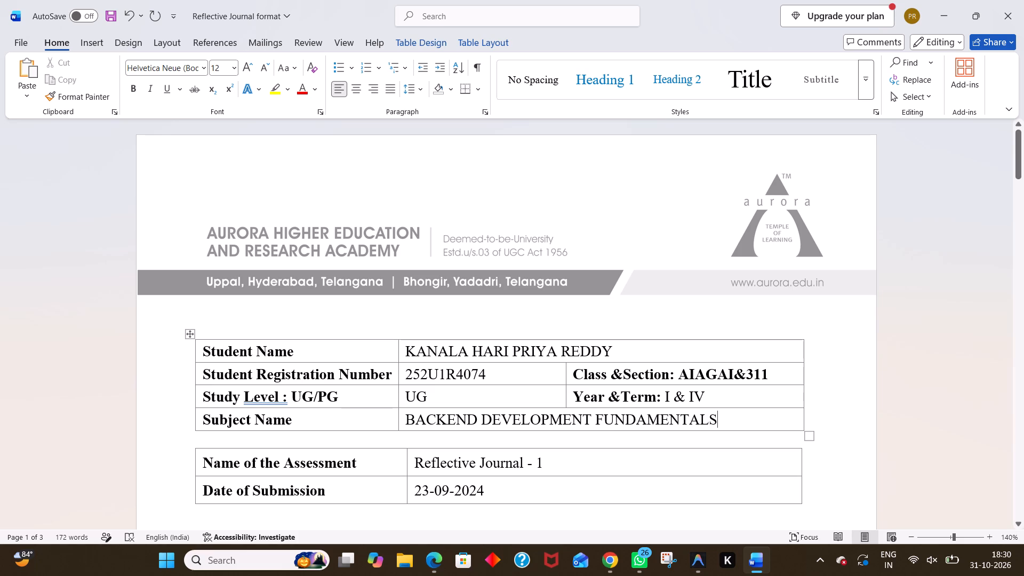
Replace the Name of the Assessment entry with Lab report-2.
scroll(643, 462, down, 1)
click(578, 389)
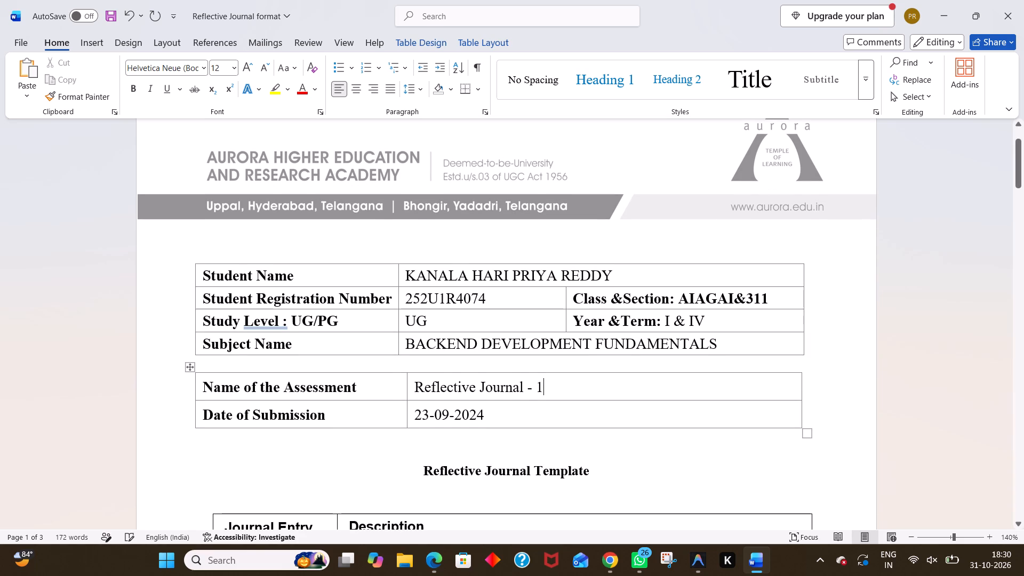
key(BackSpace)
key(BackSpace)
key(BackSpace)
key(BackSpace)
key(BackSpace)
key(BackSpace)
key(BackSpace)
key(BackSpace)
key(BackSpace)
key(BackSpace)
key(BackSpace)
key(BackSpace)
key(BackSpace)
key(BackSpace)
key(BackSpace)
key(BackSpace)
key(BackSpace)
key(BackSpace)
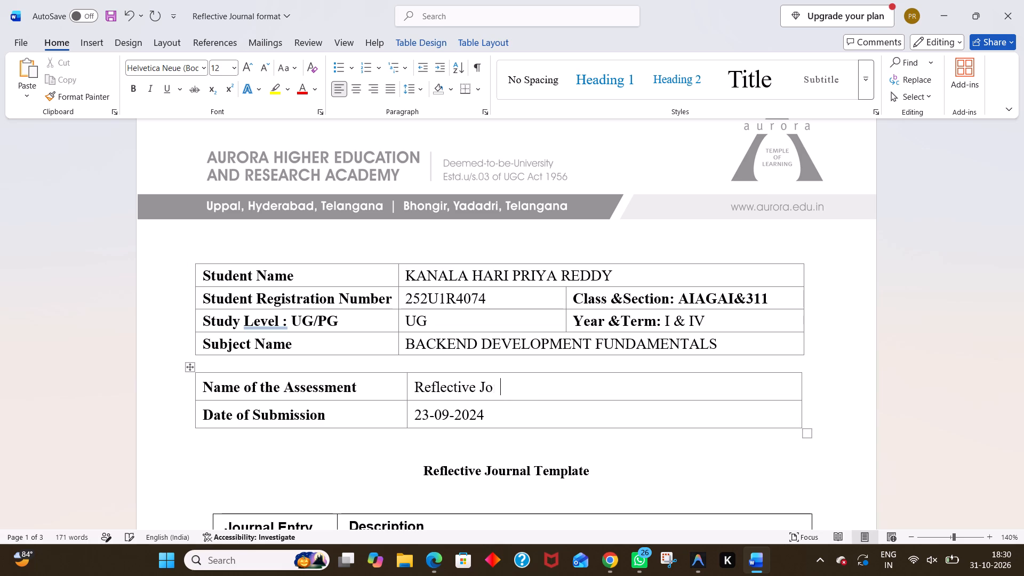
key(BackSpace)
key(BackSpace)
key(BackSpace)
key(BackSpace)
key(BackSpace)
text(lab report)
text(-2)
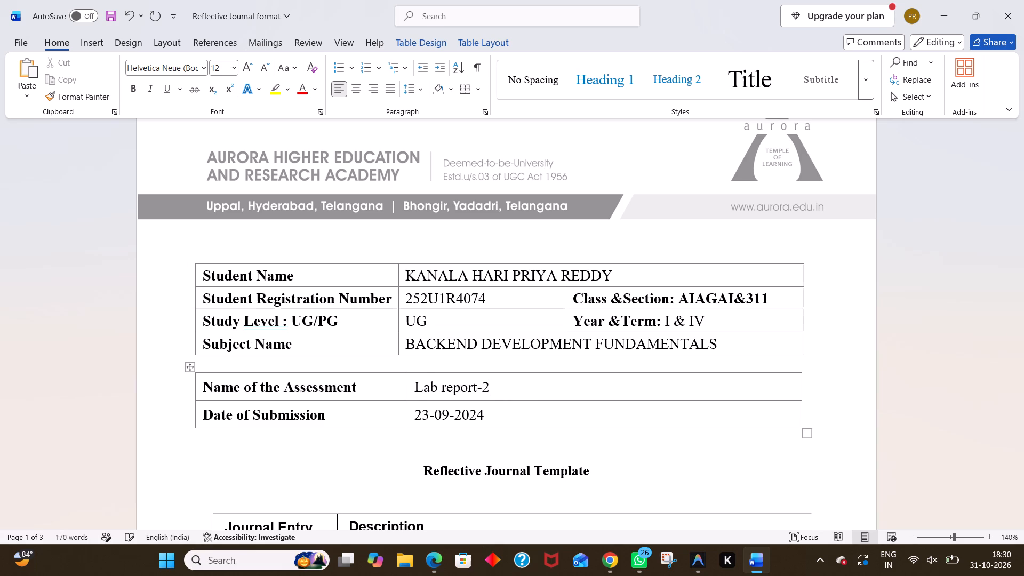
Set the Date of Submission to 31-10-2026.
click(589, 425)
key(BackSpace)
key(BackSpace)
key(BackSpace)
key(BackSpace)
key(BackSpace)
key(BackSpace)
key(BackSpace)
key(BackSpace)
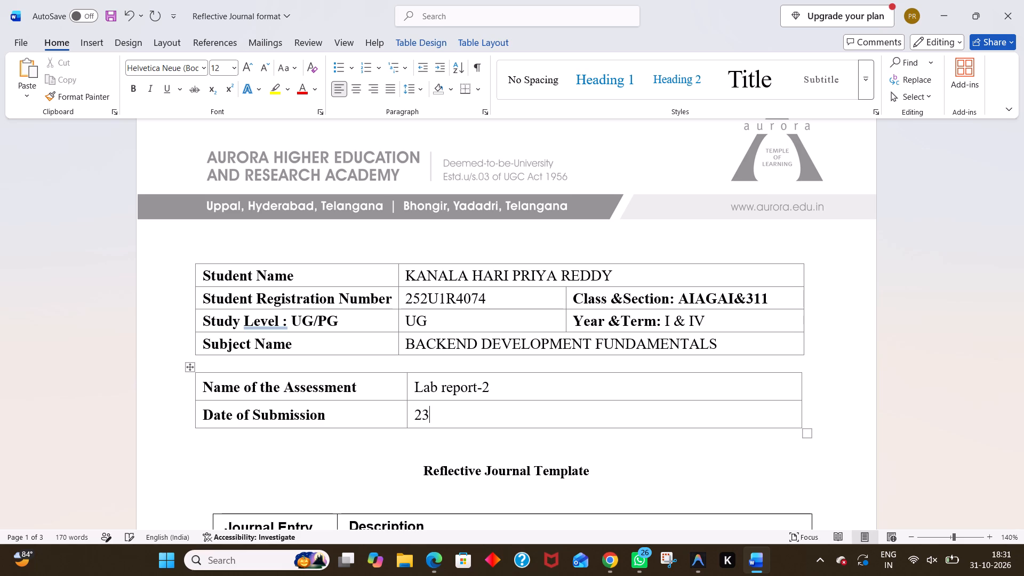
key(BackSpace)
key(BackSpace)
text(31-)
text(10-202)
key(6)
Delete everything from the Reflective Journal Template heading to the document's end, and add a blank line below the assessment table.
scroll(589, 425, down, 2)
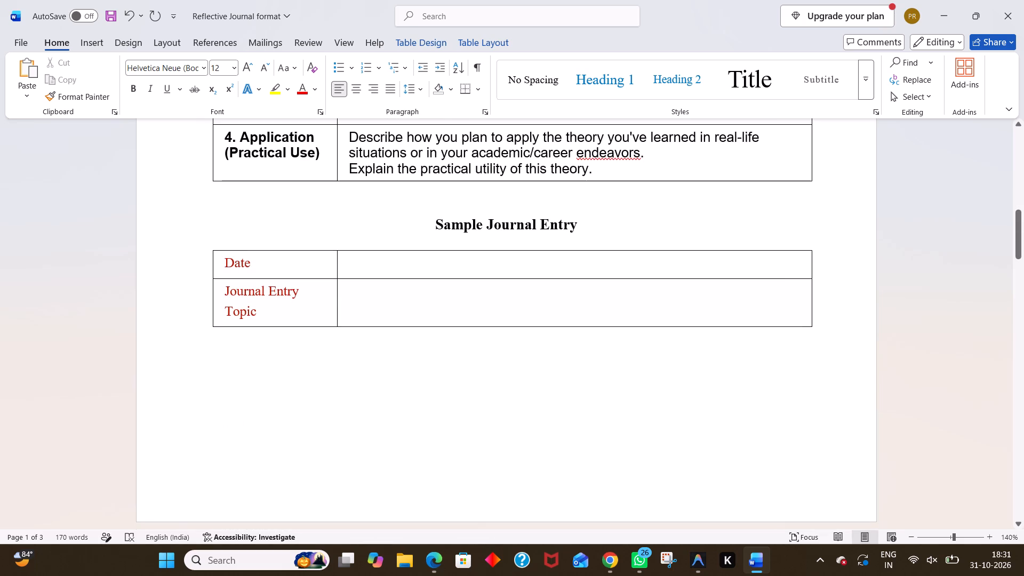
scroll(421, 212, up, 1)
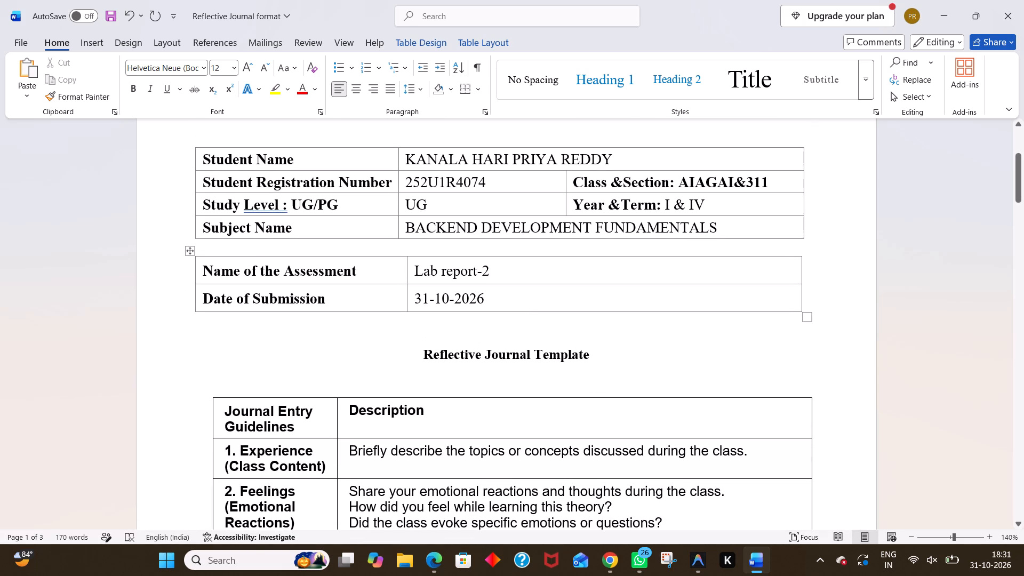
double_click(426, 354)
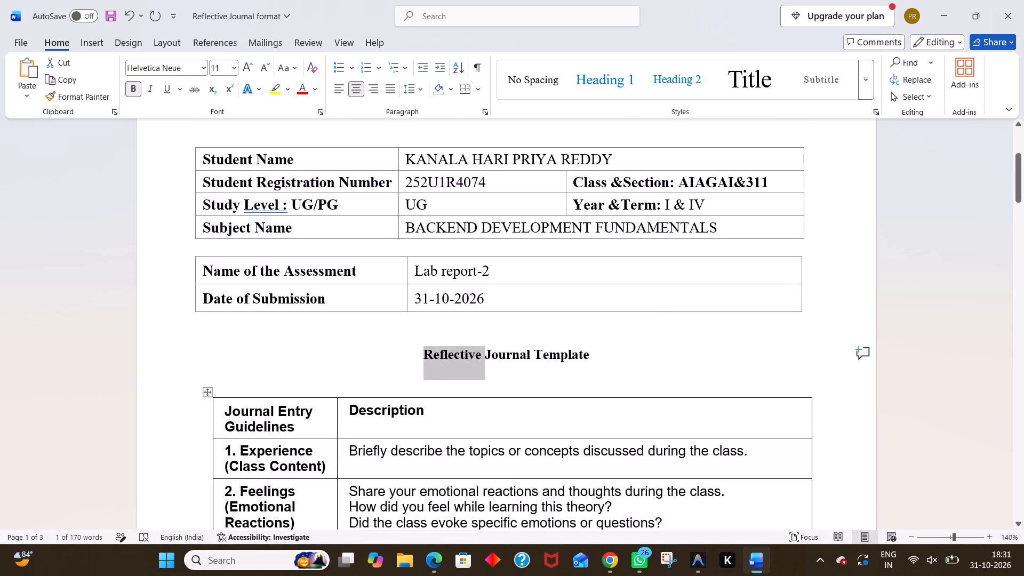
click(523, 492)
key(BackSpace)
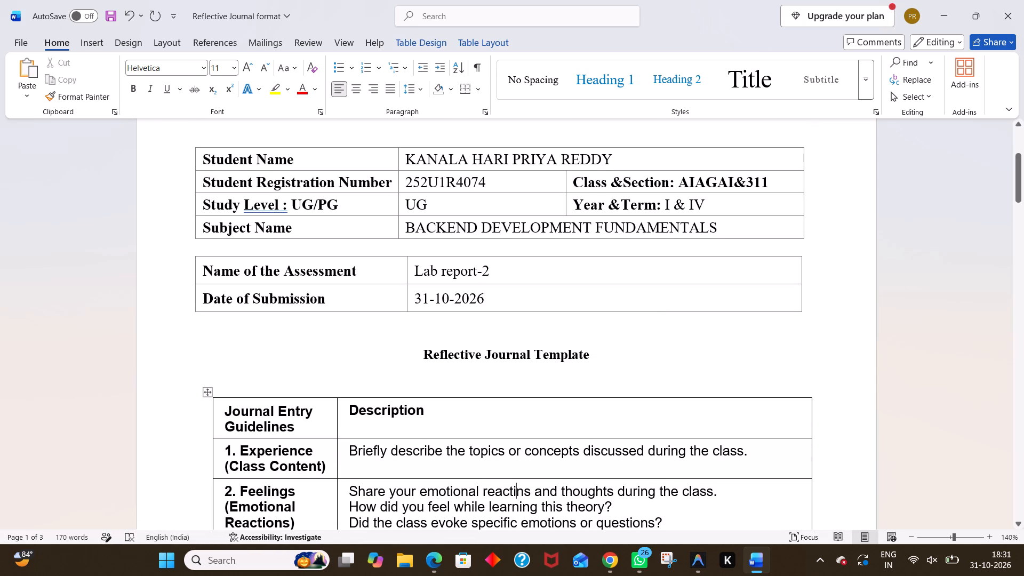
double_click(426, 358)
click(462, 442)
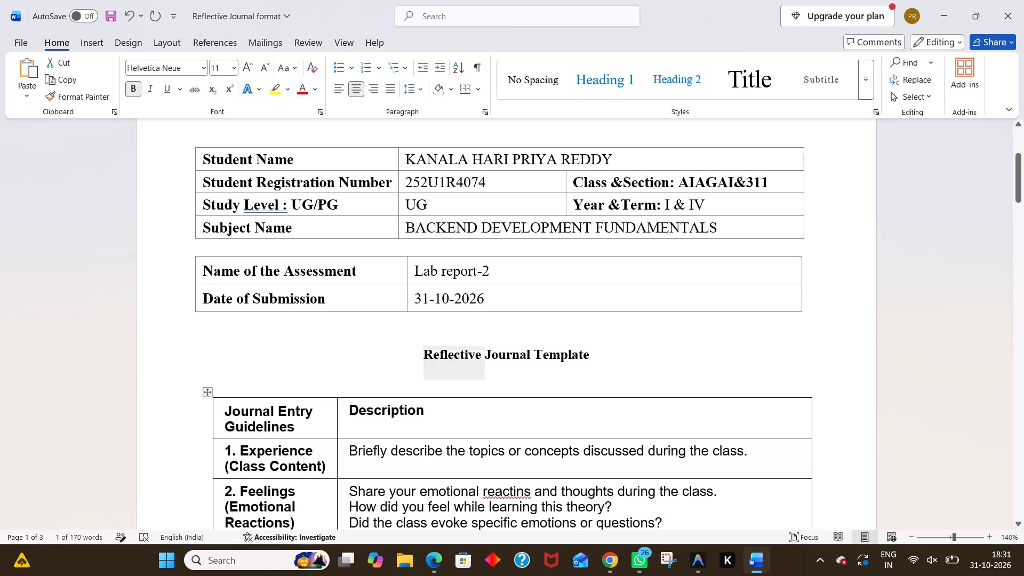
scroll(462, 442, down, 1)
double_click(425, 300)
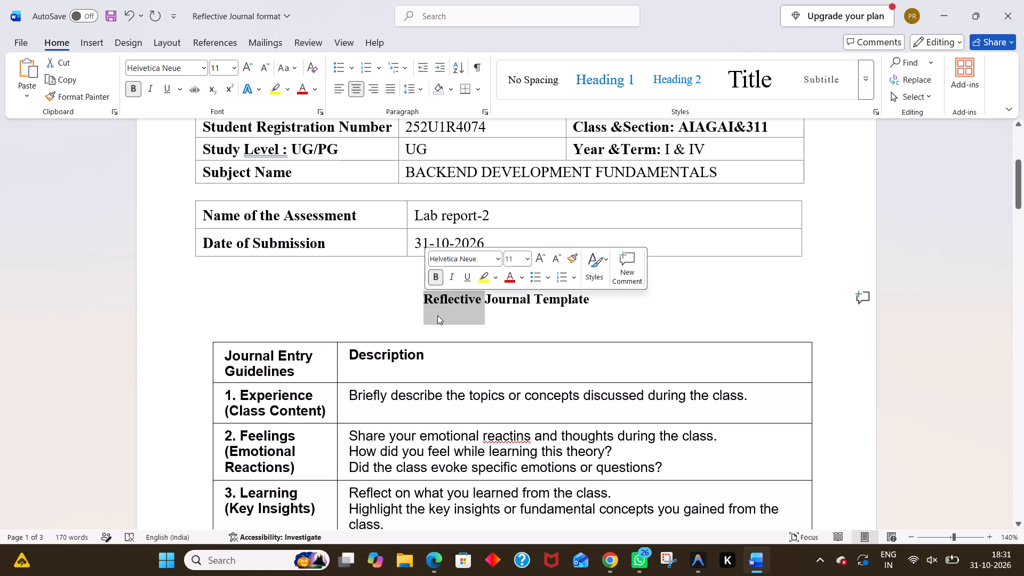
click(483, 420)
double_click(423, 295)
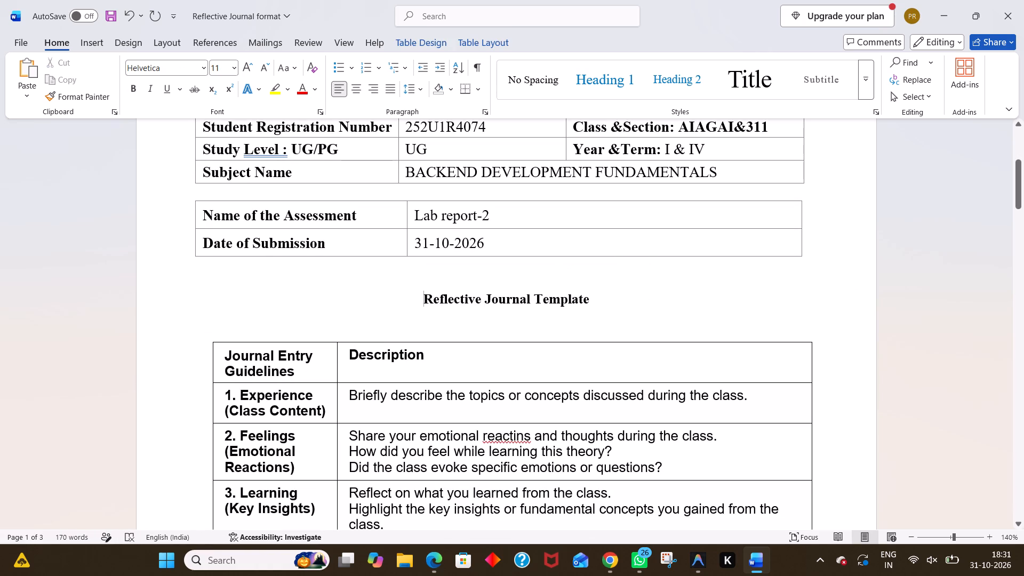
drag(423, 295, 526, 572)
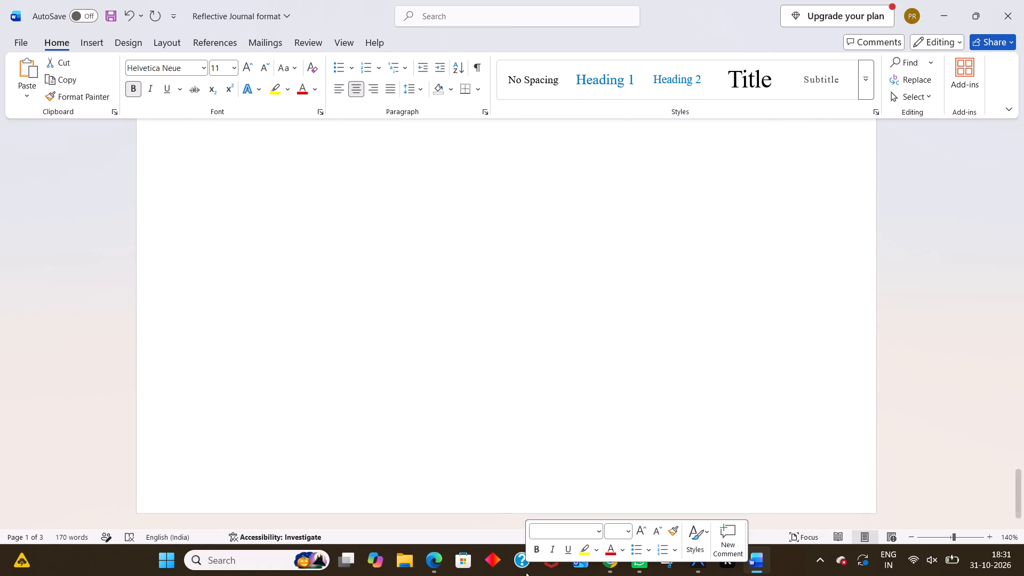
key(BackSpace)
key(Return)
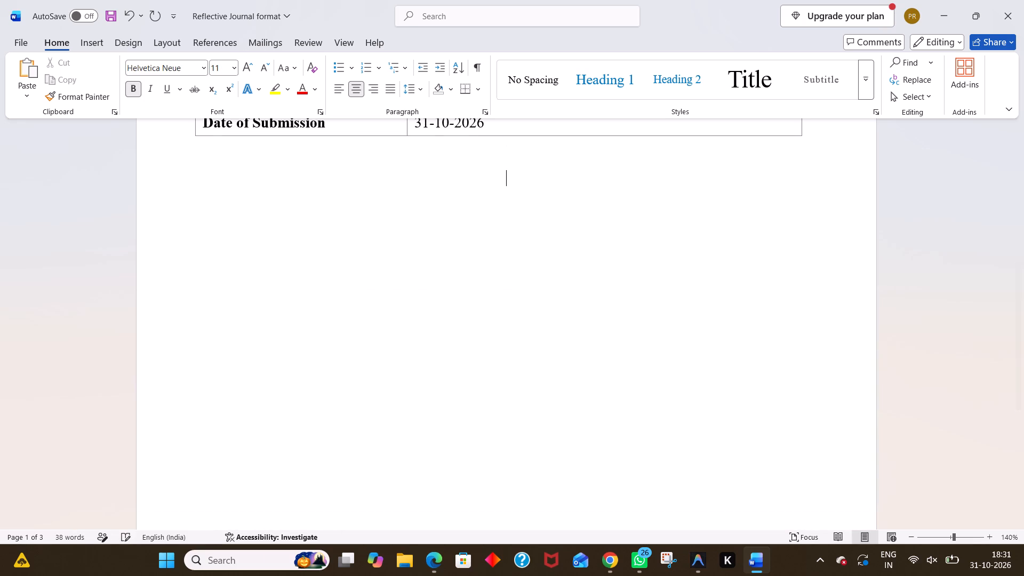
Left-align the blank paragraph below the assessment table.
scroll(496, 404, right, 1)
scroll(489, 422, up, 1)
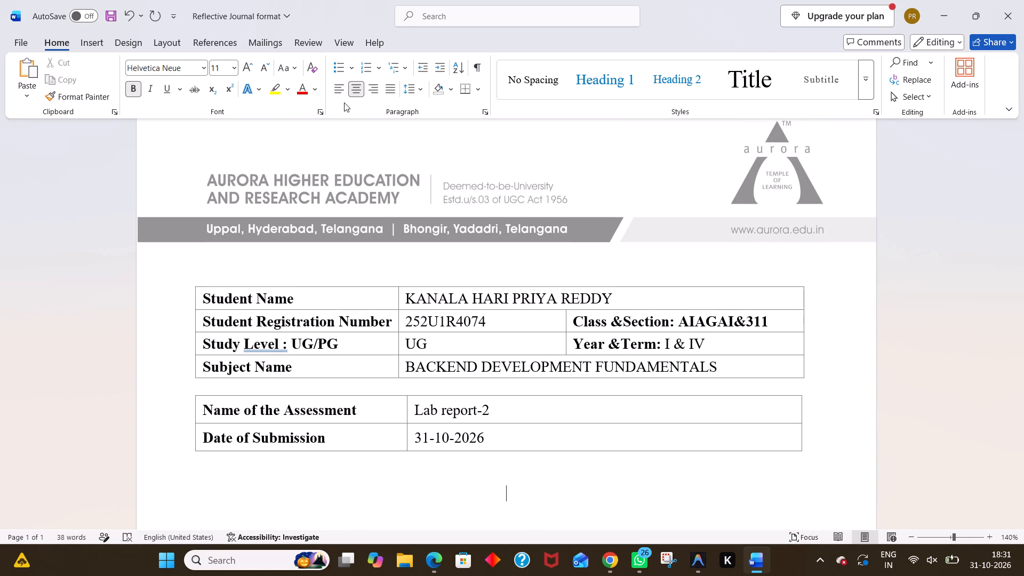
click(337, 85)
scroll(390, 306, down, 1)
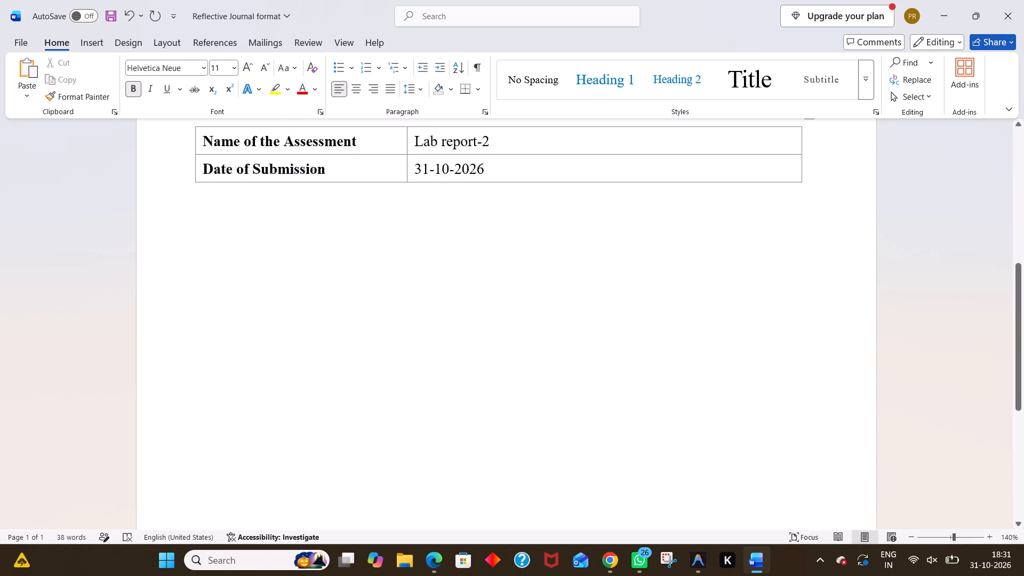
scroll(297, 270, up, 1)
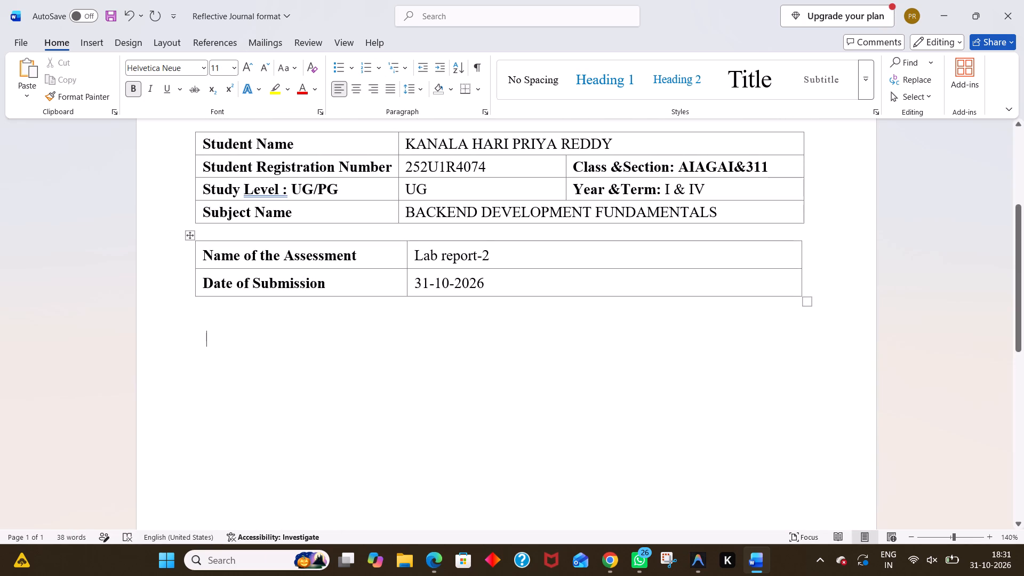
Change the Name of the Assessment entry to Lab report-1.
click(496, 248)
key(BackSpace)
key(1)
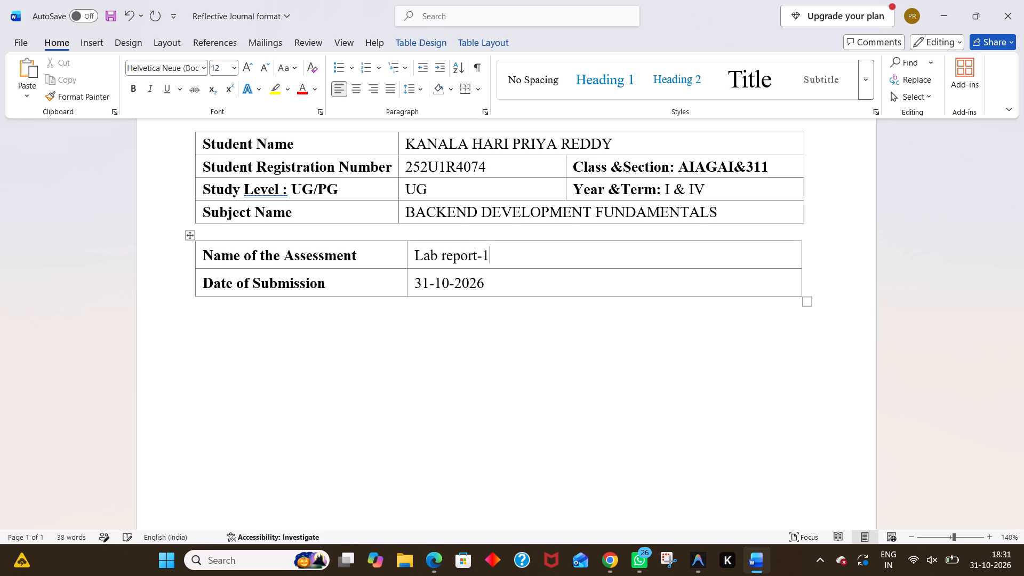
click(398, 327)
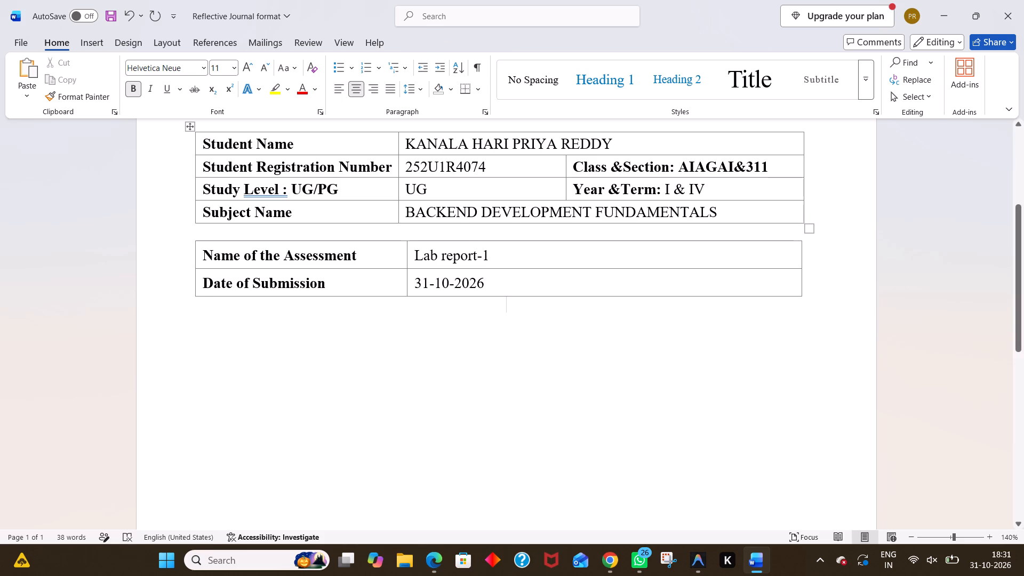
Change the Year & Term entry in the student details table to II & II.
click(715, 194)
key(BackSpace)
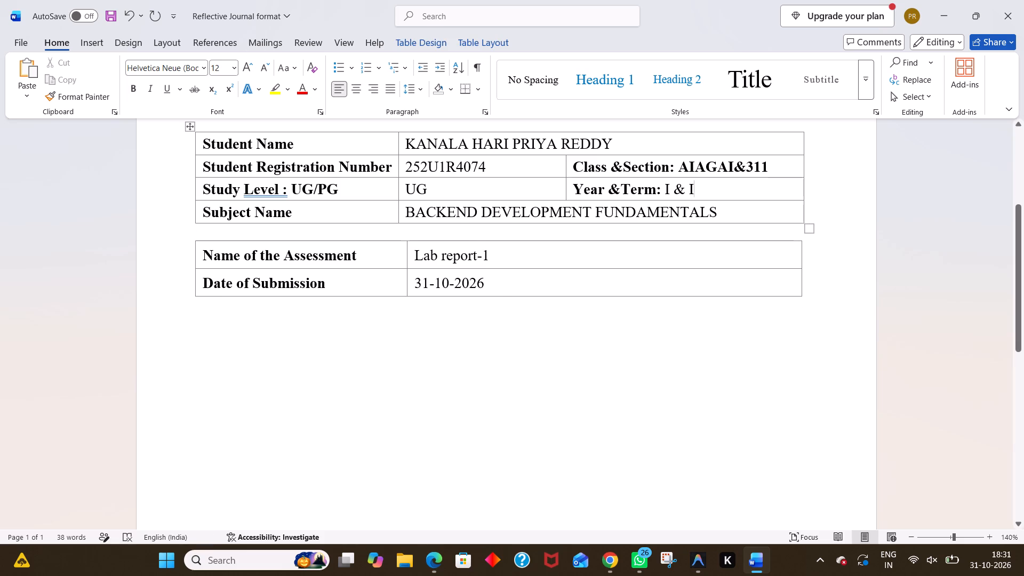
click(693, 191)
drag(693, 191, 689, 191)
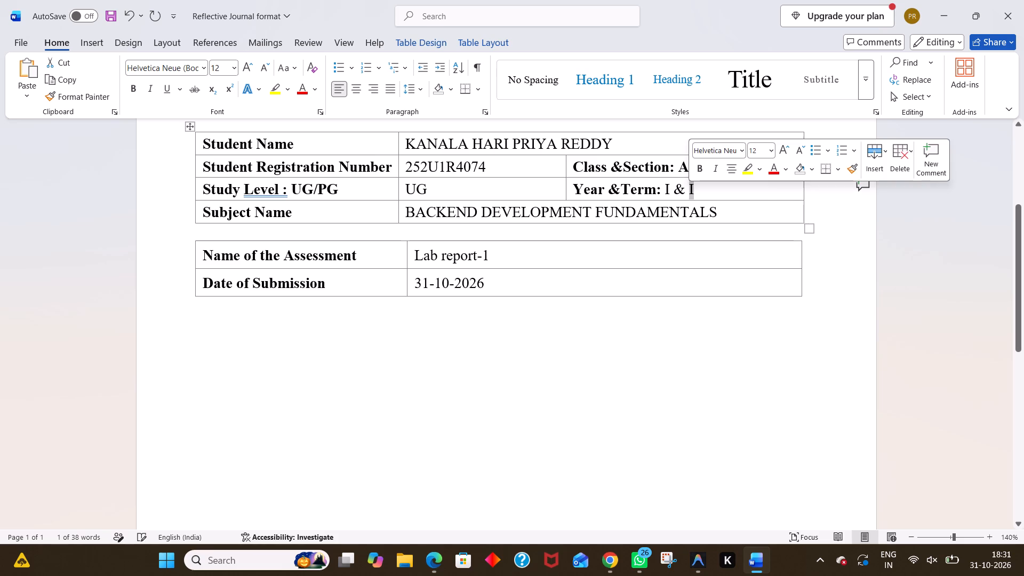
key(ctrl+c)
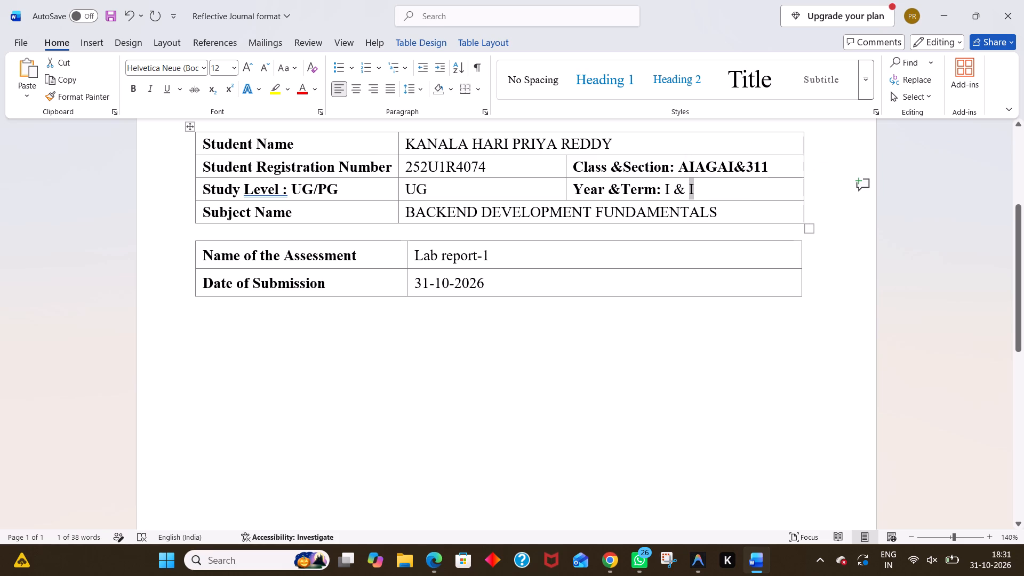
click(705, 189)
key(ctrl+v)
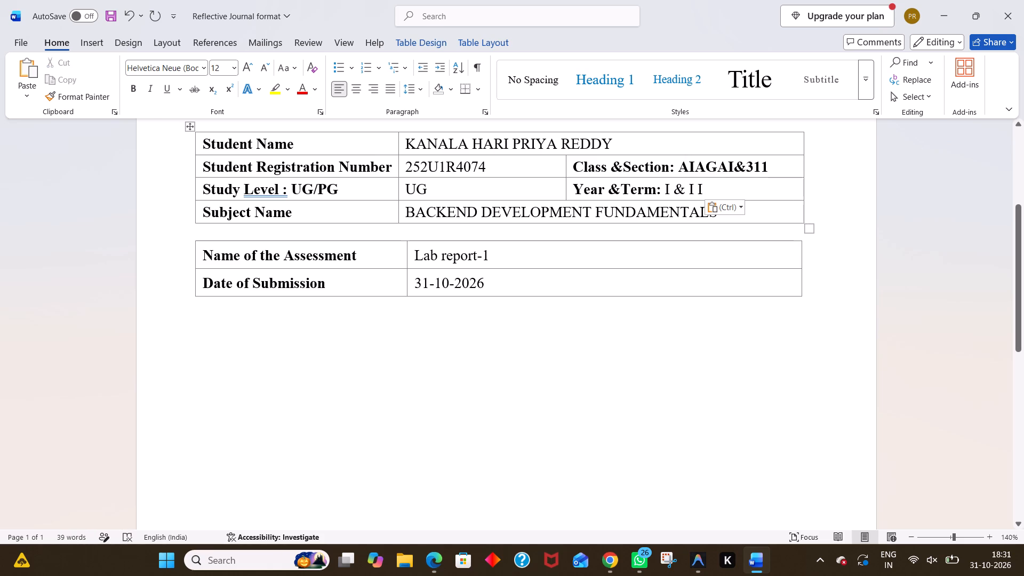
click(673, 187)
key(ctrl+v)
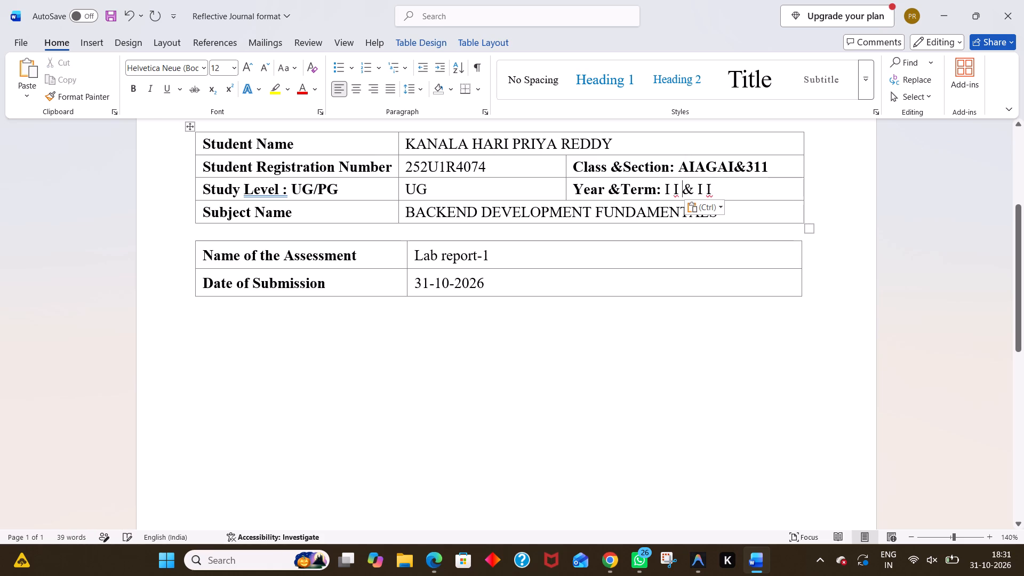
click(673, 191)
key(BackSpace)
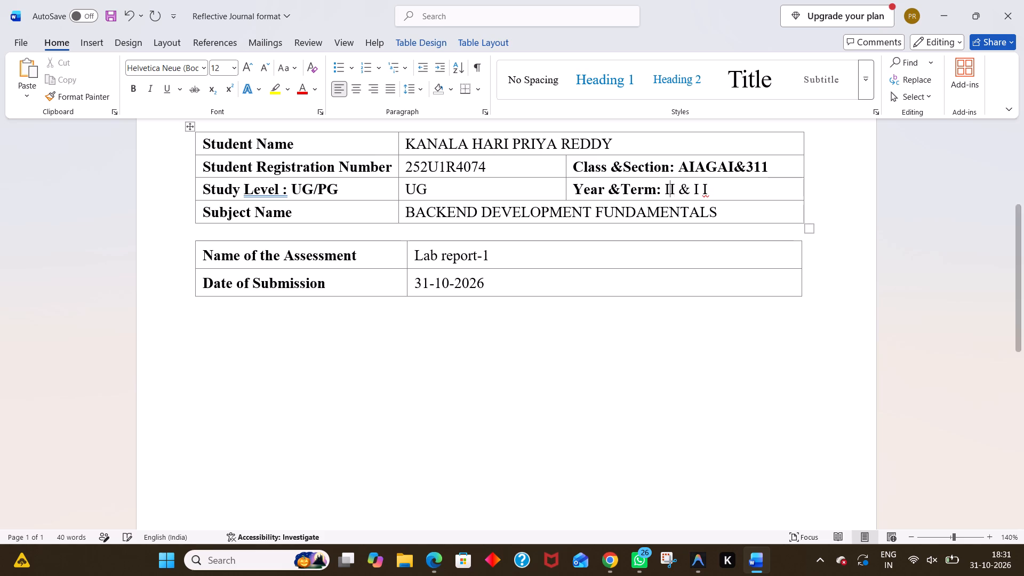
click(702, 187)
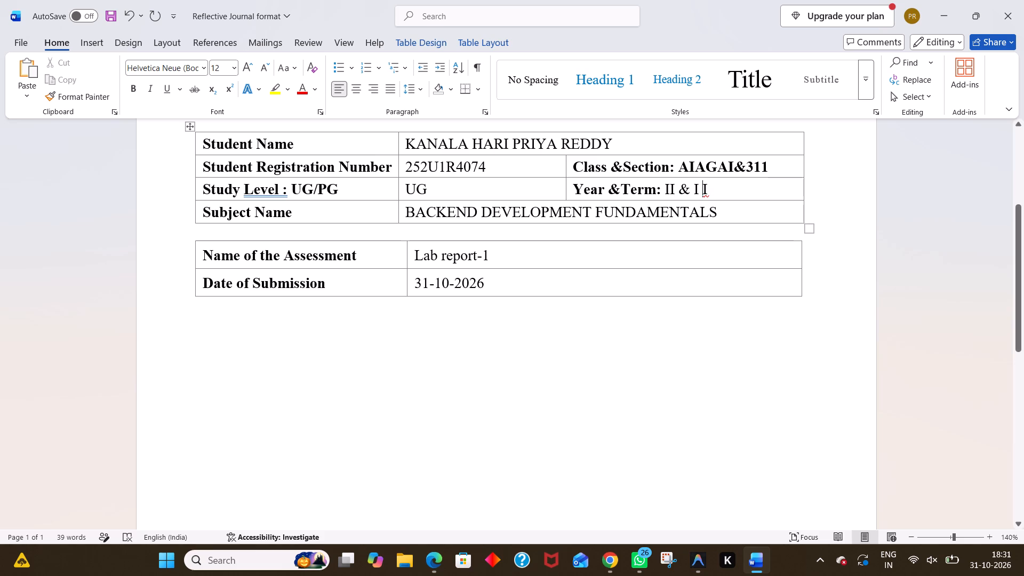
key(BackSpace)
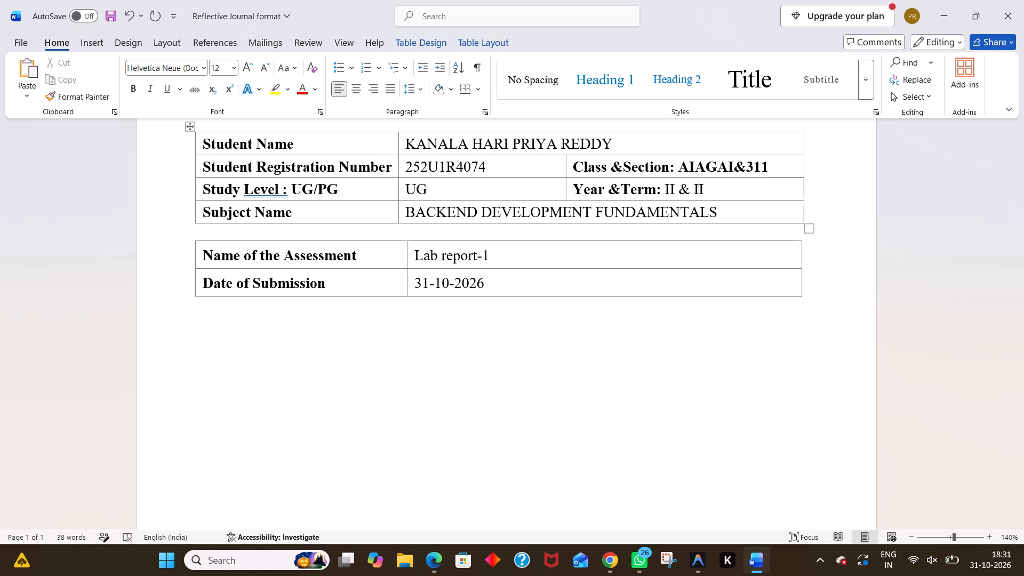
Add the heading "QUESTION 1:" below the assessment table, followed by a new line.
click(409, 365)
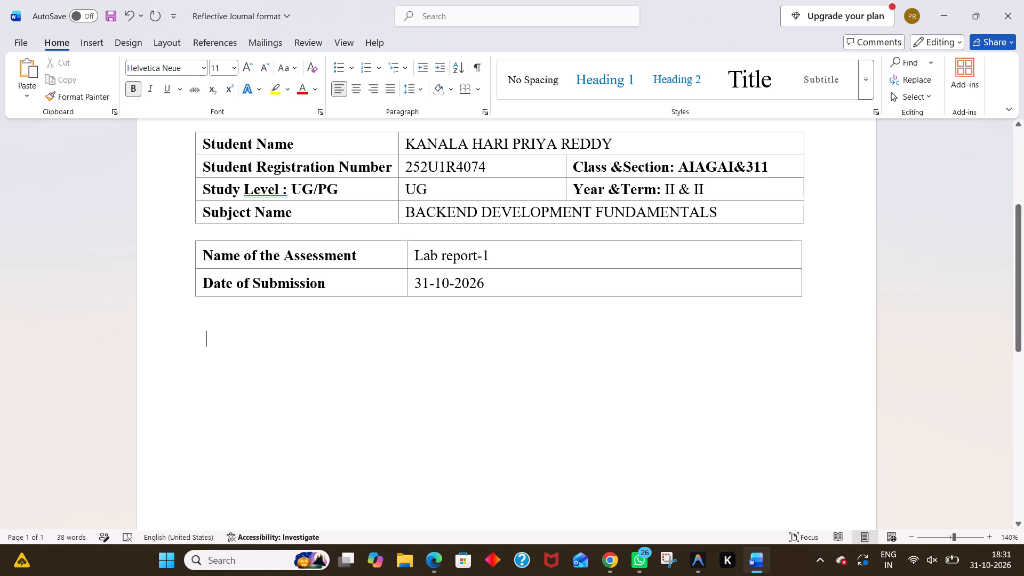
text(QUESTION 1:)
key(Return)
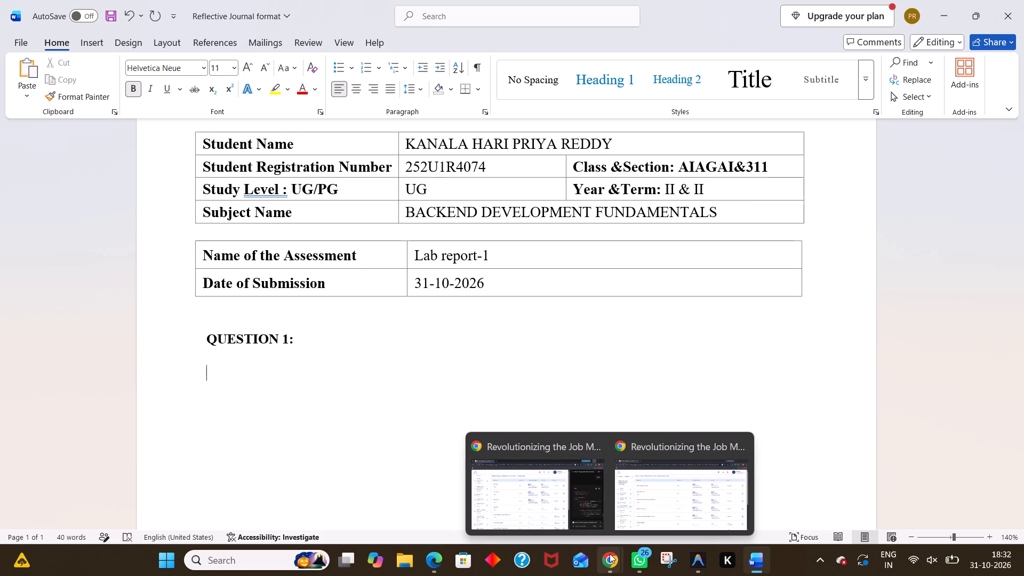
Switch to Chrome, open the Most Frequent Element coding problem, run its code, and set the page to the light theme.
click(658, 489)
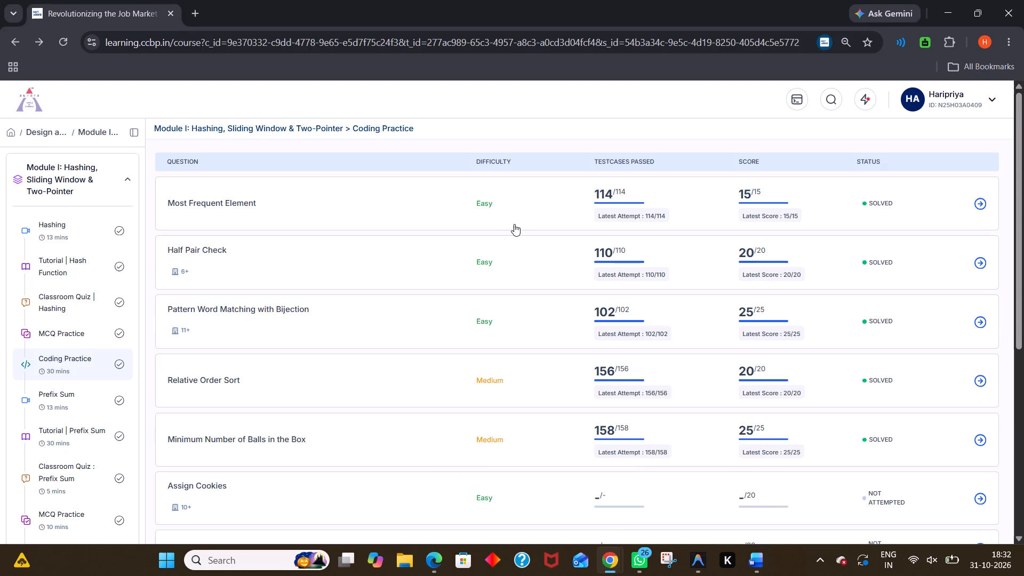
scroll(778, 239, up, 2)
click(876, 208)
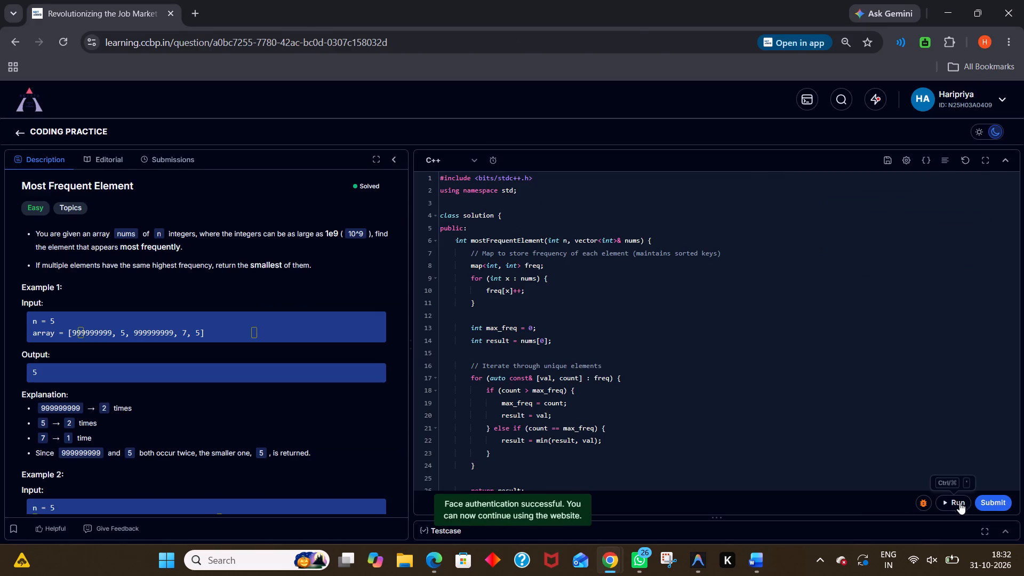
click(955, 502)
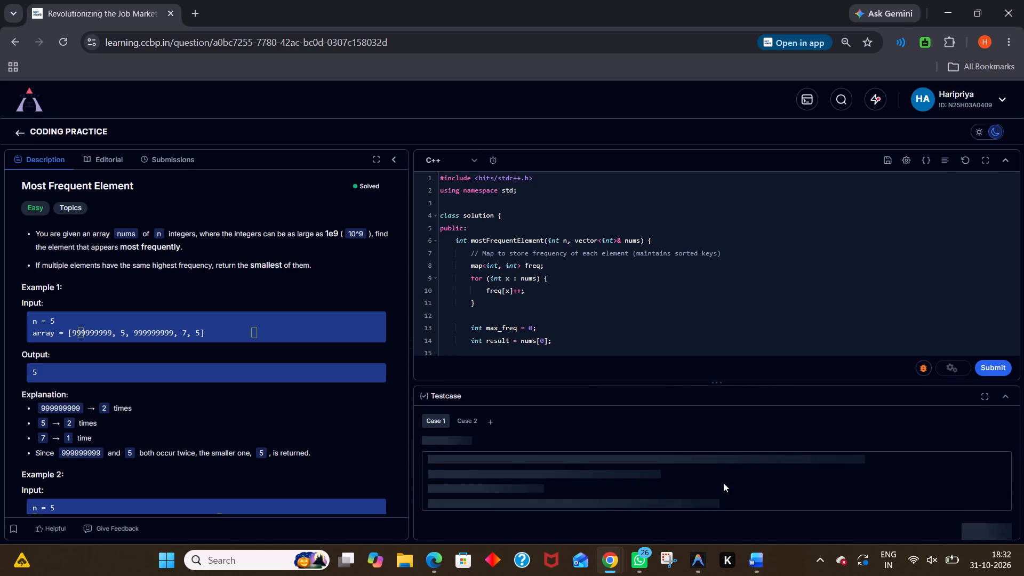
click(981, 130)
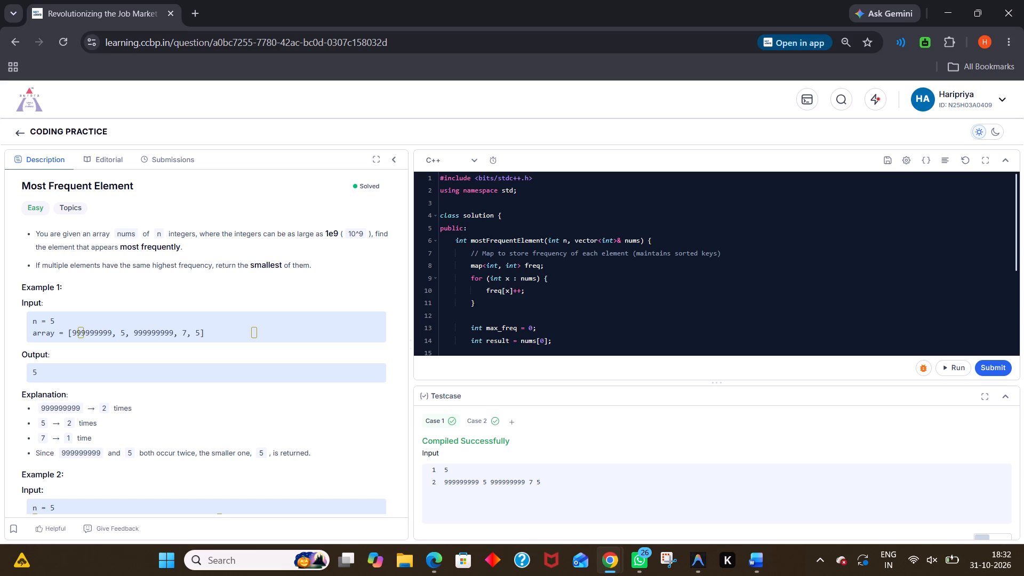
Take a full-screen screenshot of the problem with the enlarged code editor showing the code's start, and paste it under QUESTION 1 in Word.
scroll(724, 278, down, 2)
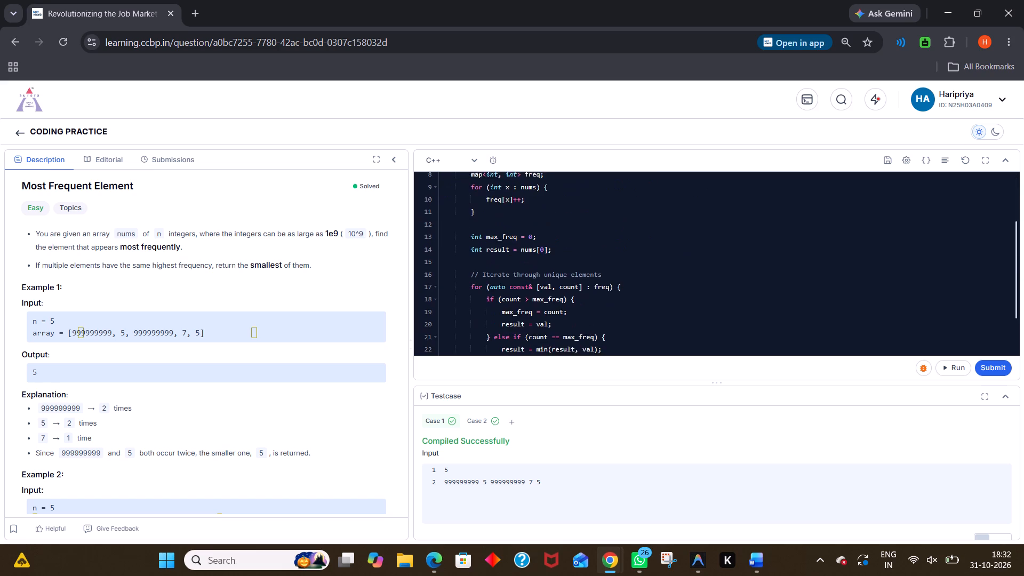
scroll(724, 278, down, 2)
scroll(724, 278, up, 10)
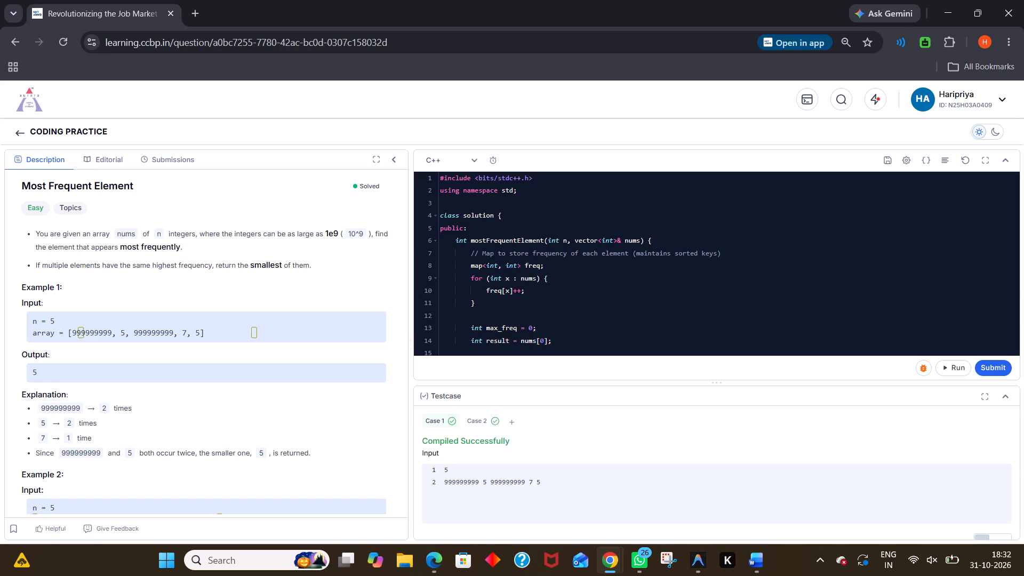
click(1002, 395)
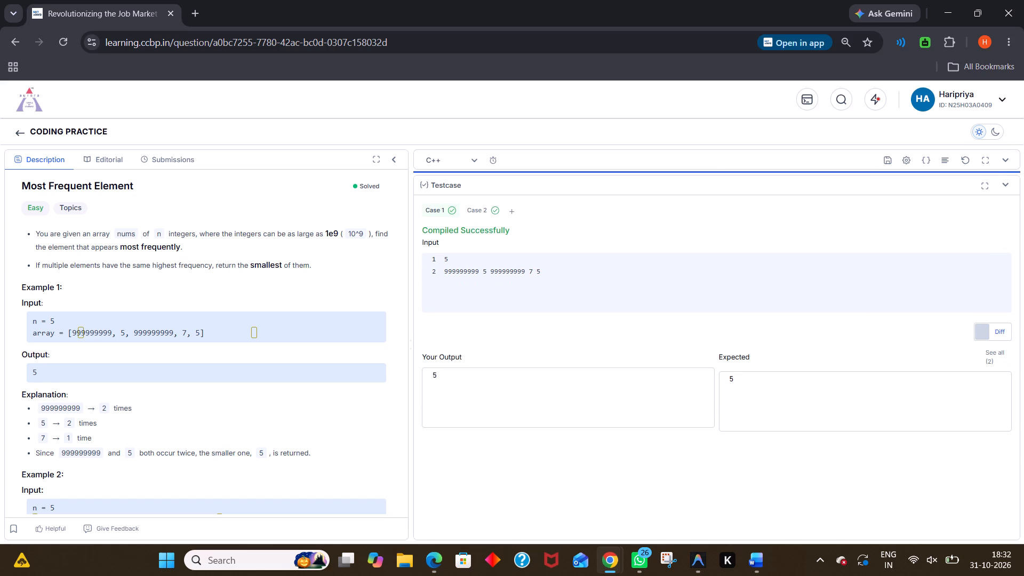
click(1002, 162)
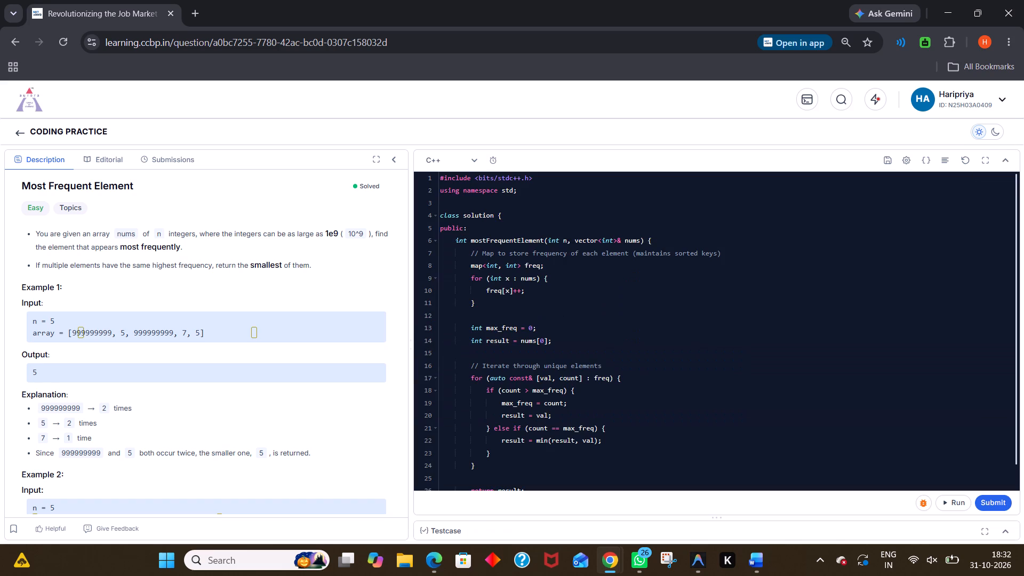
key(Print)
click(475, 19)
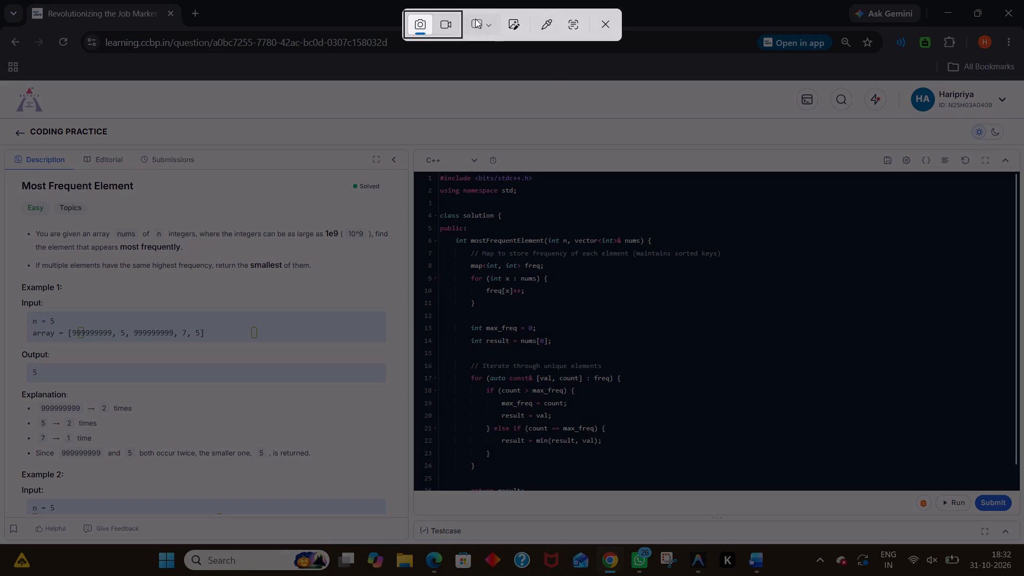
click(495, 66)
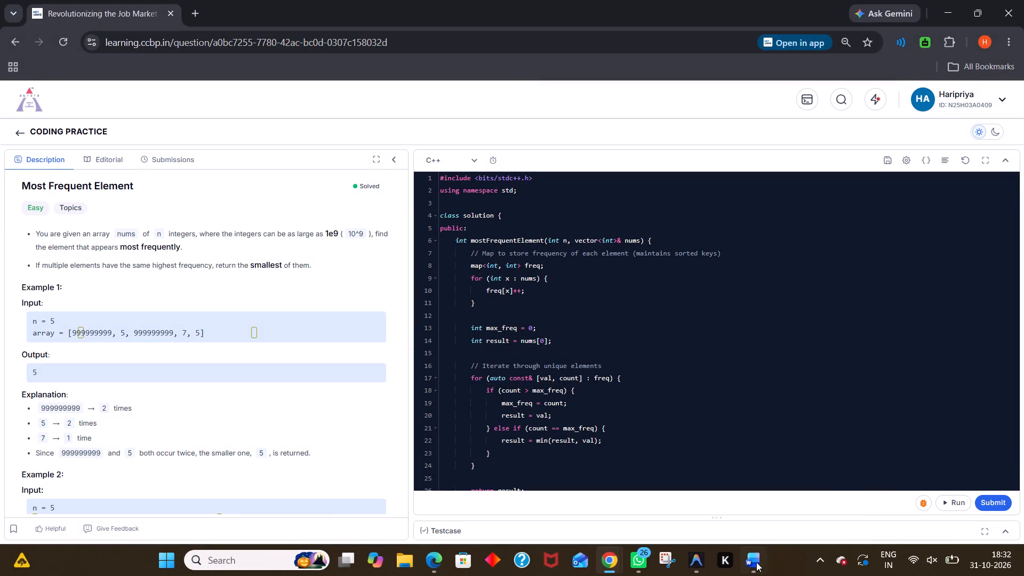
click(748, 494)
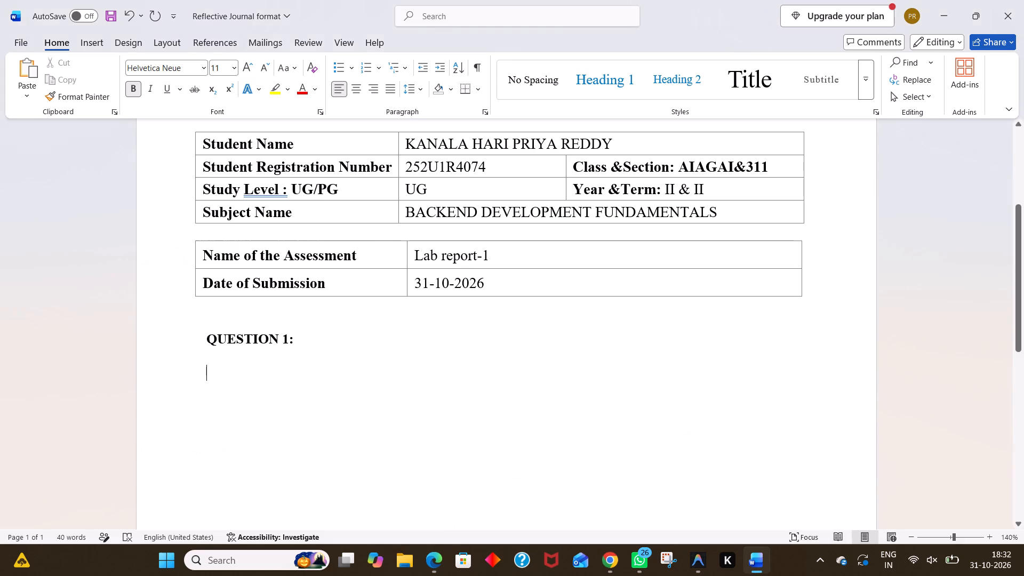
key(ctrl+v)
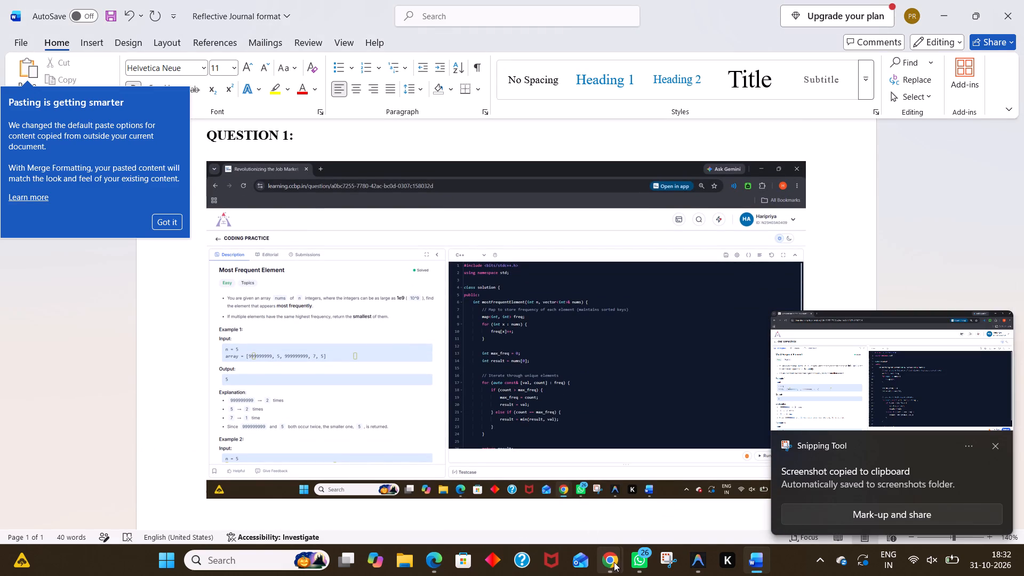
Return to Chrome and rerun the Most Frequent Element code, showing the code's last lines above the test cases.
click(638, 508)
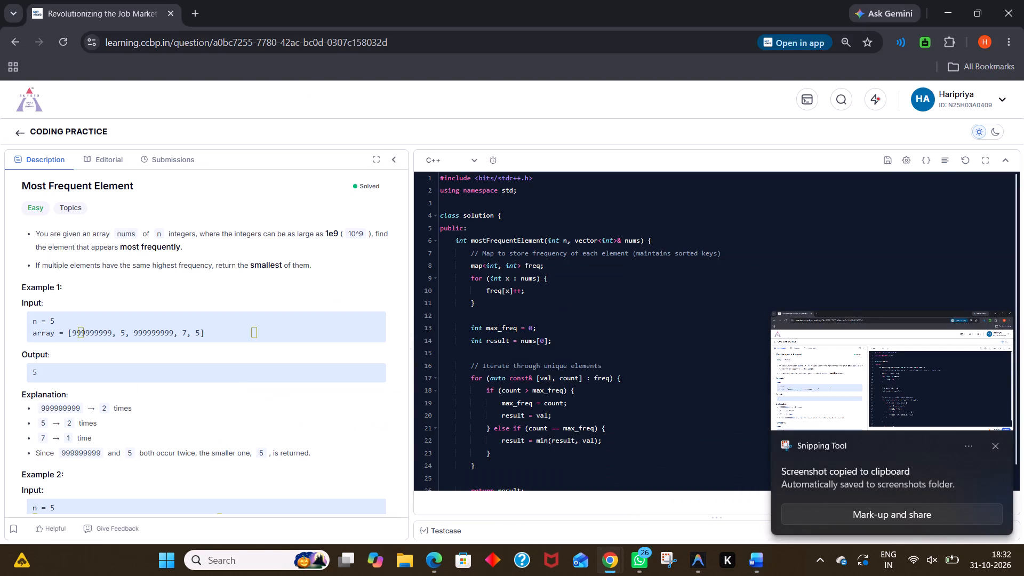
scroll(668, 390, down, 8)
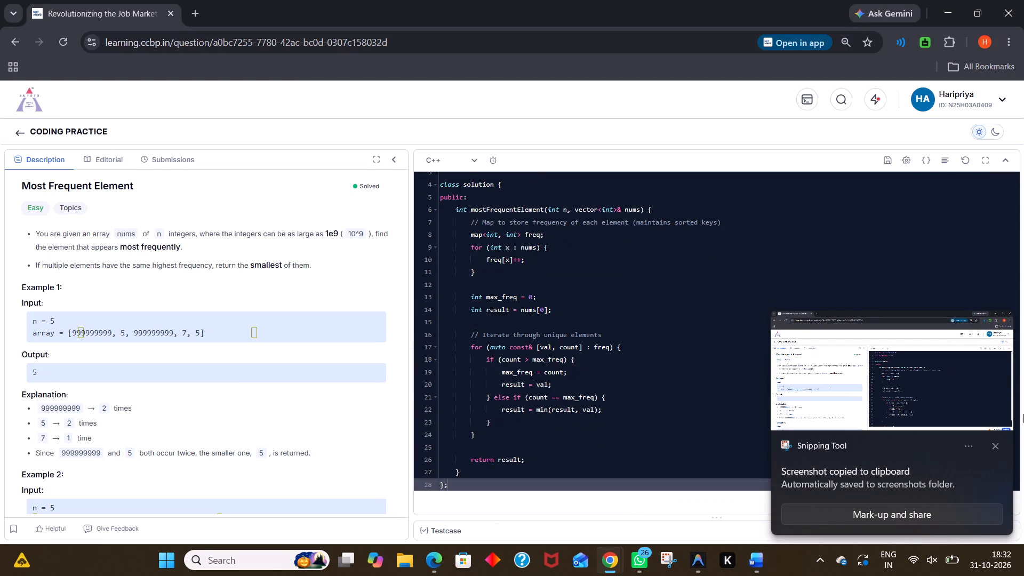
click(996, 443)
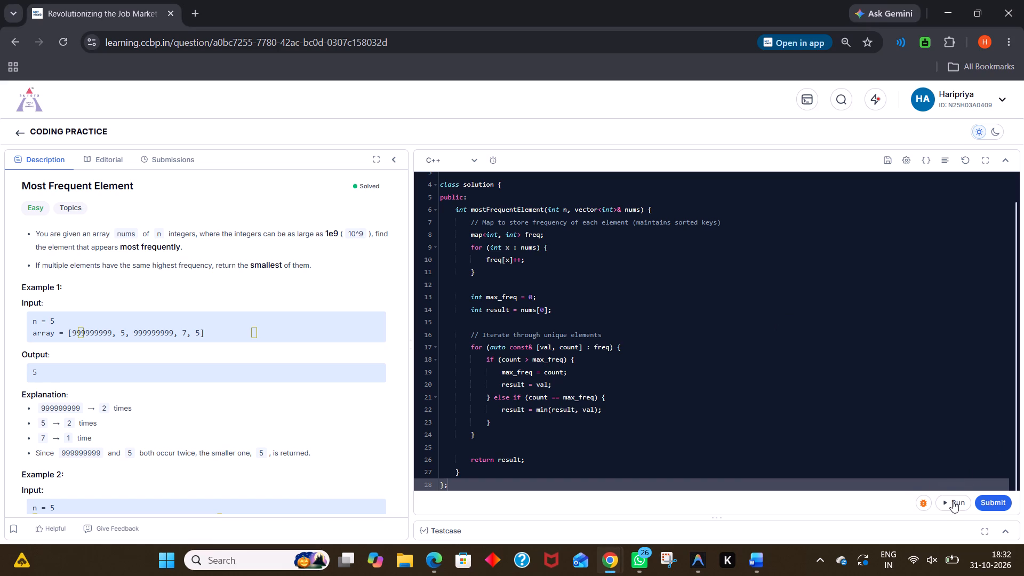
click(953, 501)
scroll(788, 257, down, 9)
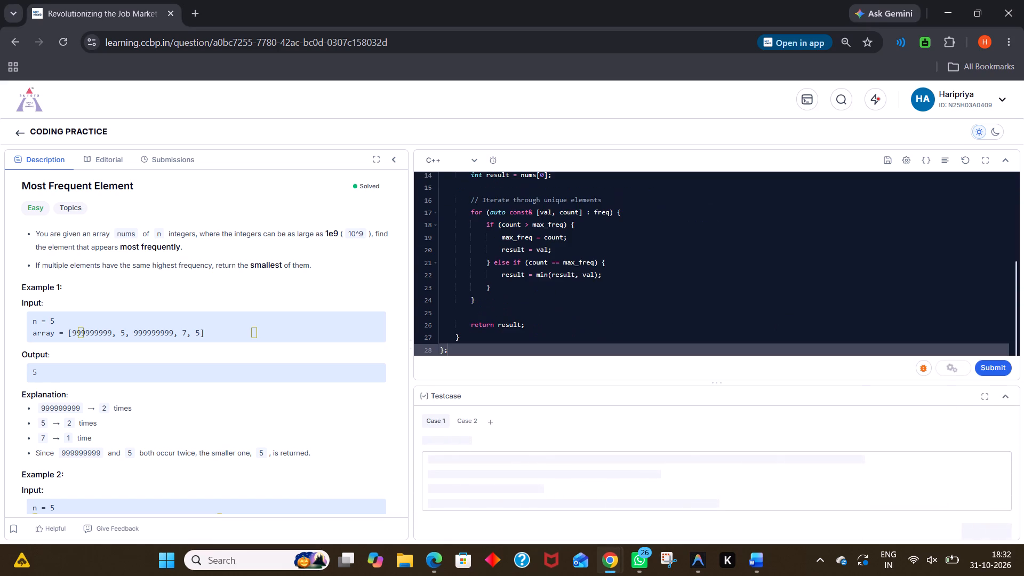
Take a full-screen screenshot of the code's ending with the test case results, and paste it after the first screenshot in Word.
key(Print)
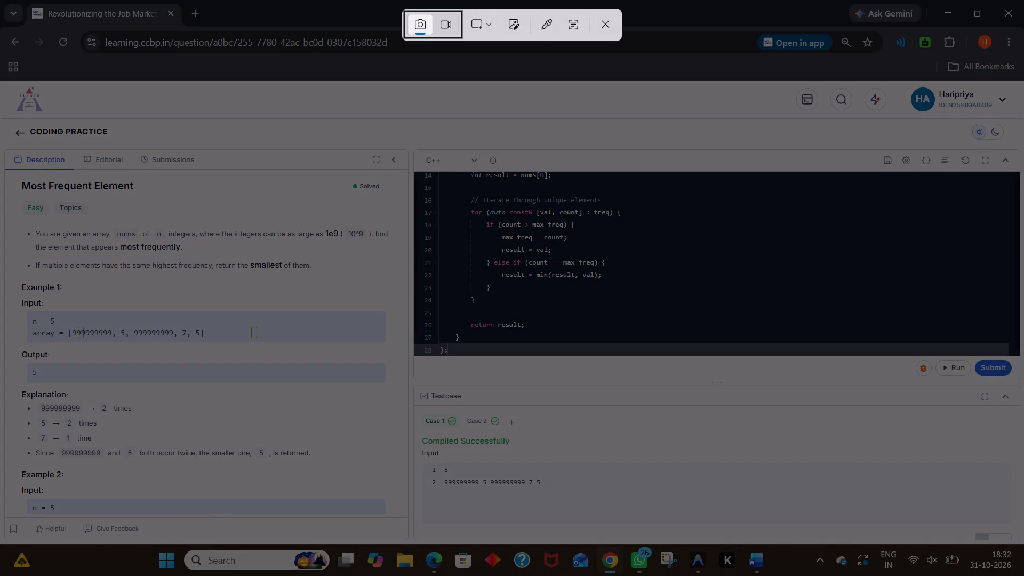
click(478, 32)
click(494, 73)
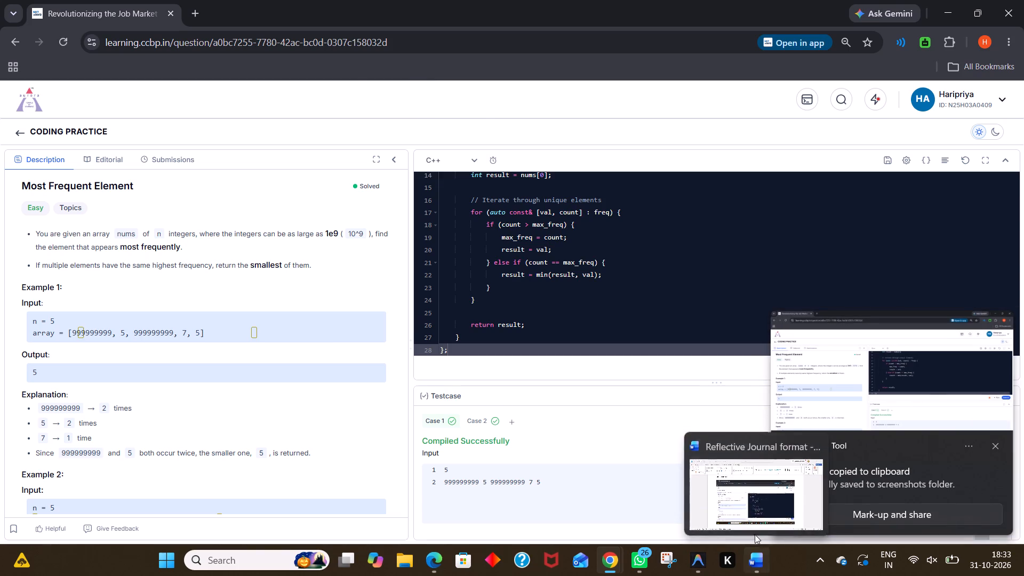
click(759, 493)
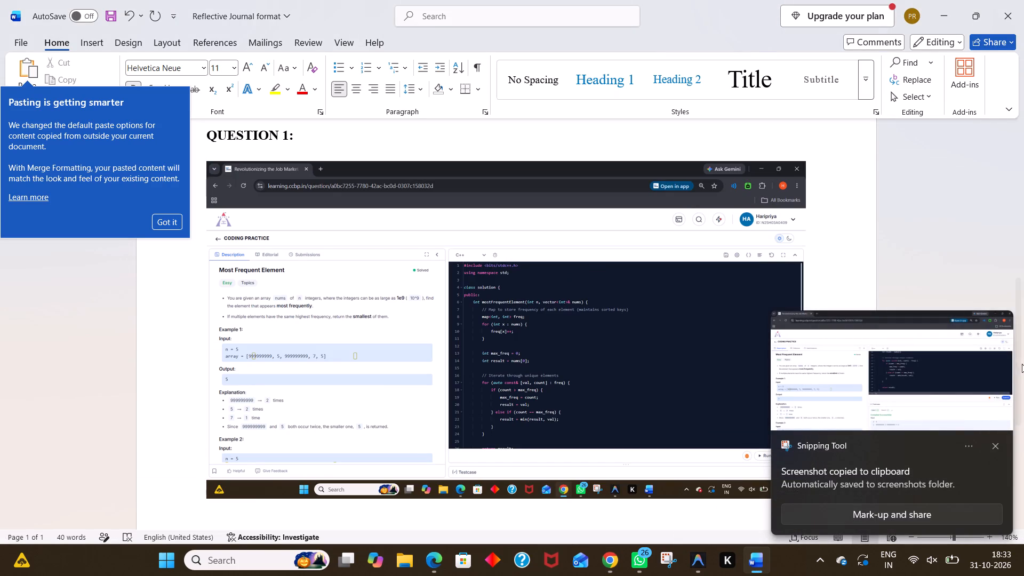
click(996, 447)
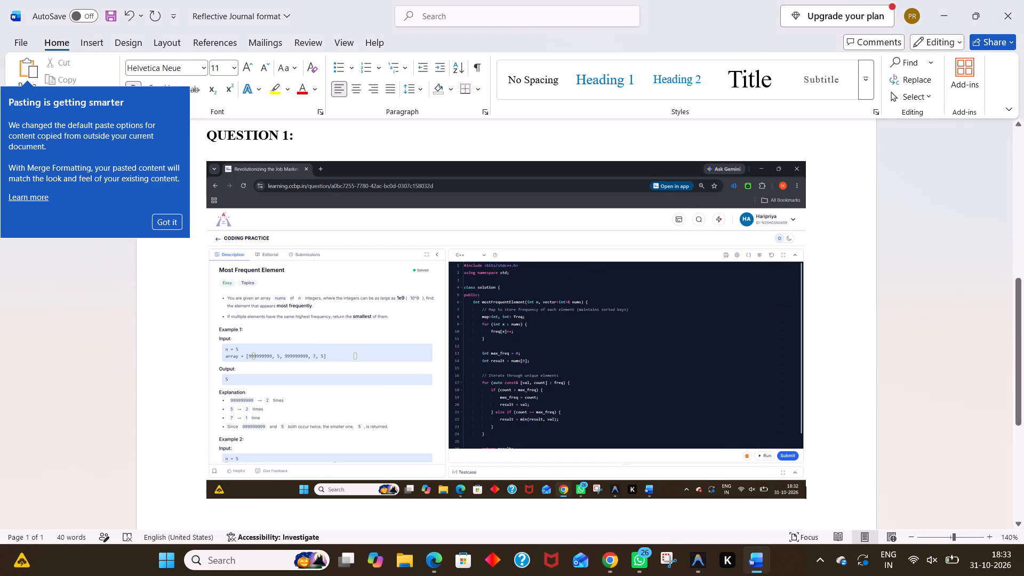
click(824, 478)
key(ctrl+v)
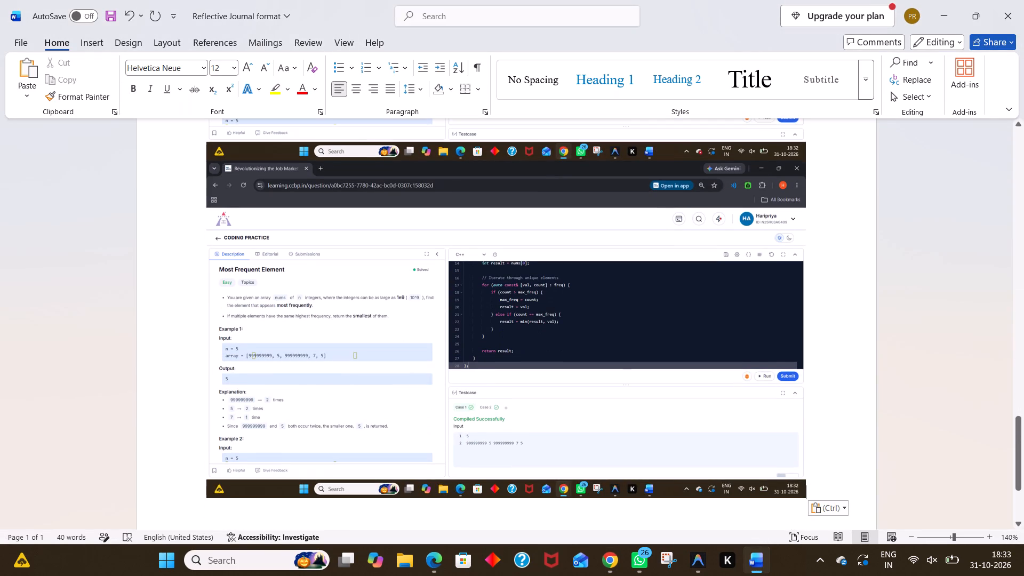
Add the heading "QUESTION 2:" at the top of a new page after the second screenshot, followed by a new line.
scroll(621, 413, down, 6)
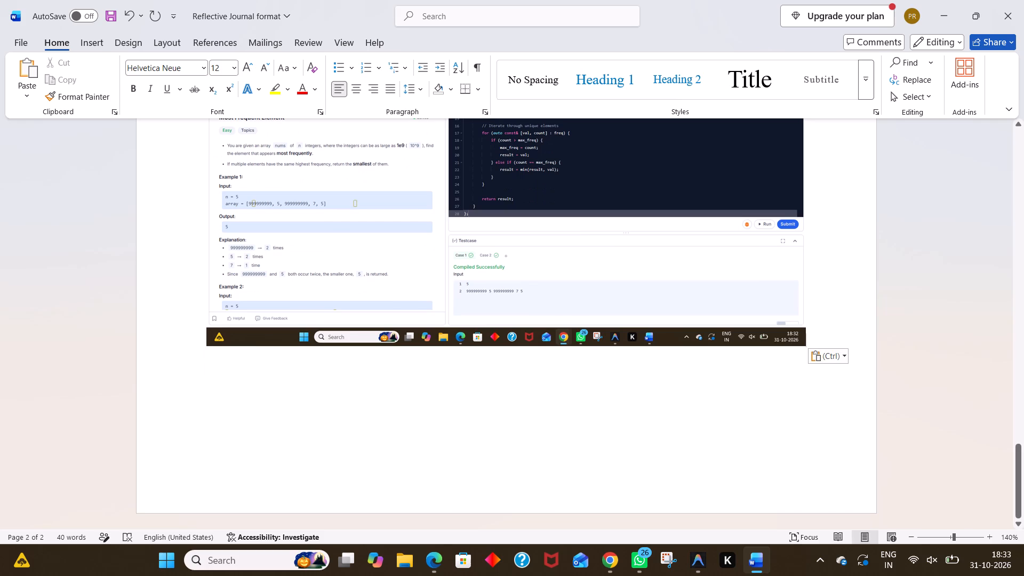
key(Return)
key(Return)
key(Return)
key(Return)
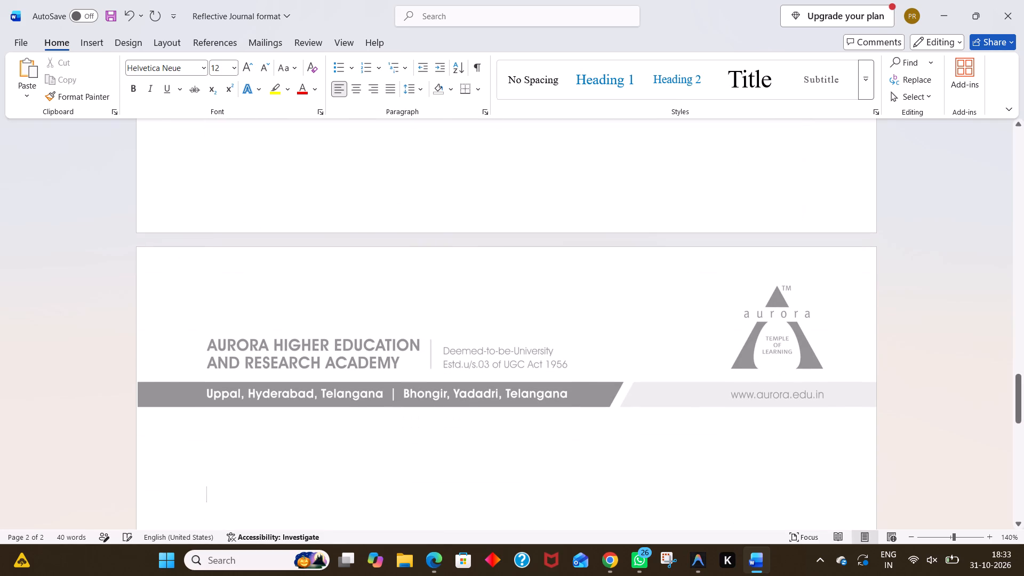
key(BackSpace)
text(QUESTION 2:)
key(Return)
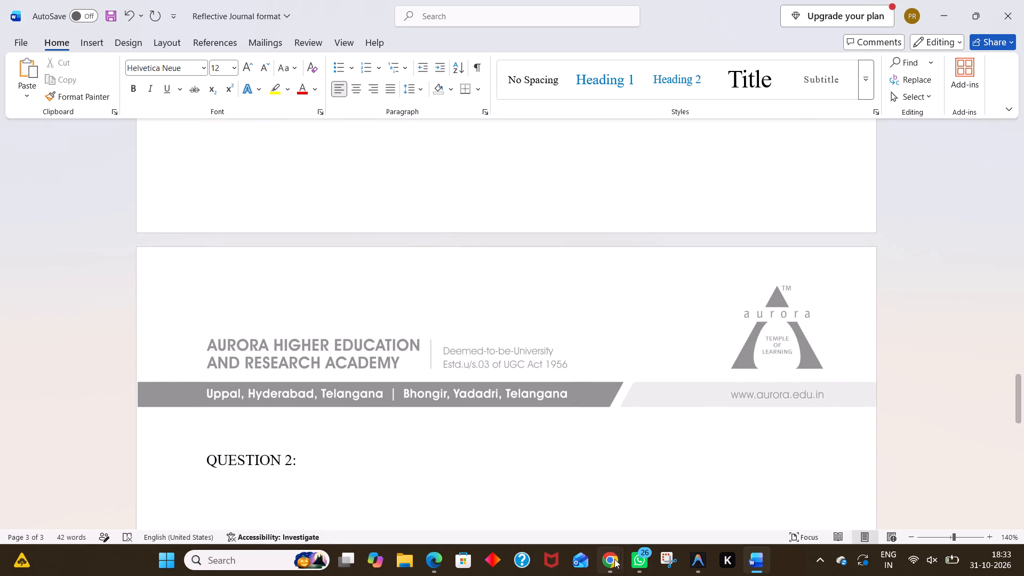
Switch to Chrome, return to the Coding Practice question list and open the Half Pair Check problem.
click(631, 505)
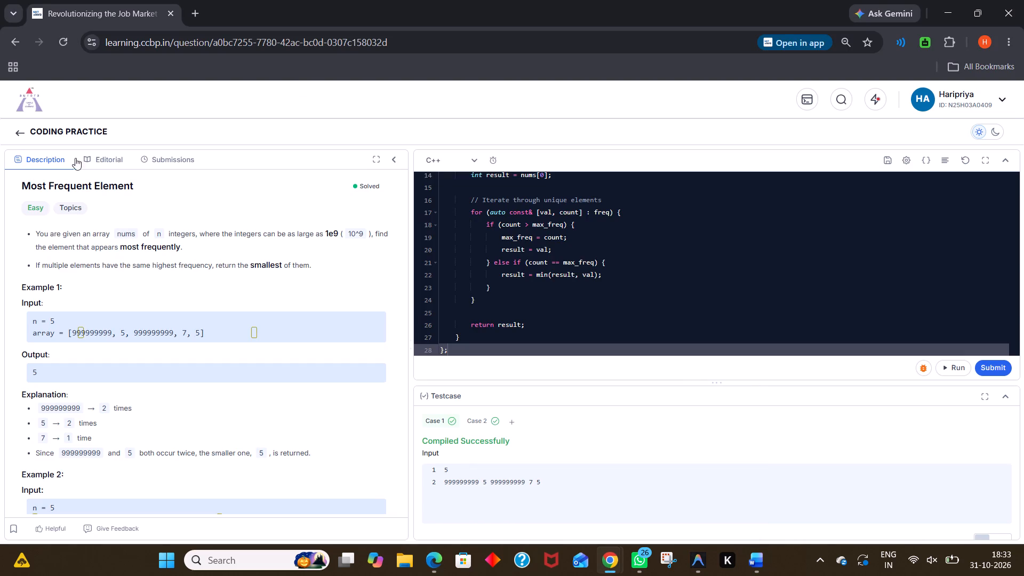
click(21, 134)
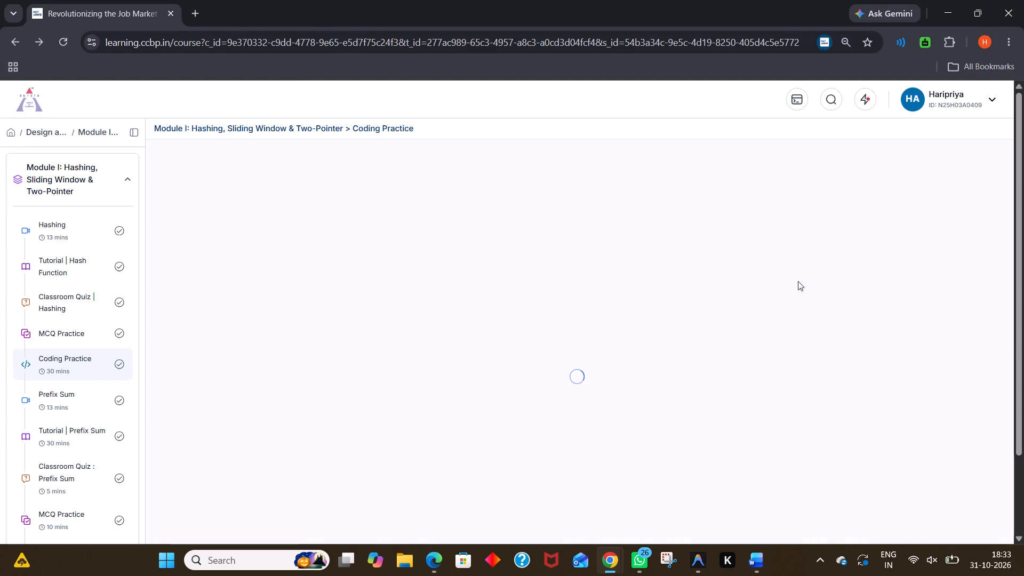
click(896, 261)
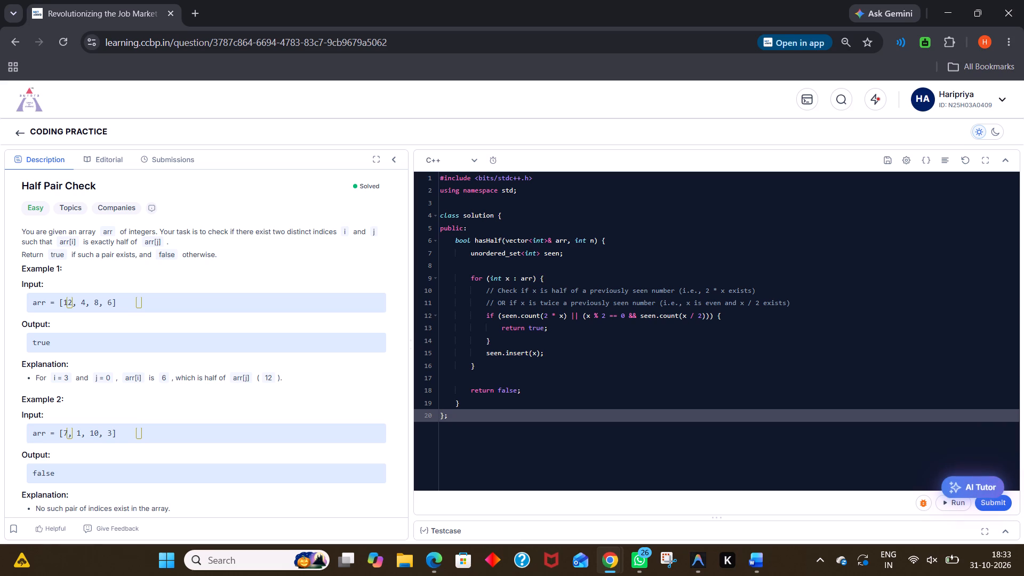
Take a full-screen screenshot of the Half Pair Check problem with its full code, and paste it under QUESTION 2 in Word.
key(Print)
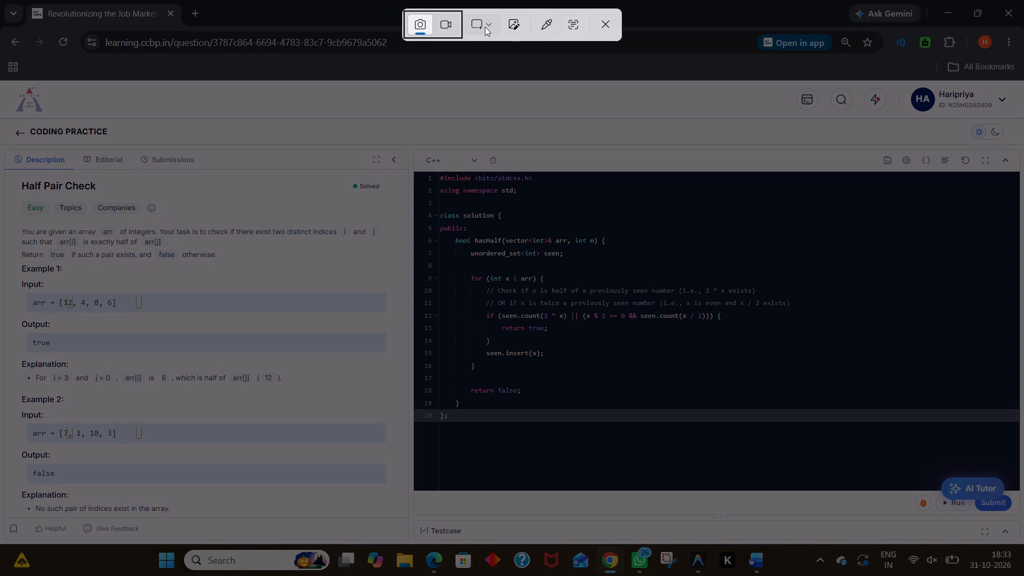
click(485, 27)
click(499, 71)
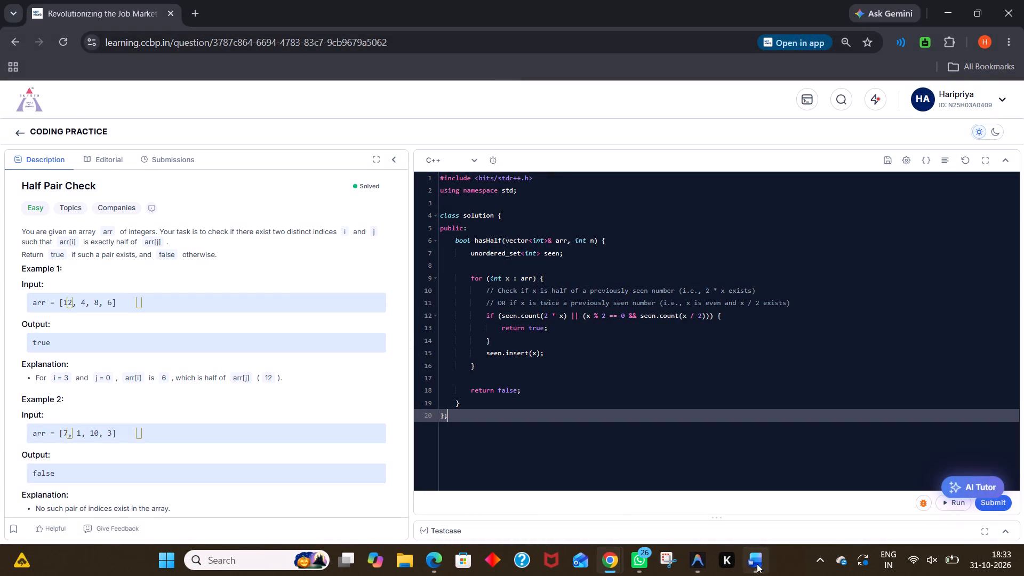
click(757, 516)
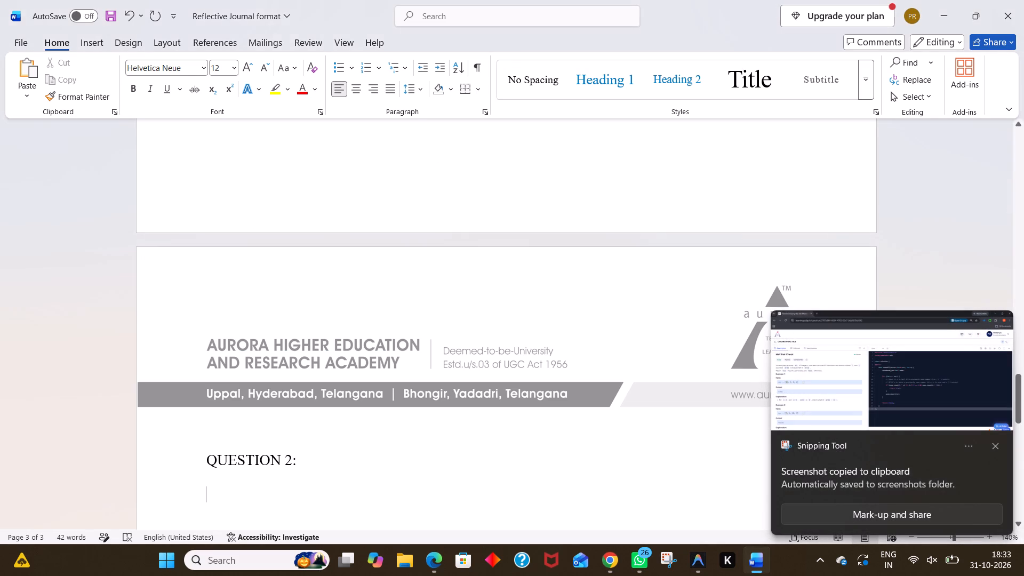
key(ctrl+v)
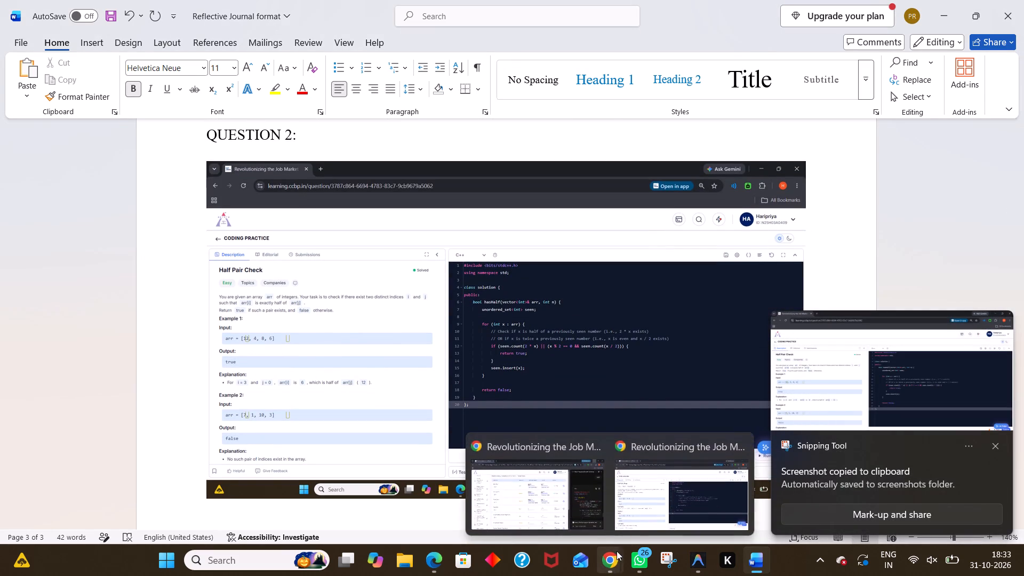
Return to Chrome and run the Half Pair Check code, showing the code's last lines above the test cases.
click(639, 522)
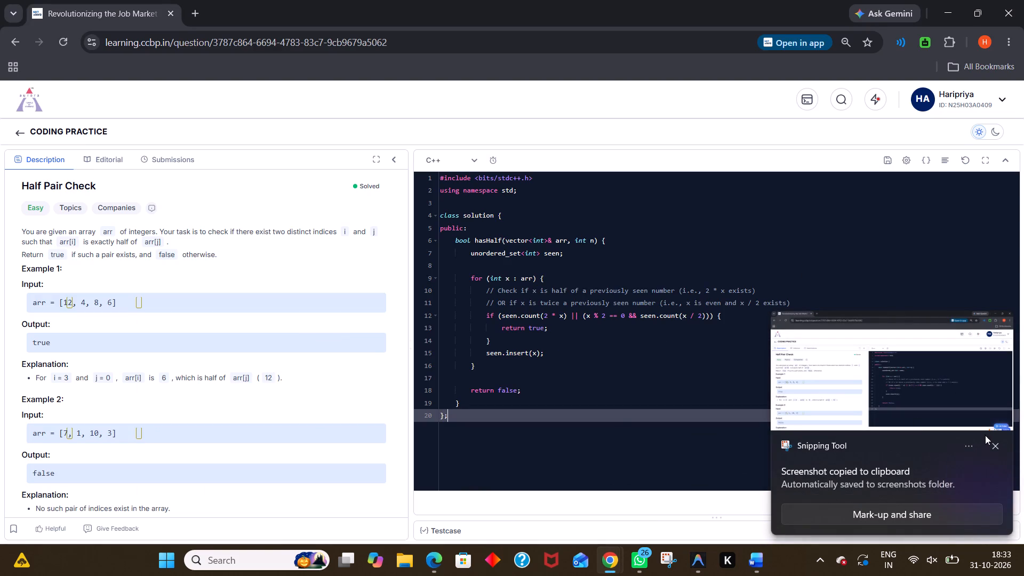
click(994, 439)
click(944, 498)
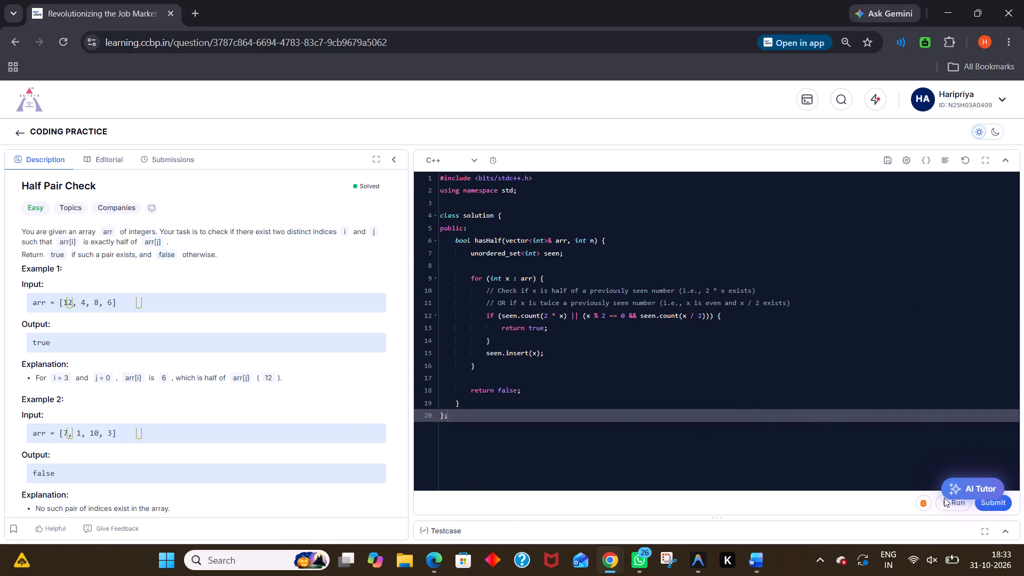
double_click(944, 498)
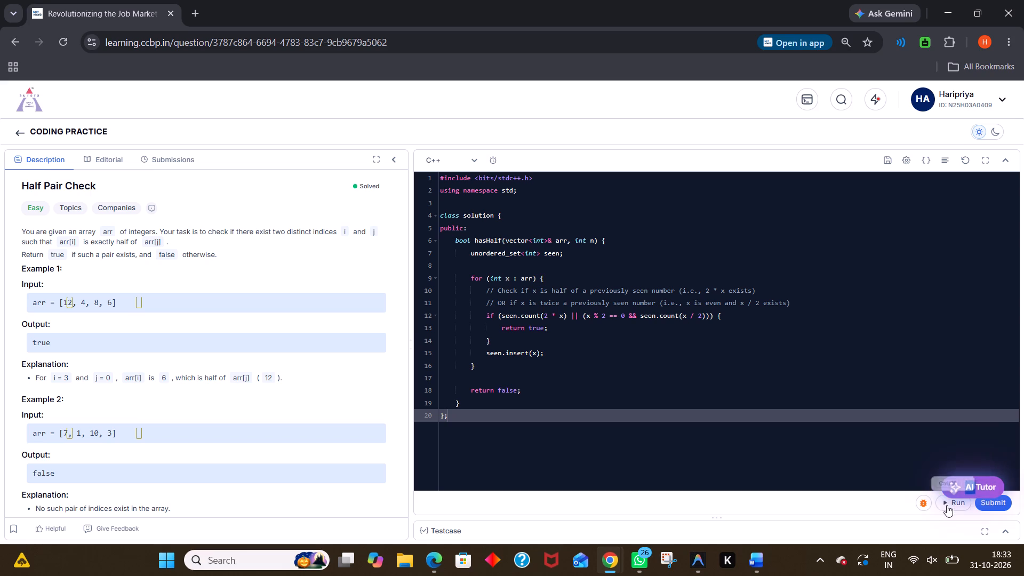
click(947, 505)
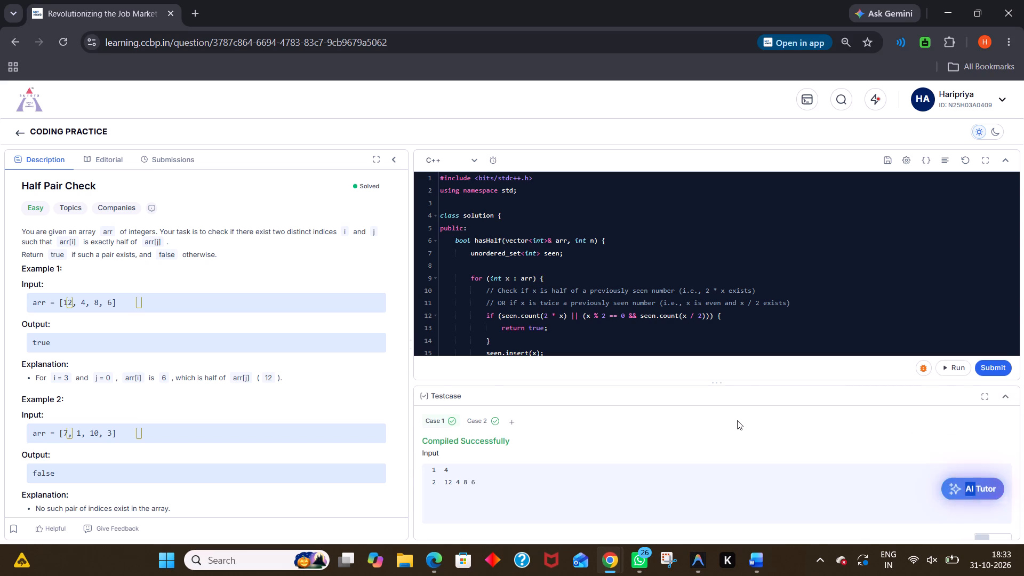
scroll(700, 273, down, 9)
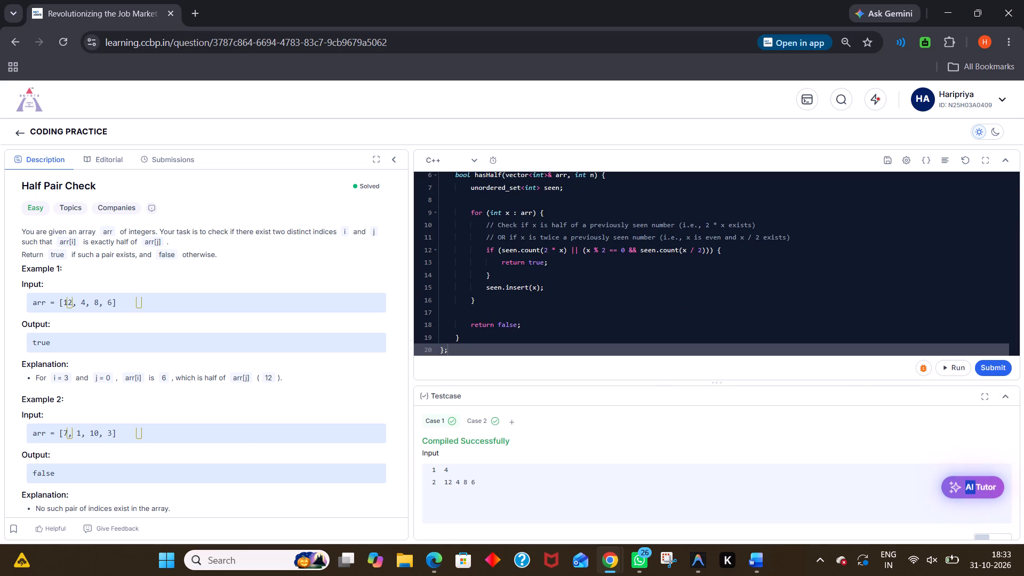
Take a full-screen screenshot of the Half Pair Check code's ending with the test case results, and paste it after the first QUESTION 2 screenshot in Word.
key(Print)
click(482, 35)
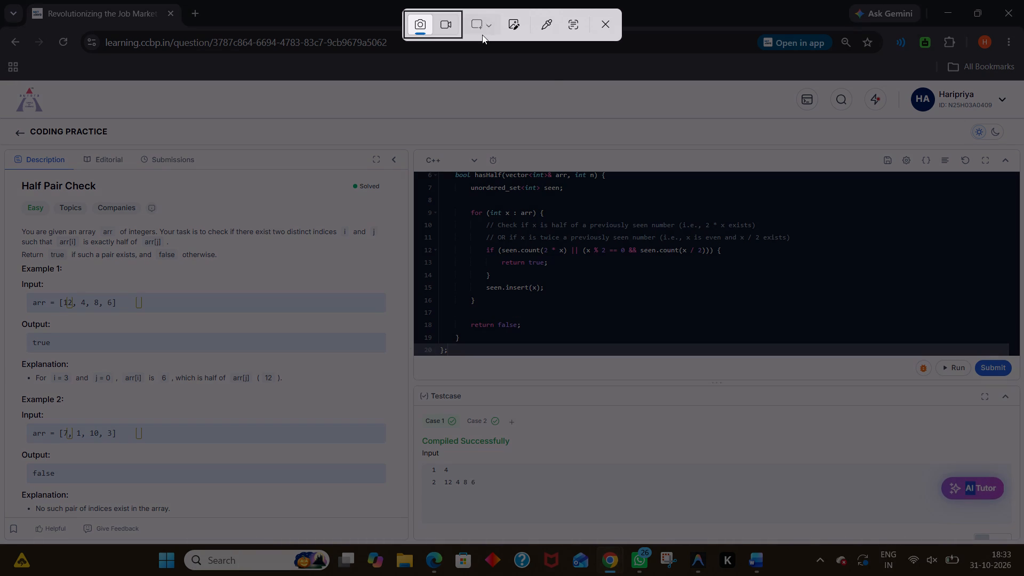
click(493, 67)
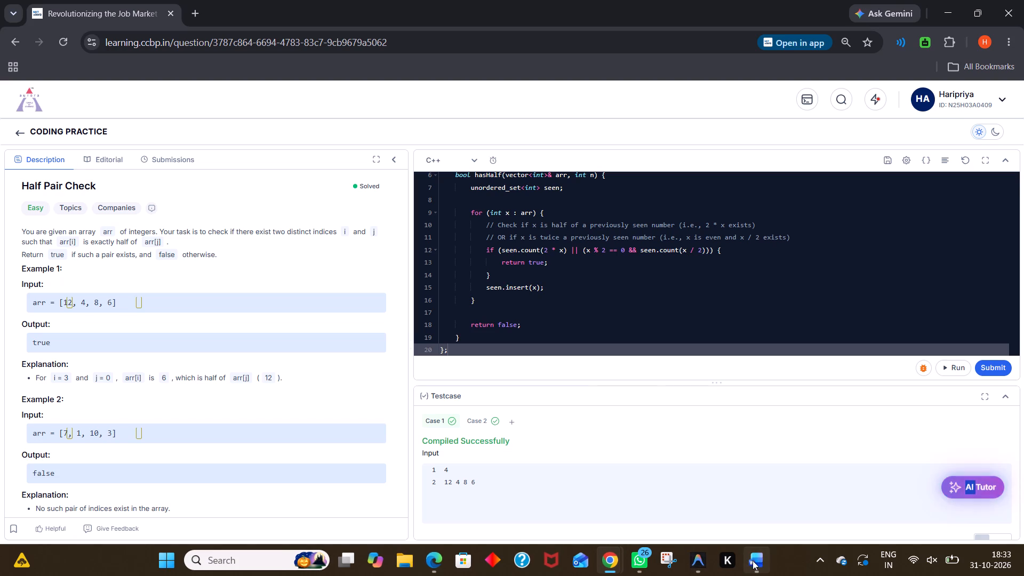
click(752, 503)
key(ctrl+v)
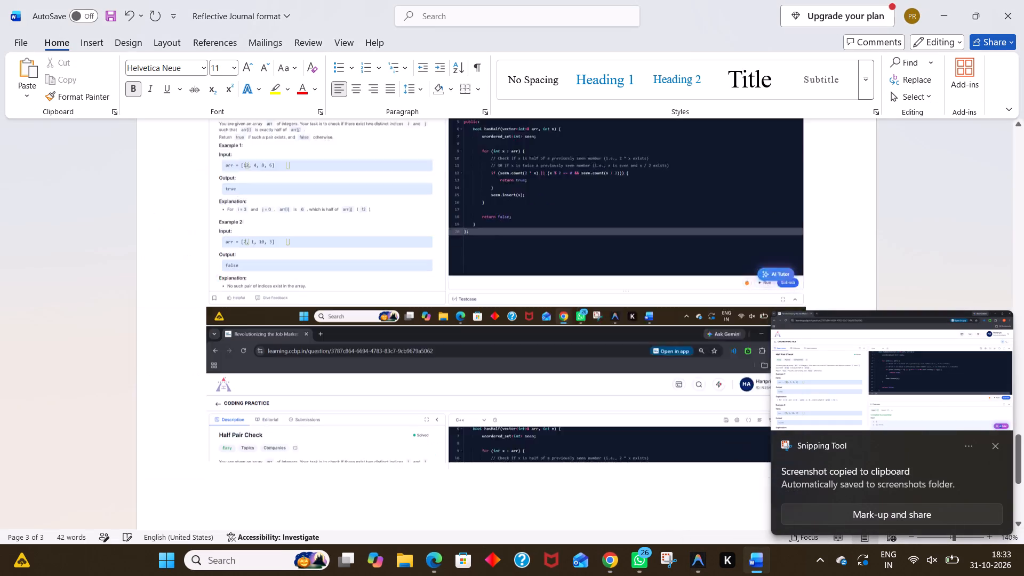
Add the heading "QUESTION 3:" at the top of a new page after the QUESTION 2 screenshots, followed by a new line.
scroll(650, 497, down, 3)
key(Return)
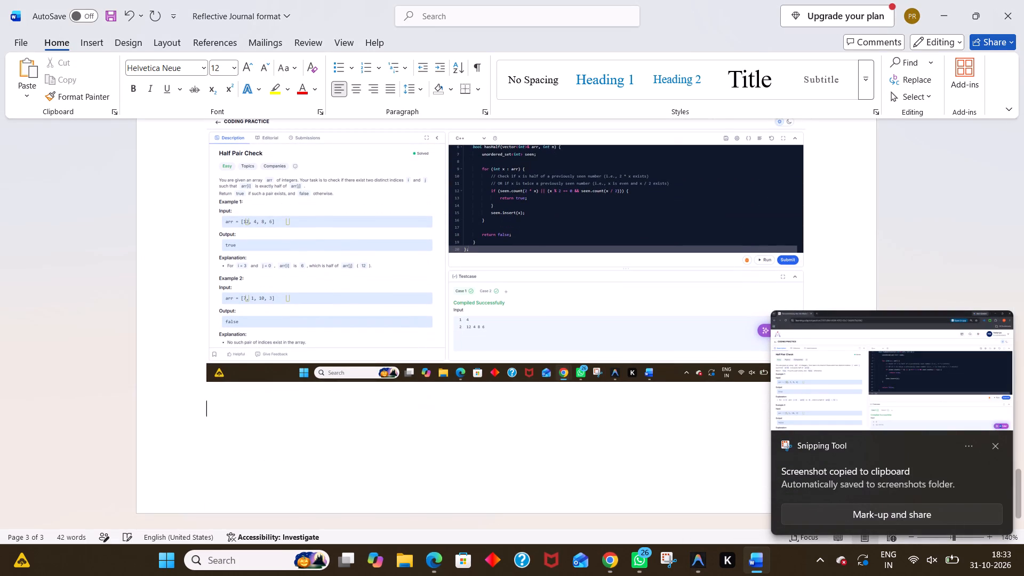
key(Return)
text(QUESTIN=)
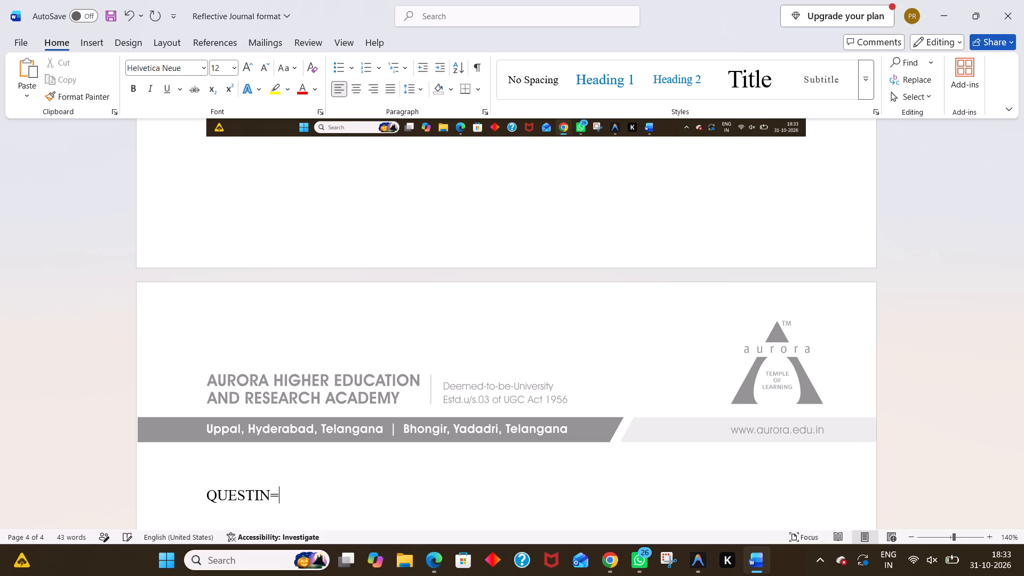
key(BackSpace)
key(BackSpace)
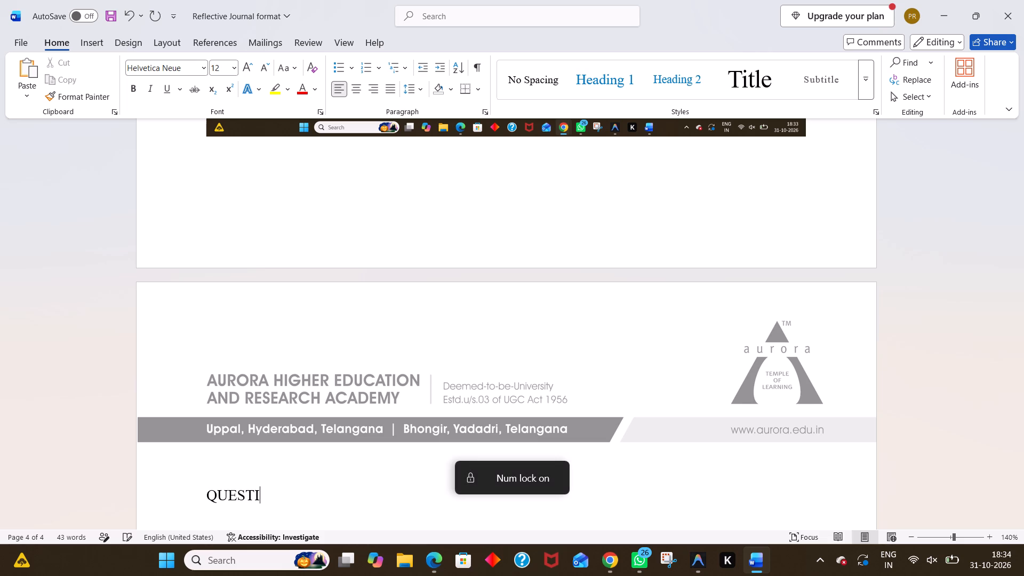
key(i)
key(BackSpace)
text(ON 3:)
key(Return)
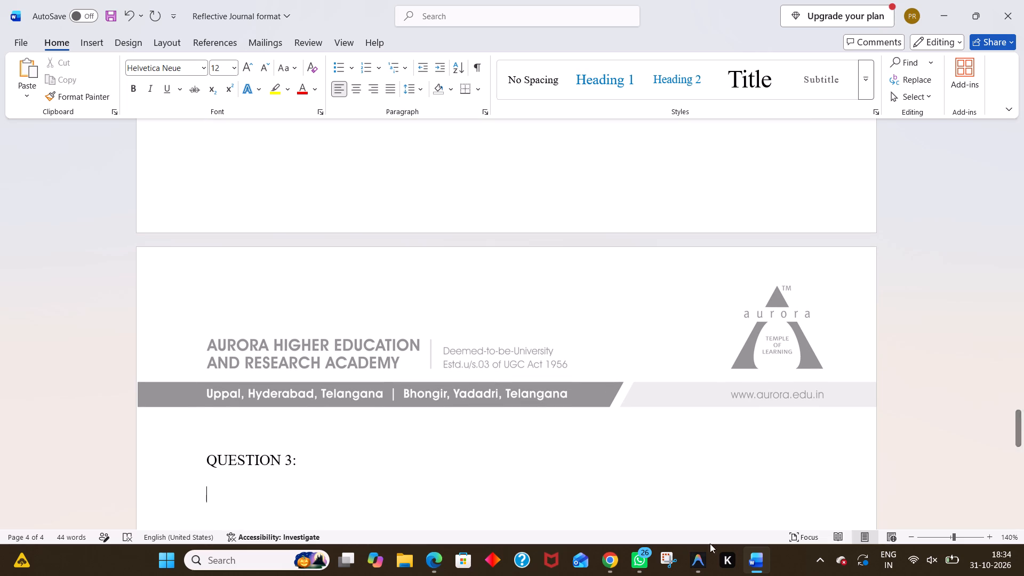
Switch to Chrome, return to the Coding Practice question list and open the Pattern Word Matching with Bijection problem.
click(658, 512)
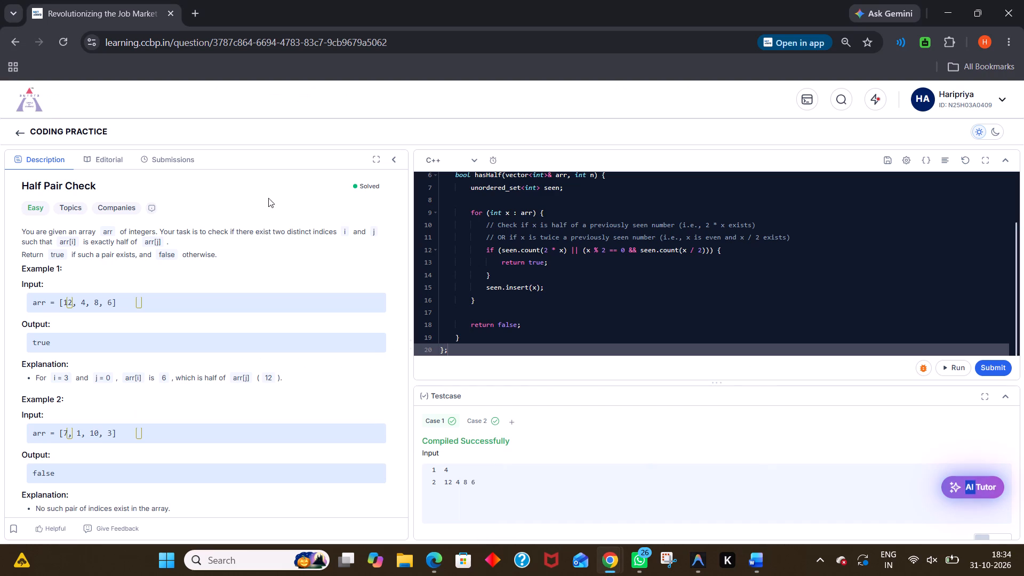
click(18, 129)
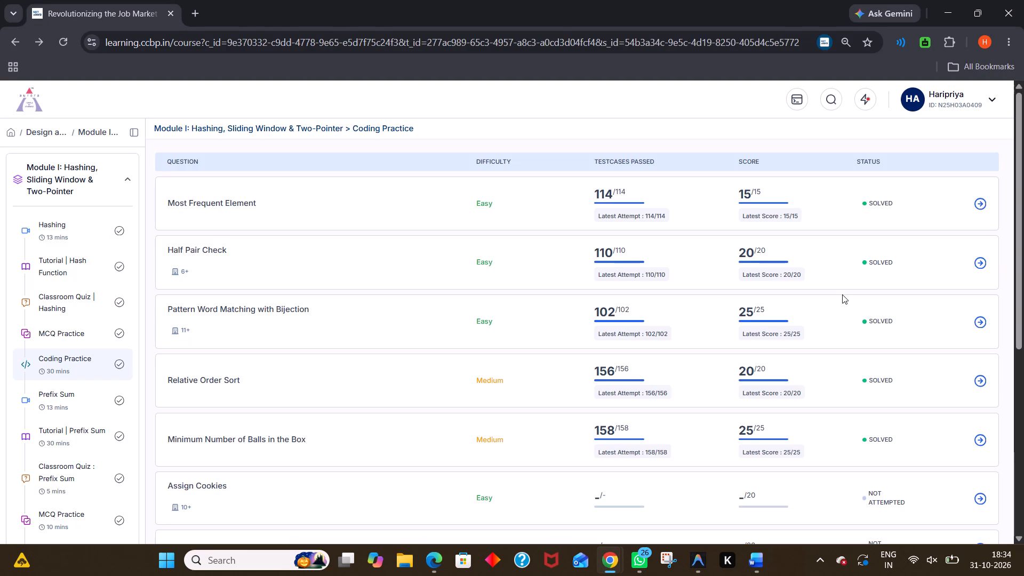
click(842, 294)
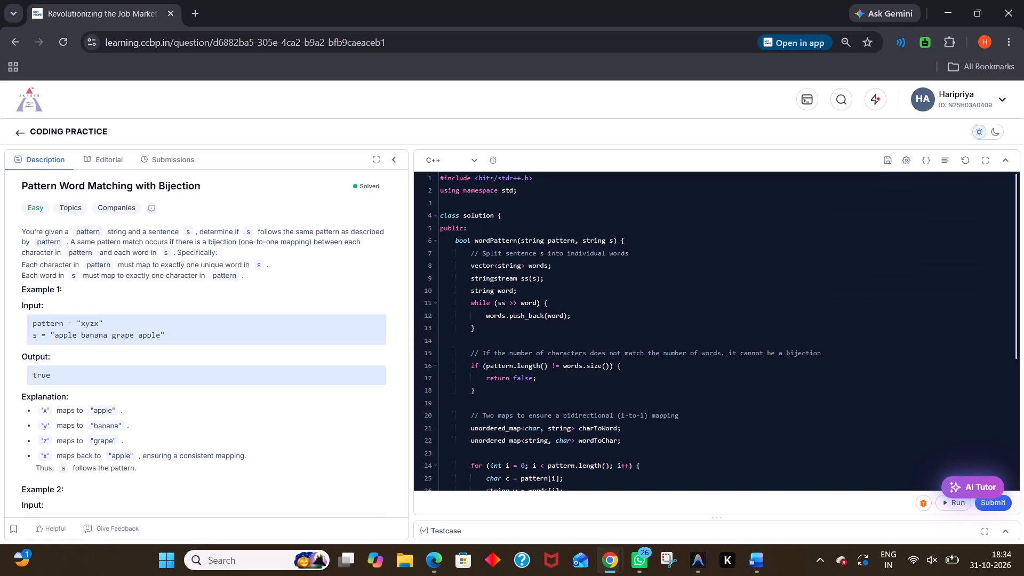
Take a full-screen screenshot of the Pattern Word Matching with Bijection problem with the code's start, and paste it under QUESTION 3 in Word.
key(Print)
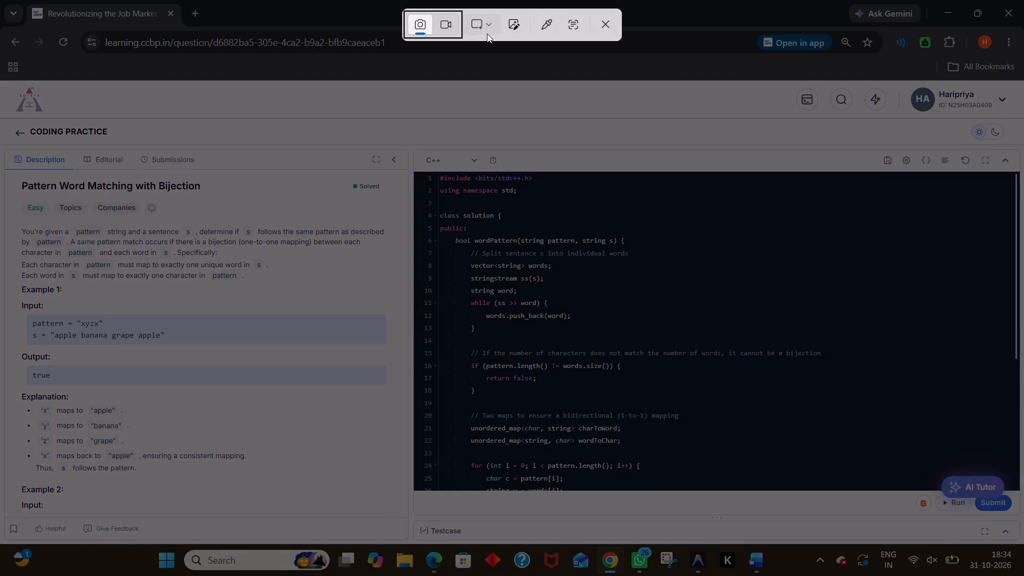
click(487, 34)
click(505, 77)
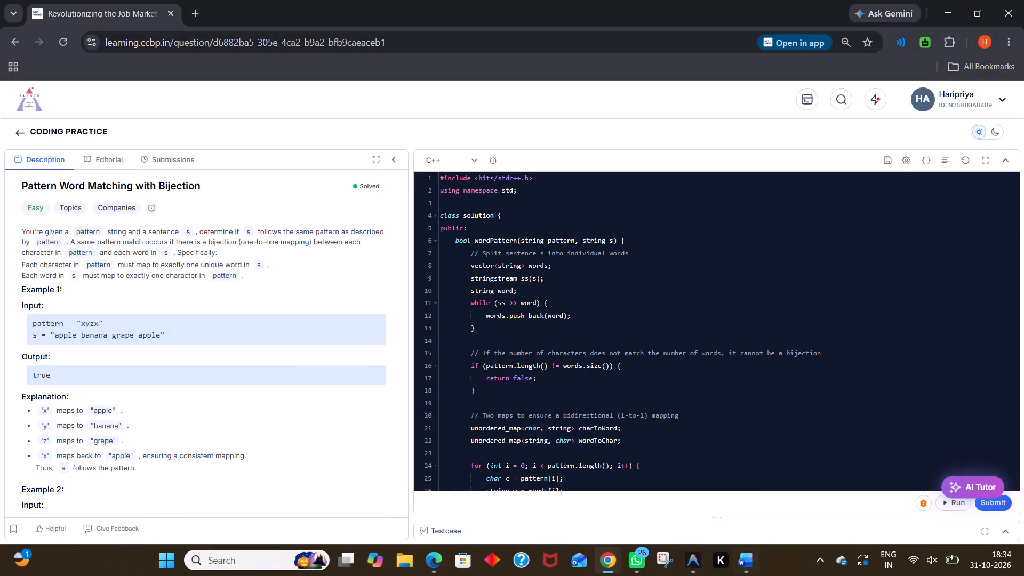
click(772, 489)
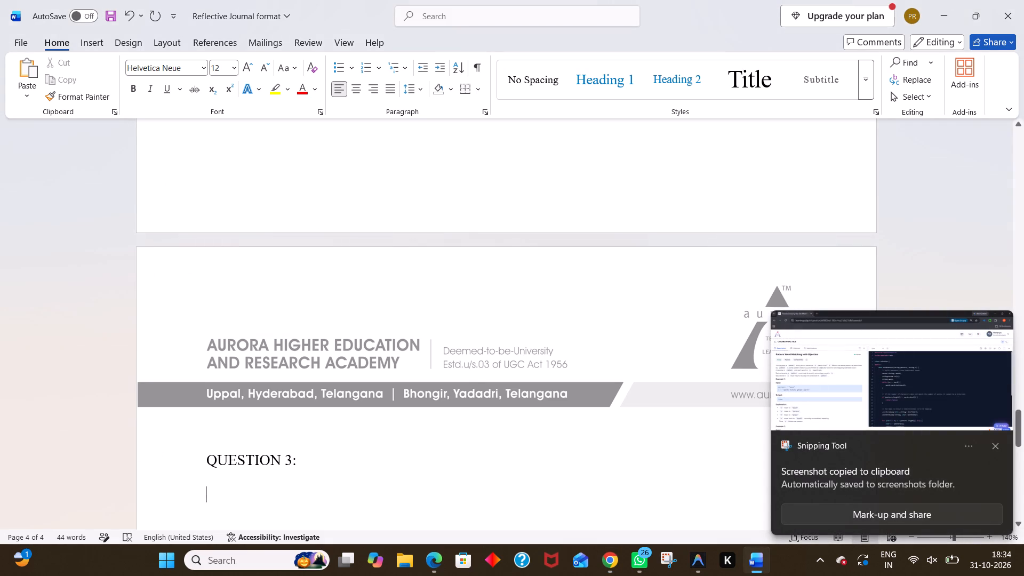
key(ctrl+v)
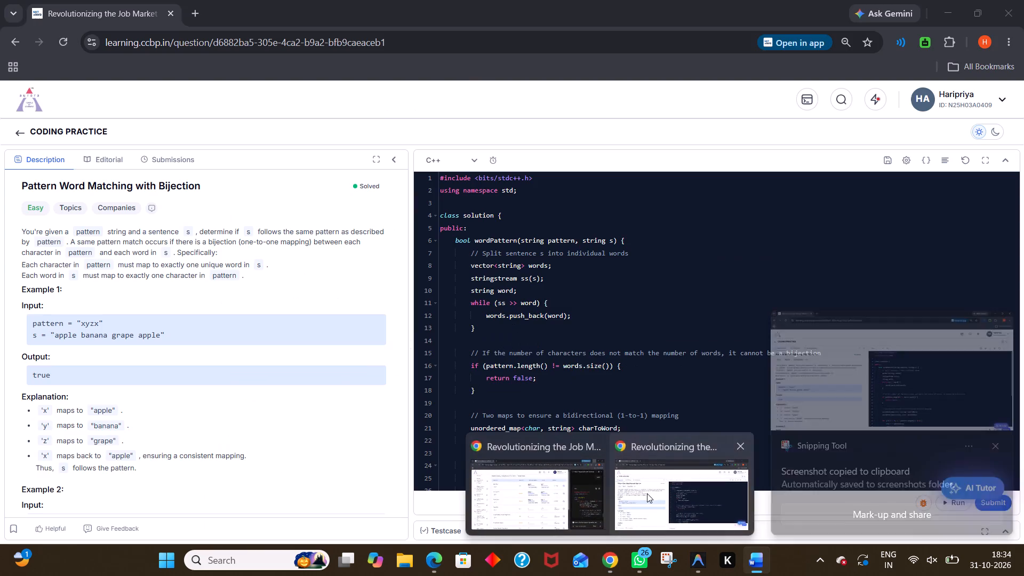
Return to Chrome and run the Pattern Word Matching with Bijection code, showing the code's last lines above the test cases.
click(647, 493)
scroll(659, 353, down, 11)
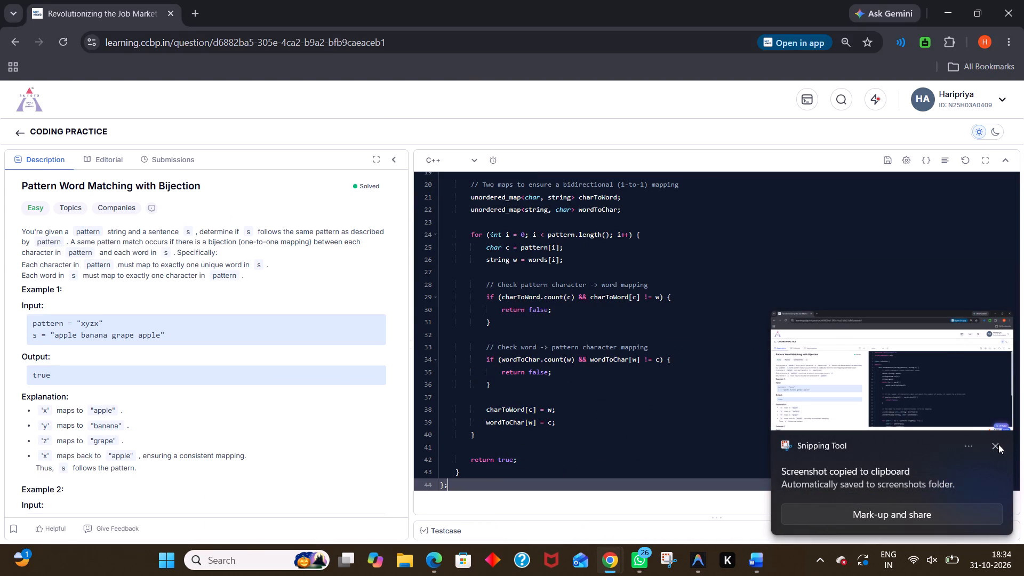
click(998, 444)
click(950, 508)
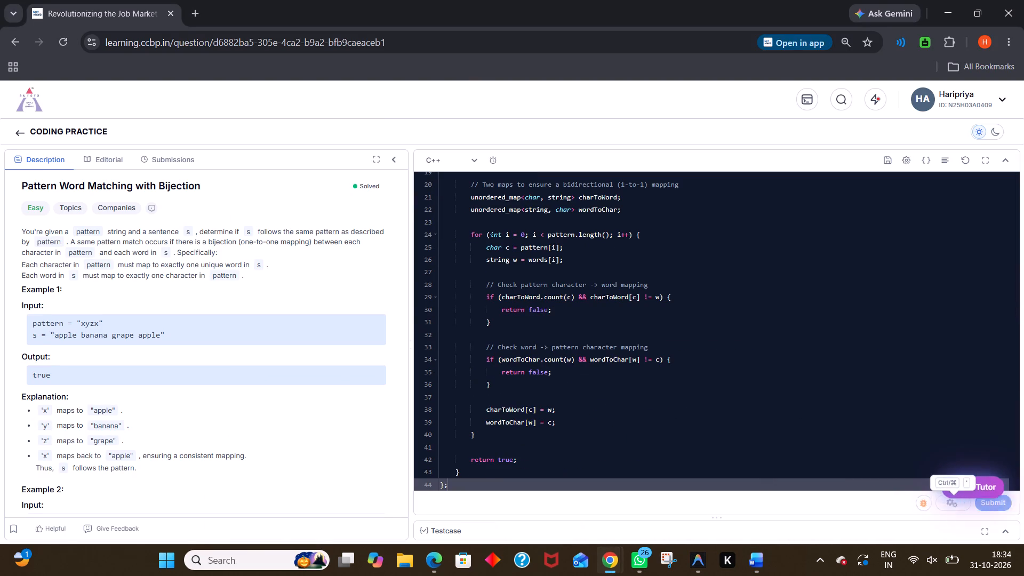
scroll(757, 338, down, 8)
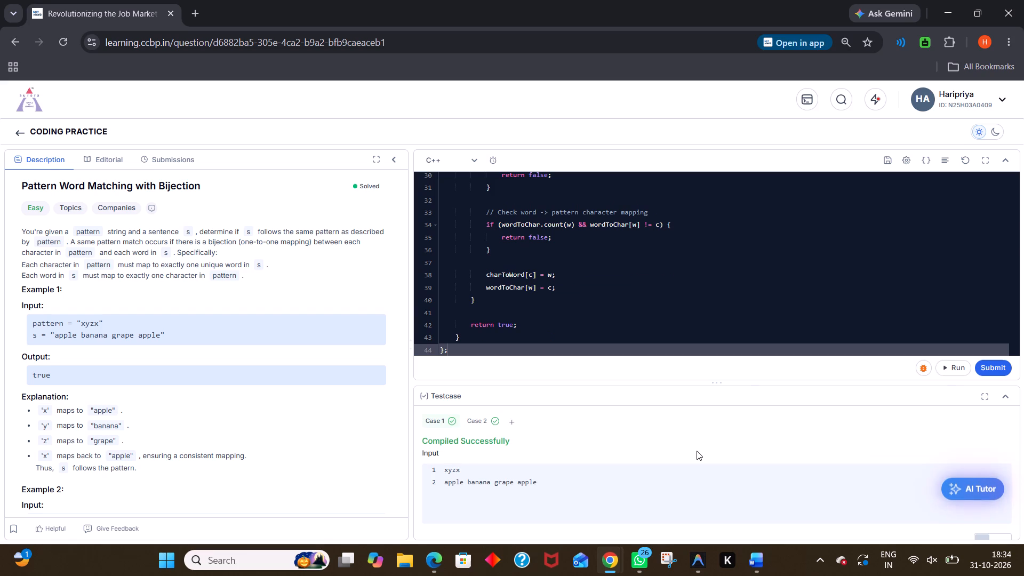
Take a full-screen screenshot of the bijection code's ending with the test case results, and paste it after the first QUESTION 3 screenshot in Word.
key(Print)
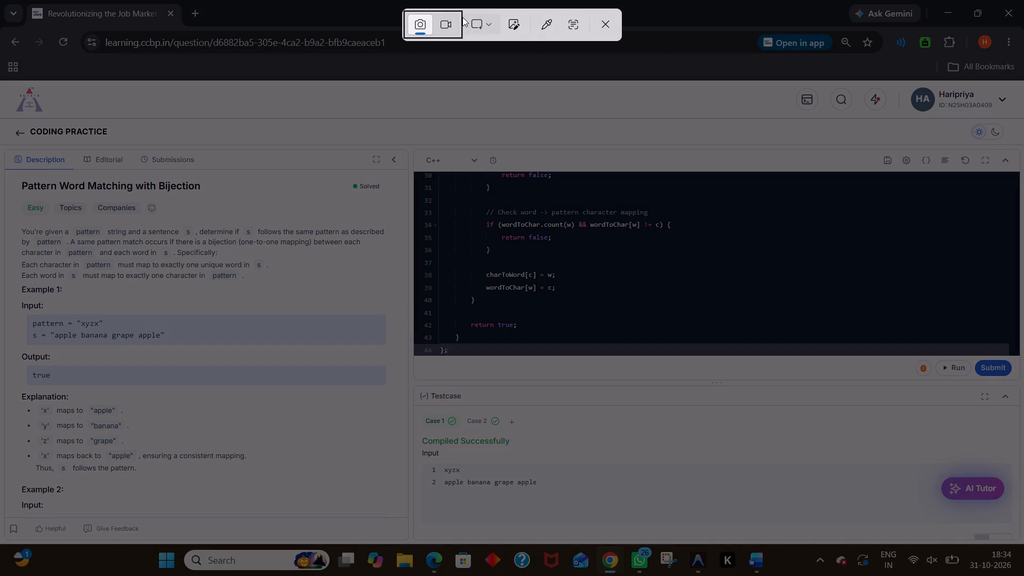
click(470, 29)
click(493, 68)
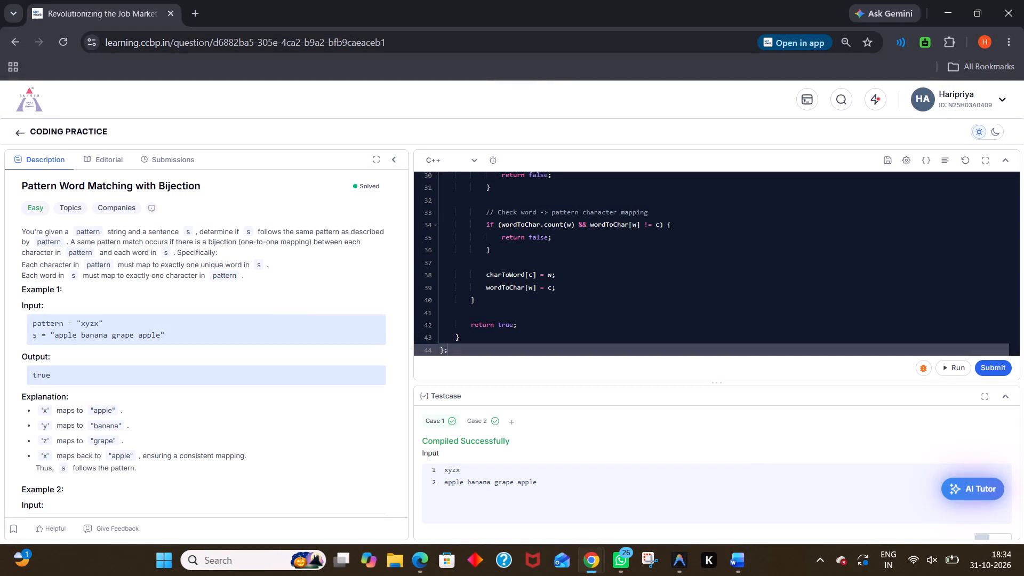
click(757, 499)
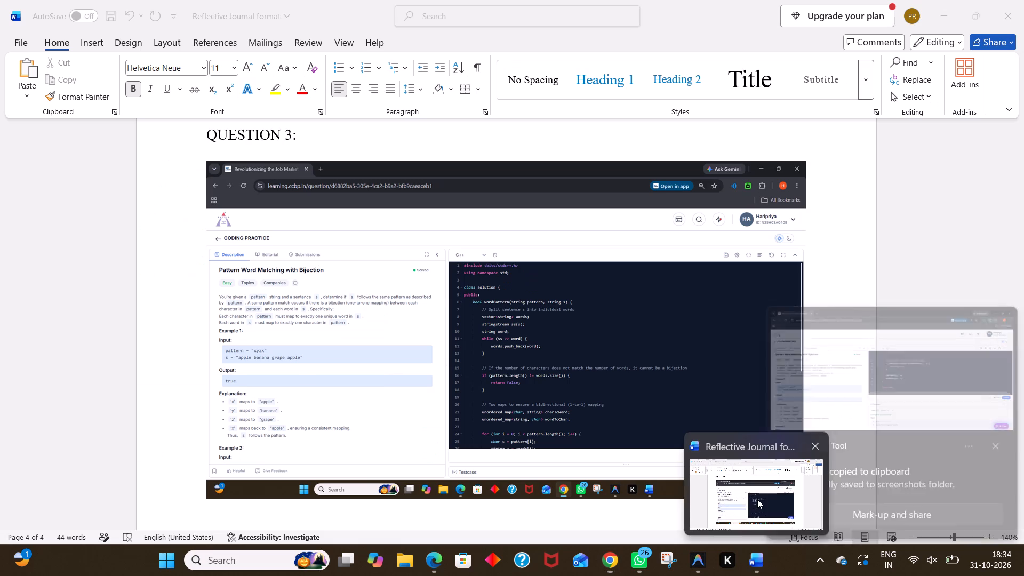
key(ctrl+v)
Add the heading "QUESTION:4" on a new page below the QUESTION 3 screenshots, followed by an empty line.
scroll(643, 450, down, 3)
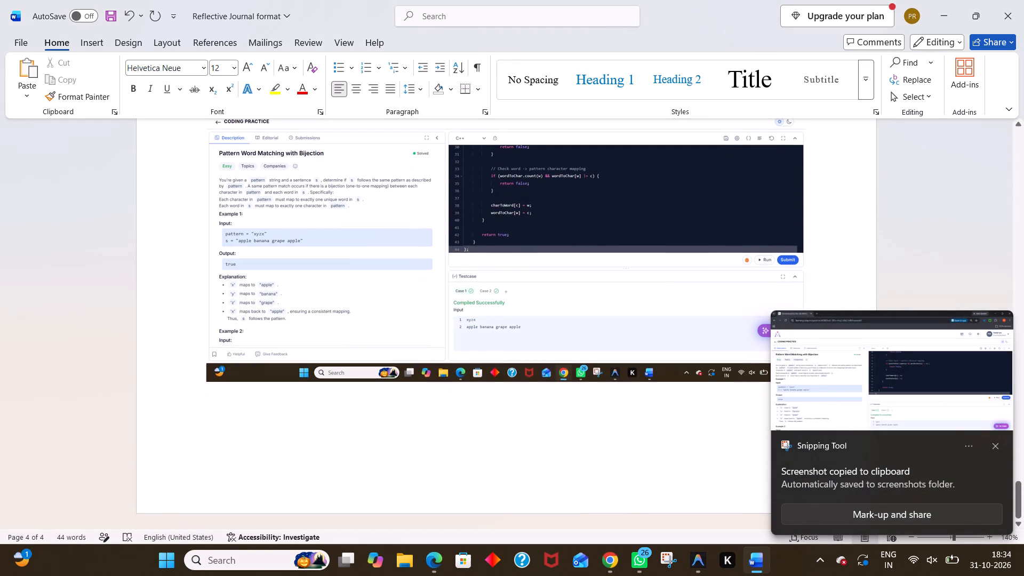
key(Return)
key(Return)
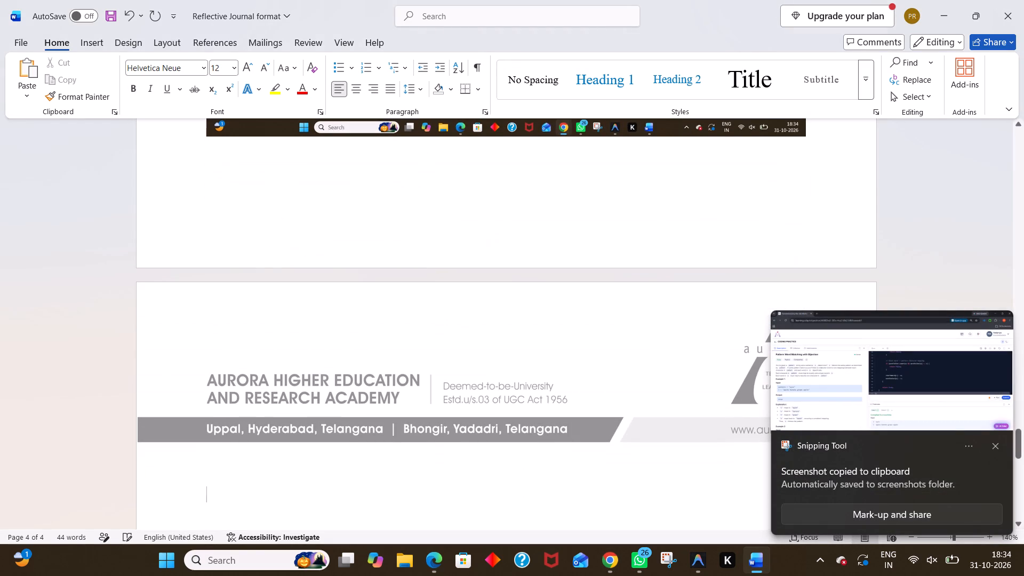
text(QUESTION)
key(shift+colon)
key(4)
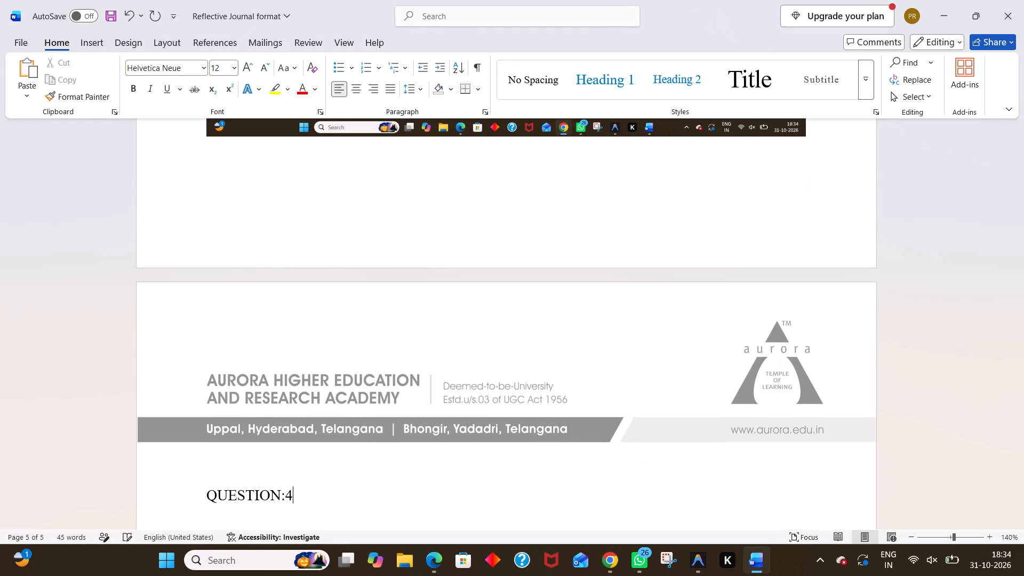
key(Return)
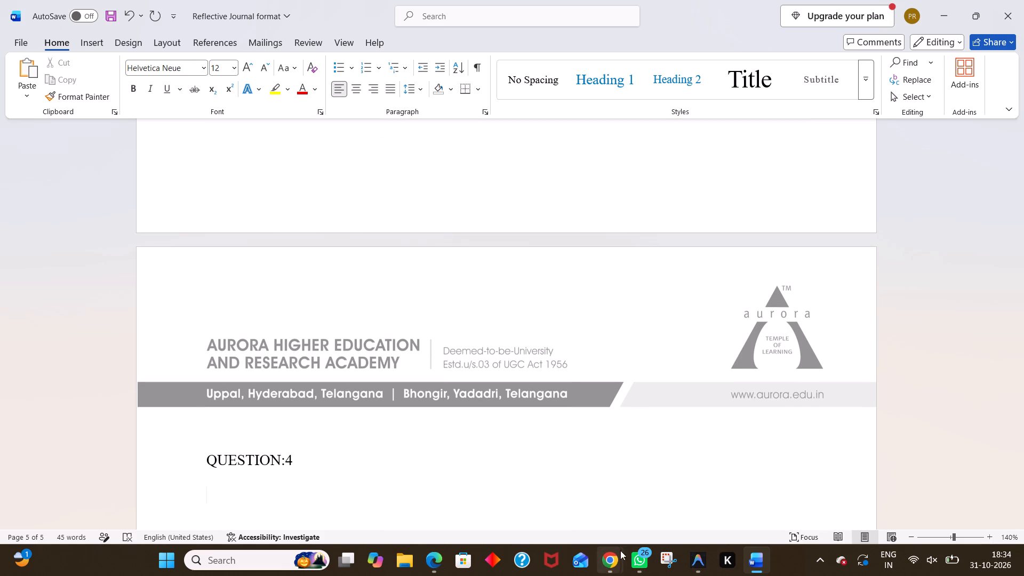
Switch to Chrome, return to the Coding Practice question list and open the Relative Order Sort problem.
click(643, 497)
click(23, 132)
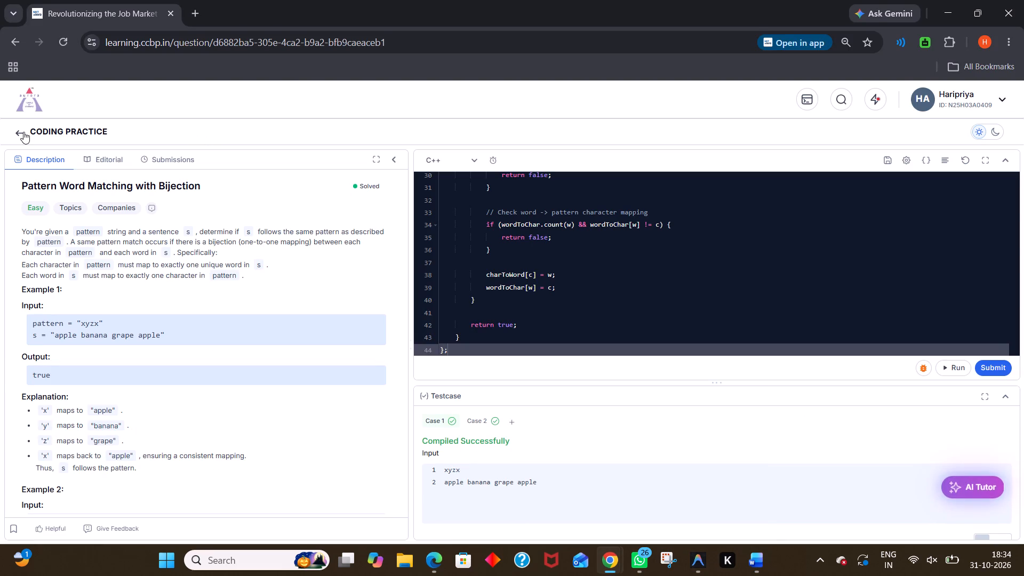
scroll(798, 370, down, 2)
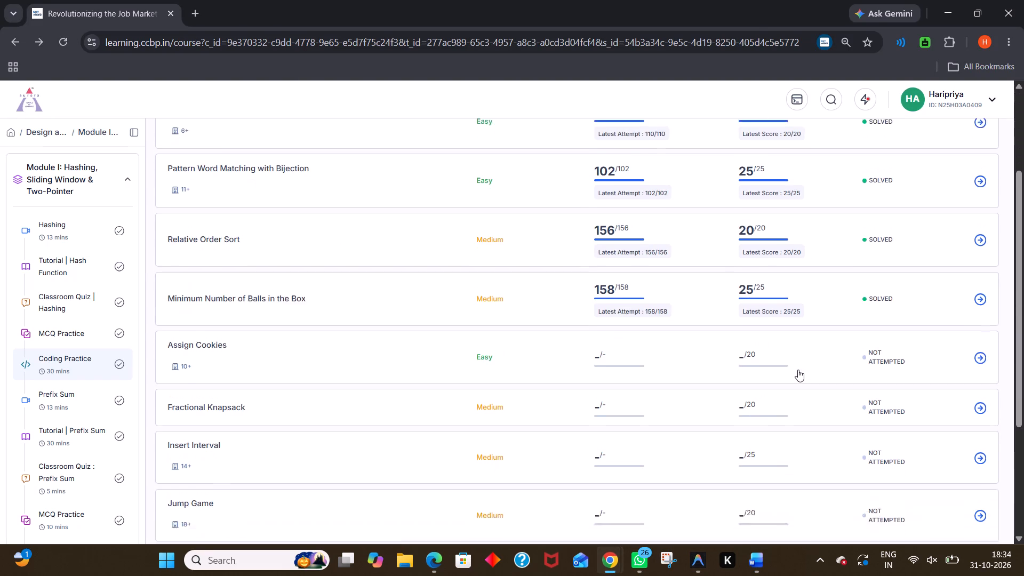
click(936, 238)
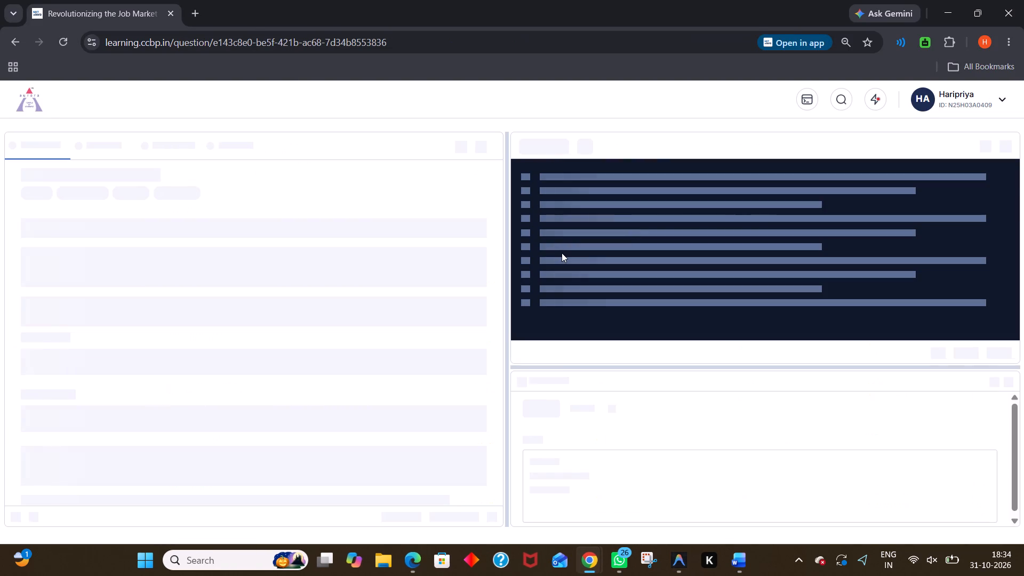
Take a full-screen screenshot of the Relative Order Sort problem with the code's start, and paste it under QUESTION:4 in Word.
key(Print)
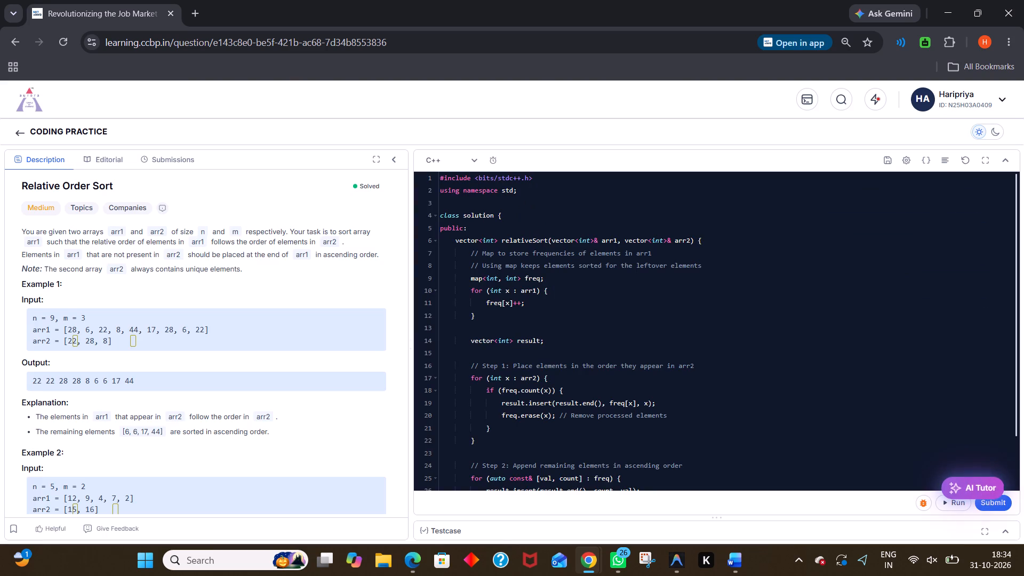
click(489, 14)
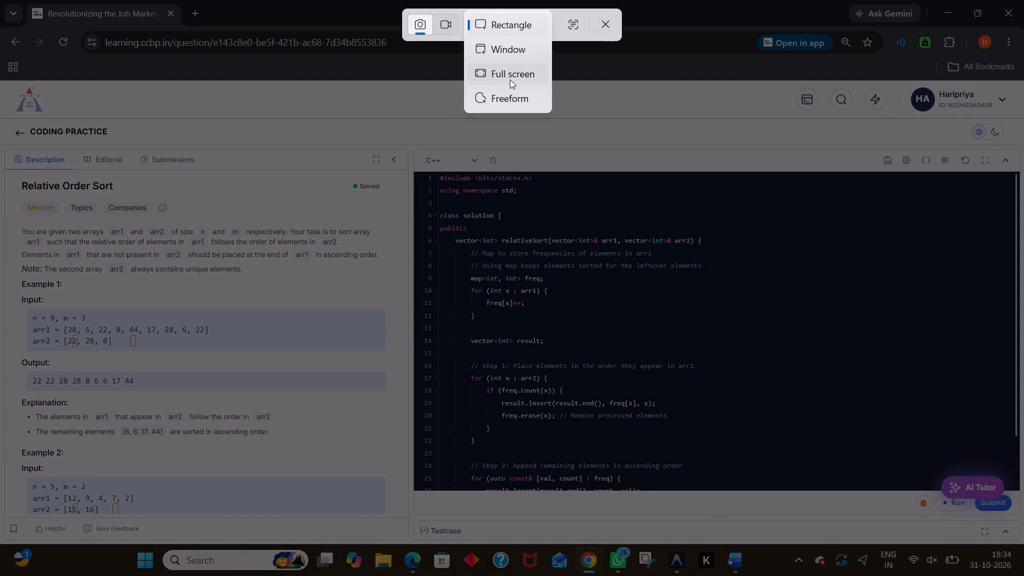
click(510, 79)
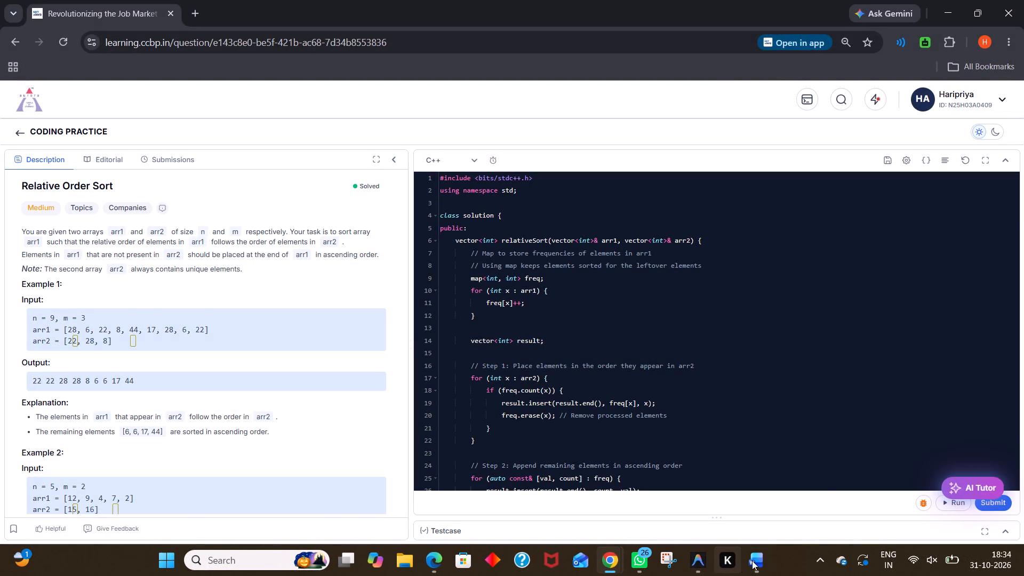
click(782, 477)
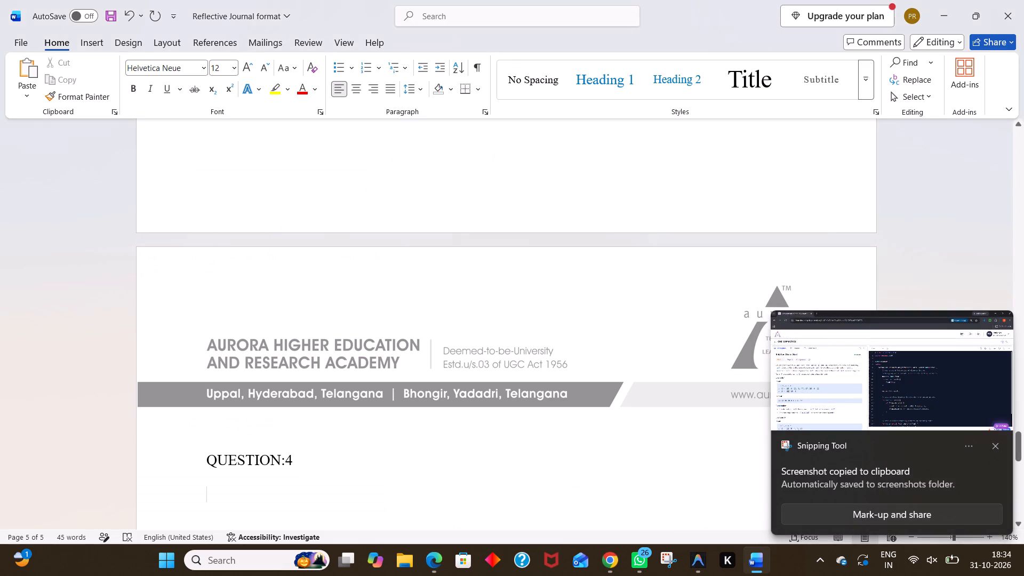
key(ctrl+v)
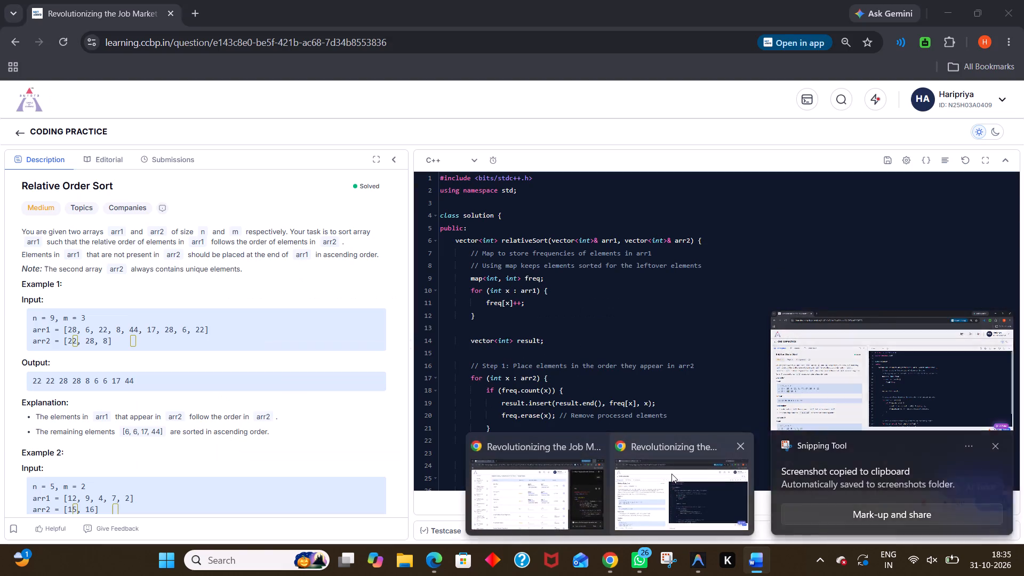
Return to Chrome and run the Relative Order Sort code, showing the code's last lines above the test cases.
click(671, 474)
scroll(662, 393, down, 13)
click(996, 445)
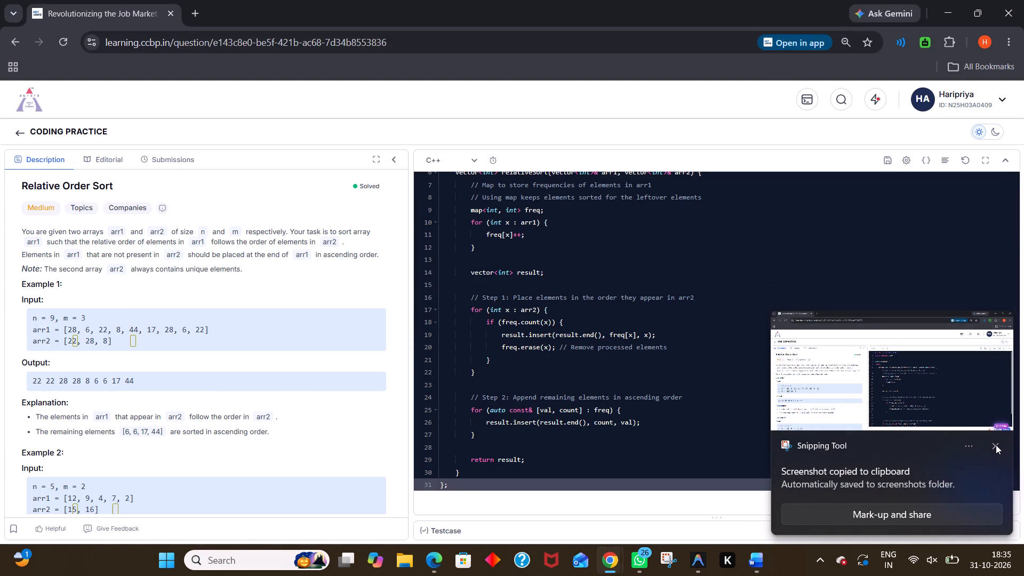
click(950, 504)
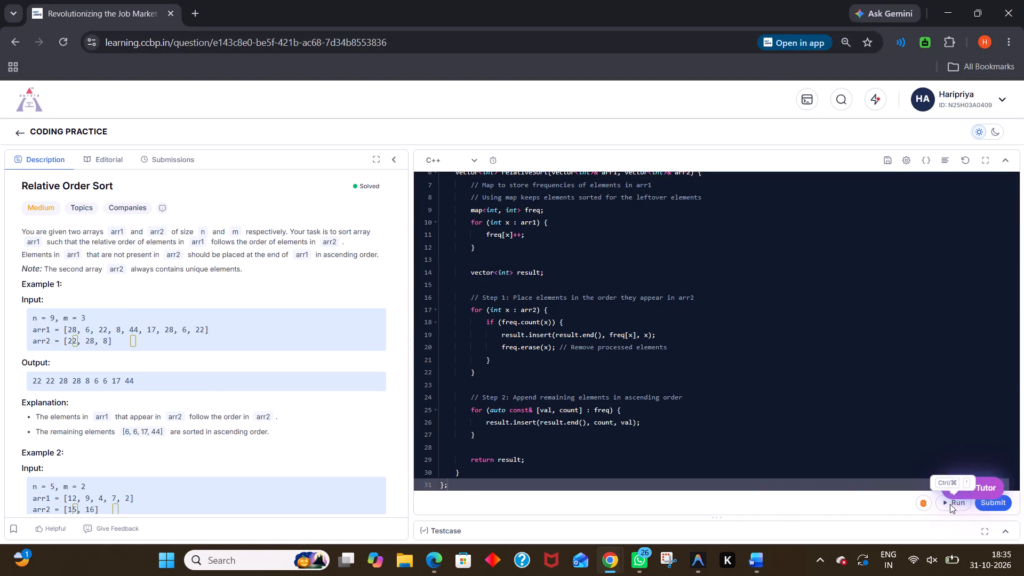
scroll(749, 282, down, 11)
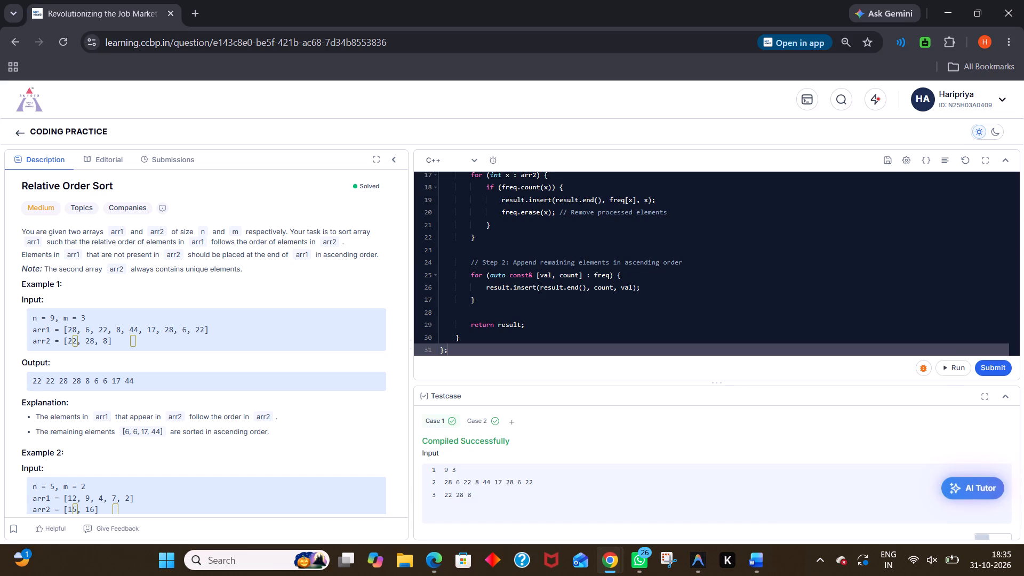
Take a full-screen screenshot of the Relative Order Sort code's ending with the test case results, and paste it after the first QUESTION:4 screenshot in Word.
key(Print)
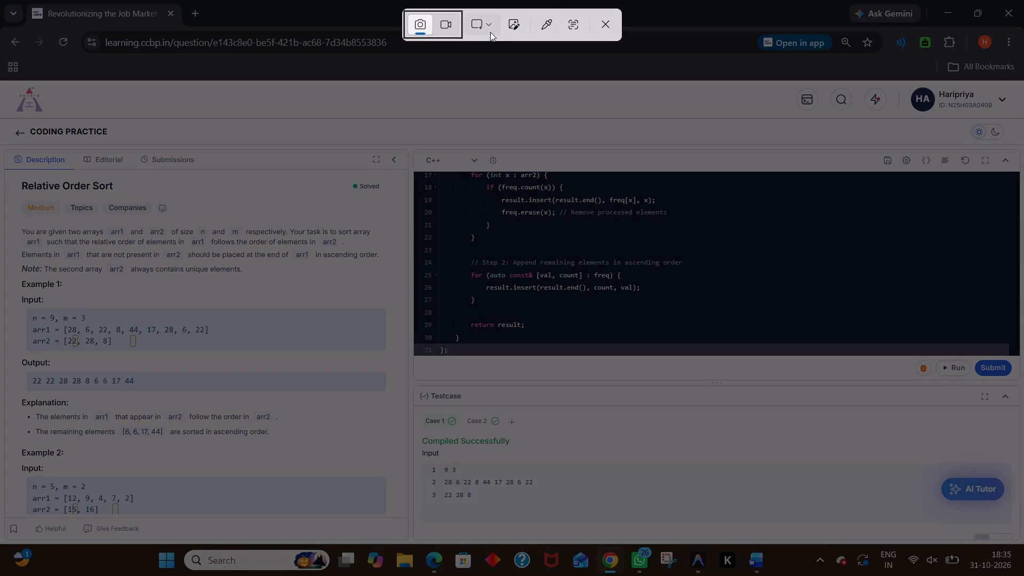
click(490, 32)
click(511, 67)
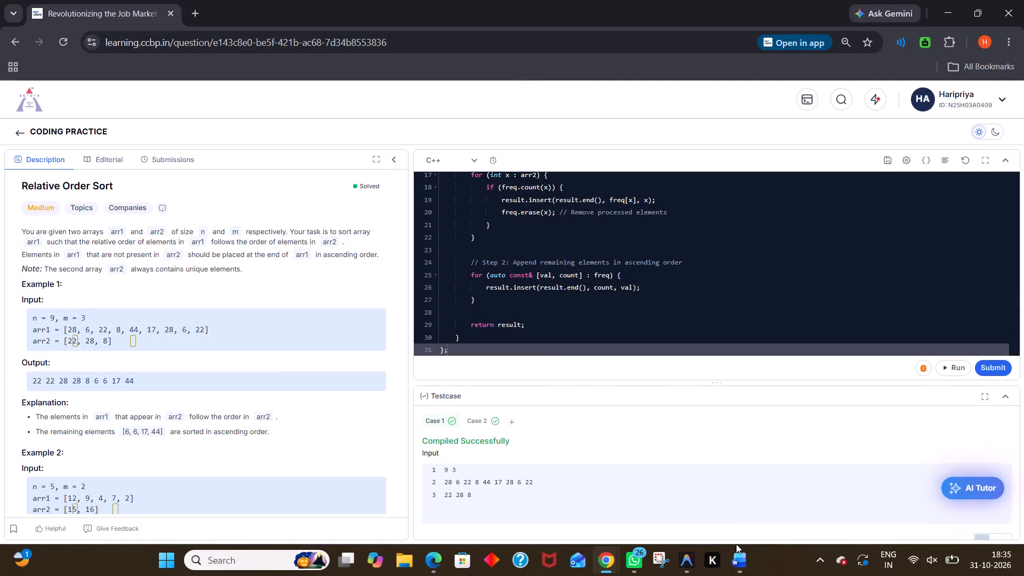
click(772, 514)
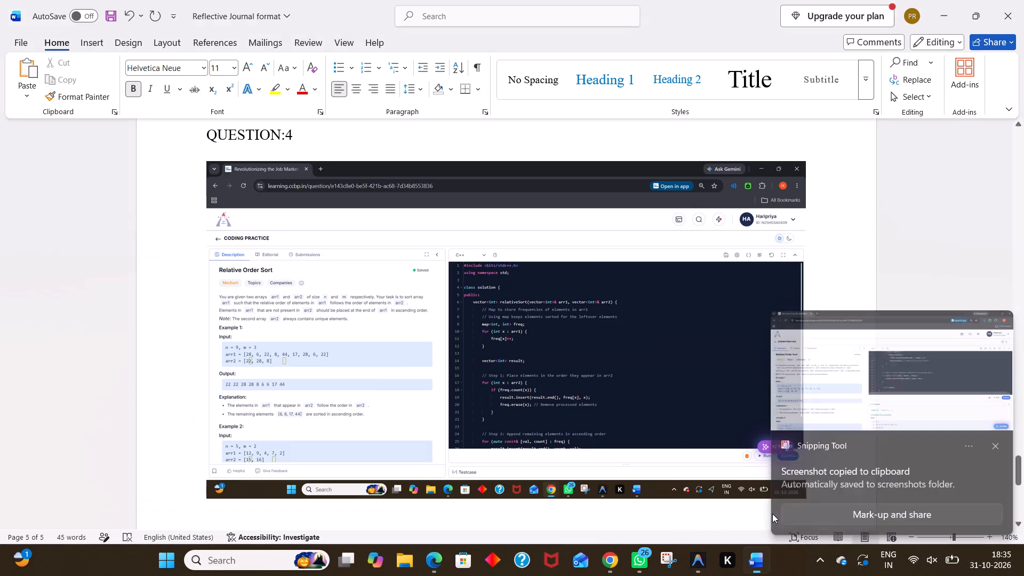
key(ctrl+v)
Add the heading "QUESTION 5:" on a new page below the Relative Order Sort screenshots, followed by an empty line.
scroll(772, 514, down, 3)
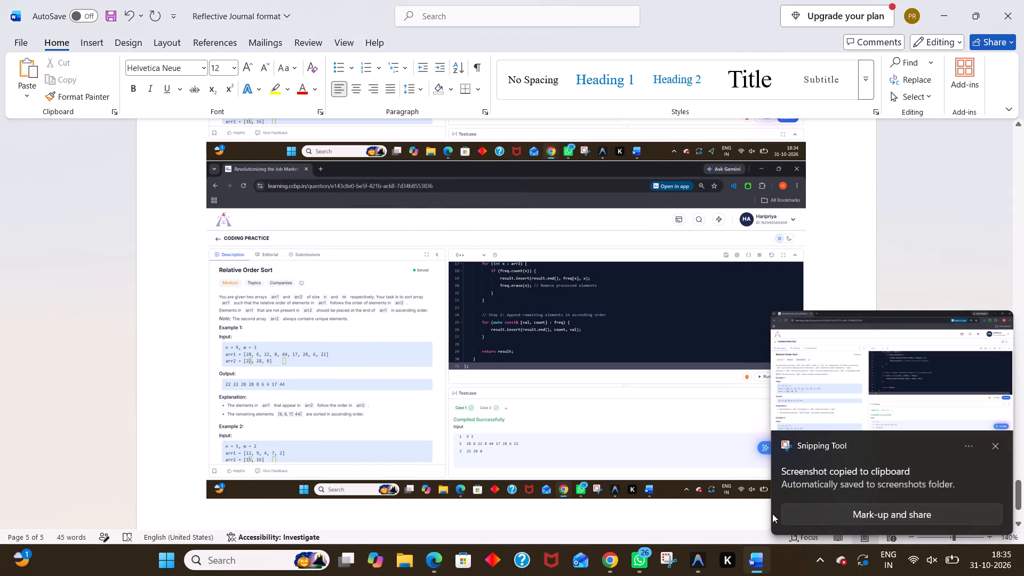
key(Return)
key(Return)
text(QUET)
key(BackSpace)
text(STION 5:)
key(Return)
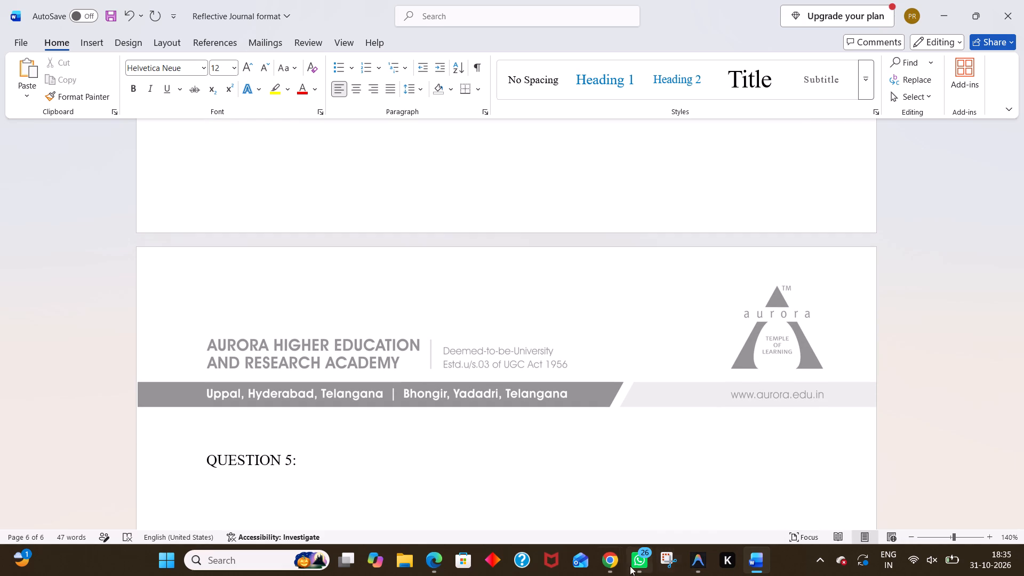
Switch to Chrome, return to the Coding Practice question list and open the Minimum Number of Balls in the Box problem.
click(654, 502)
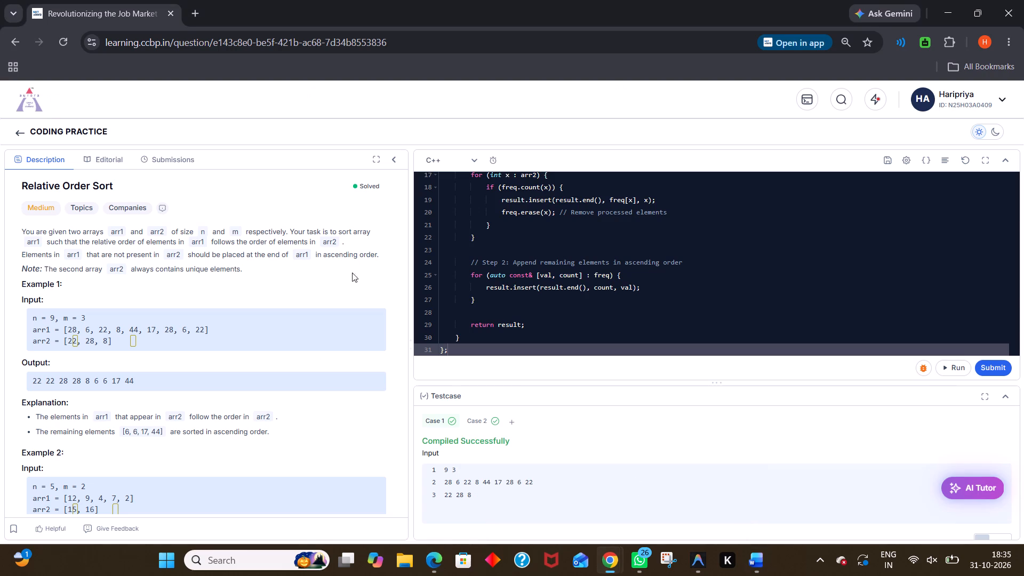
click(17, 126)
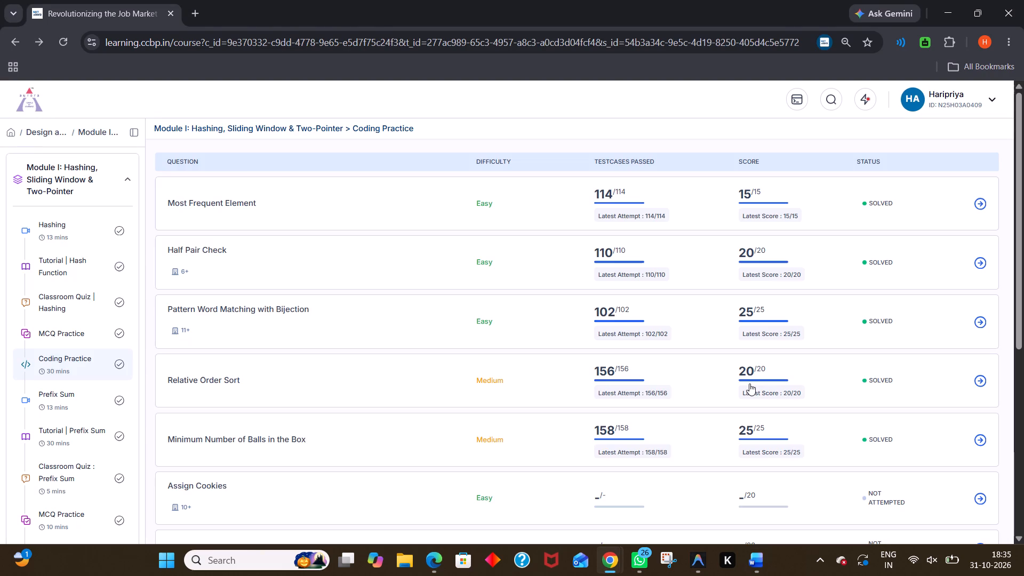
click(906, 436)
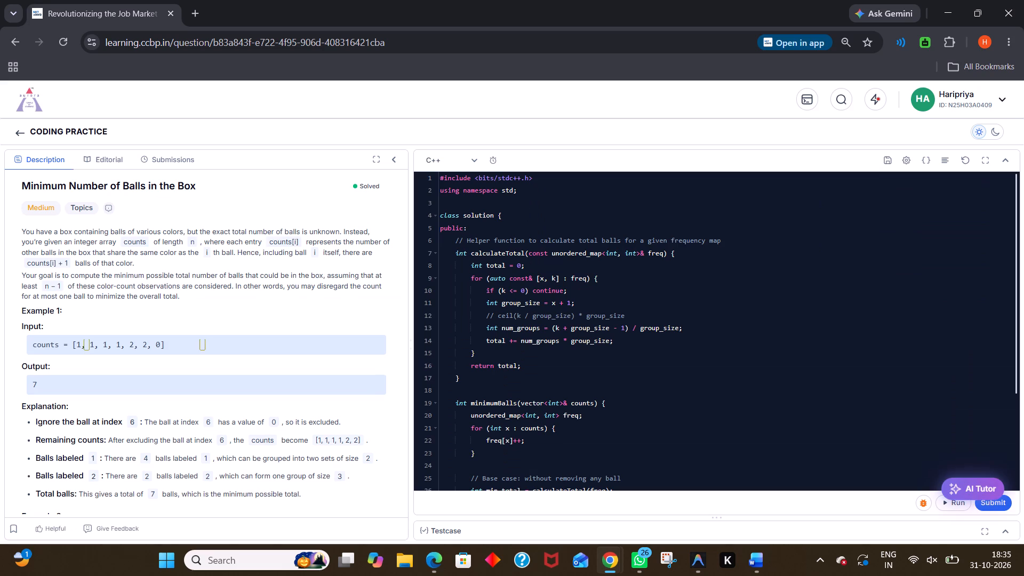
Take a full-screen screenshot of the Minimum Number of Balls in the Box problem with the code's start, and paste it under QUESTION 5 in Word.
key(Print)
click(472, 19)
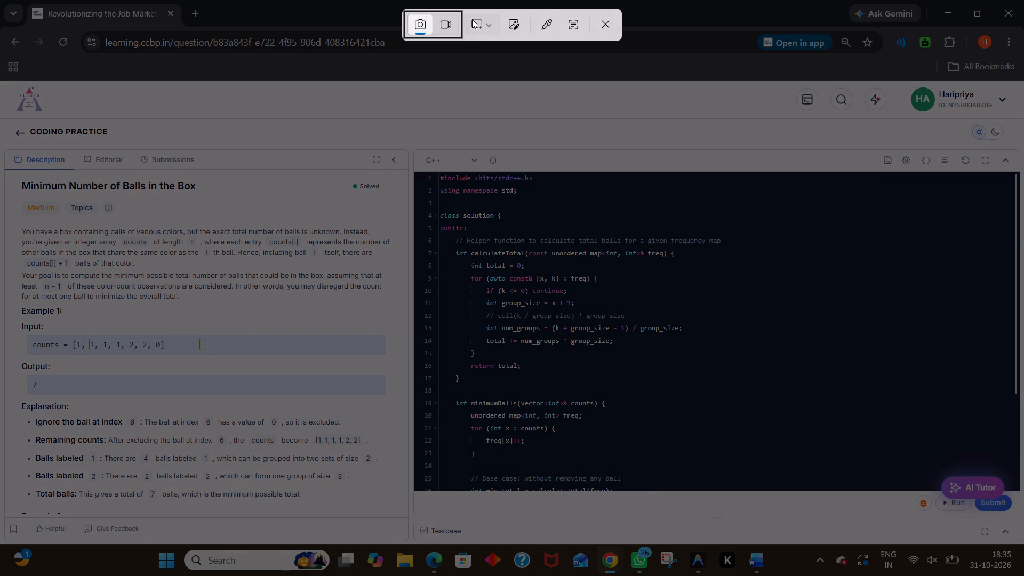
click(501, 70)
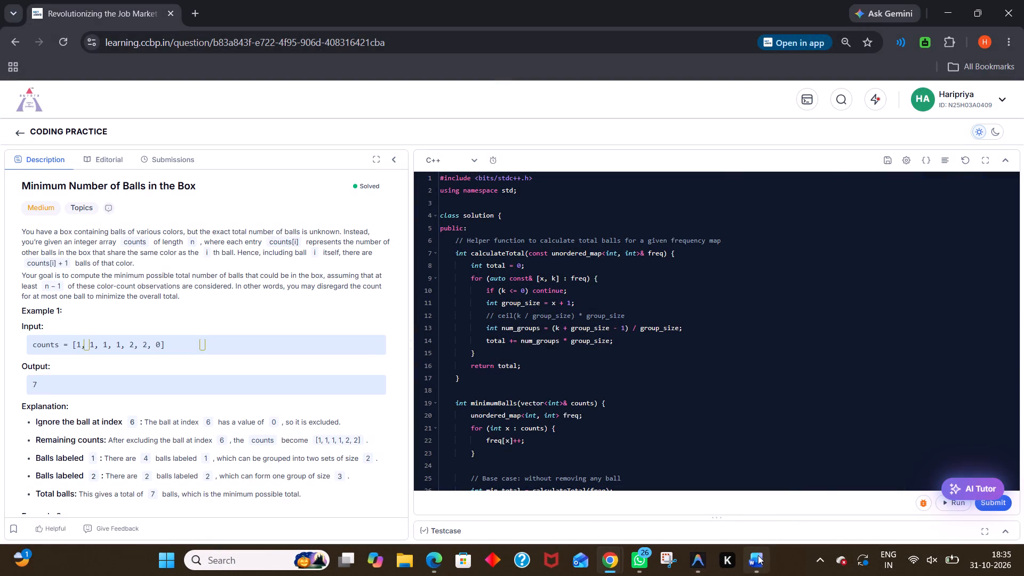
click(753, 481)
key(ctrl+v)
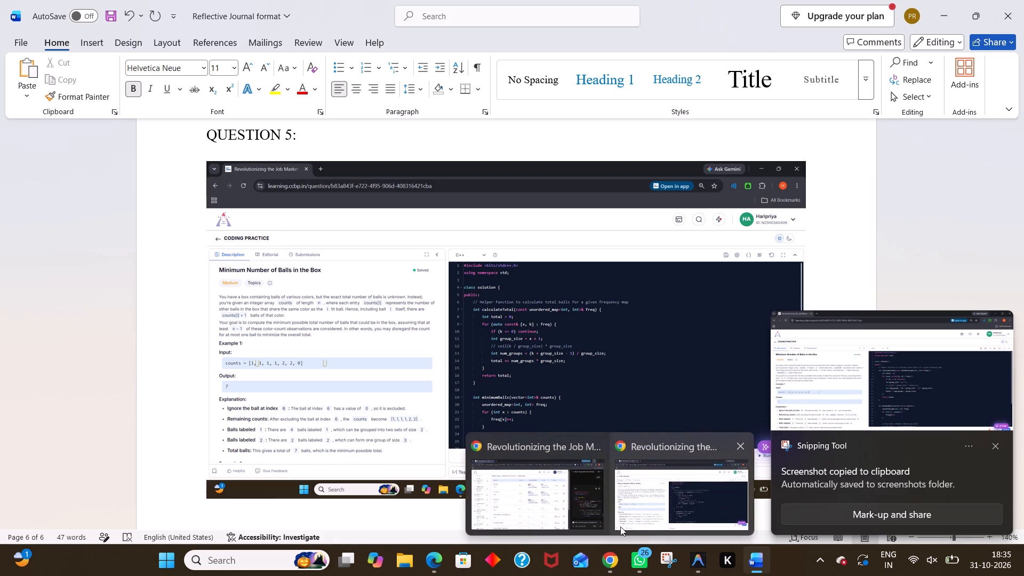
Return to Chrome and run the Minimum Number of Balls in the Box code, showing the code's last lines above the test cases.
click(638, 518)
scroll(638, 323, down, 12)
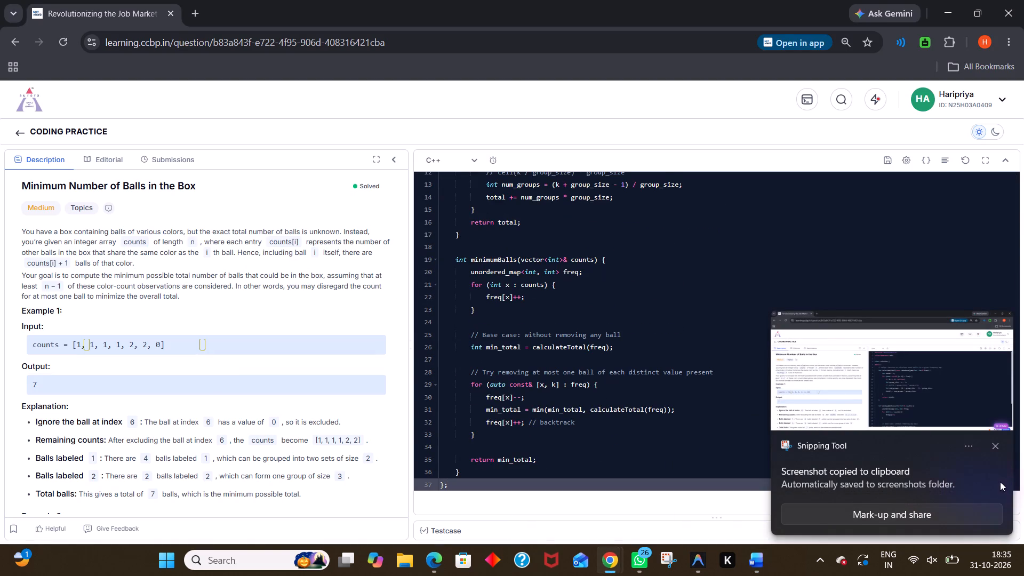
click(1000, 449)
click(953, 502)
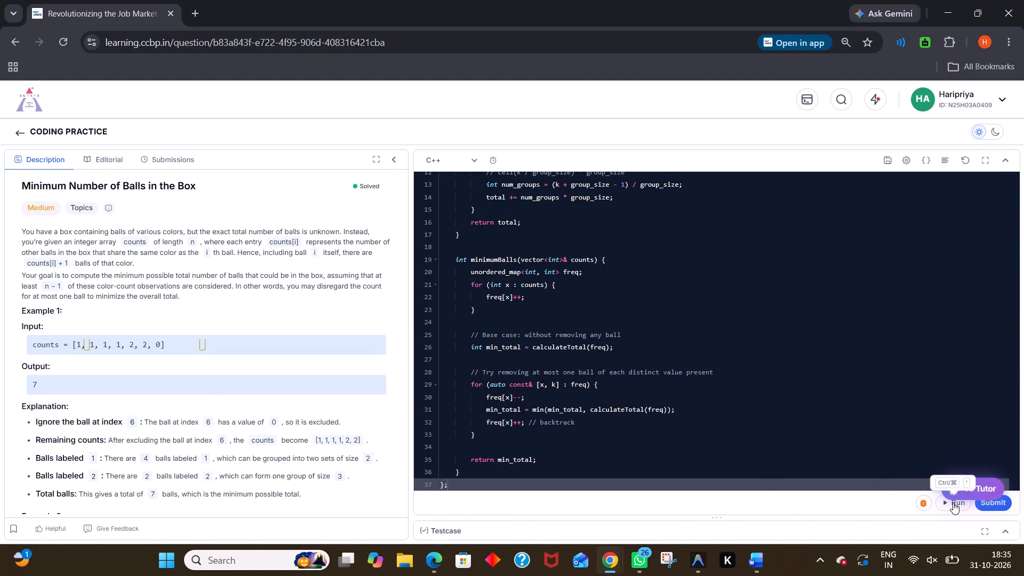
scroll(751, 219, down, 11)
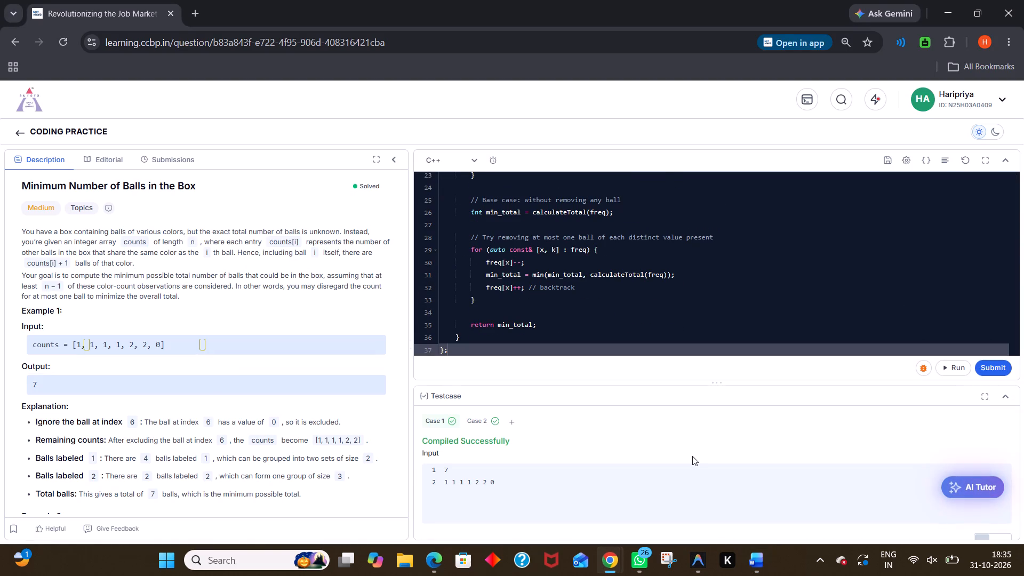
Take a full-screen screenshot of the balls code's ending with the test case results, and paste it after the first QUESTION 5 screenshot in Word.
key(Print)
click(479, 29)
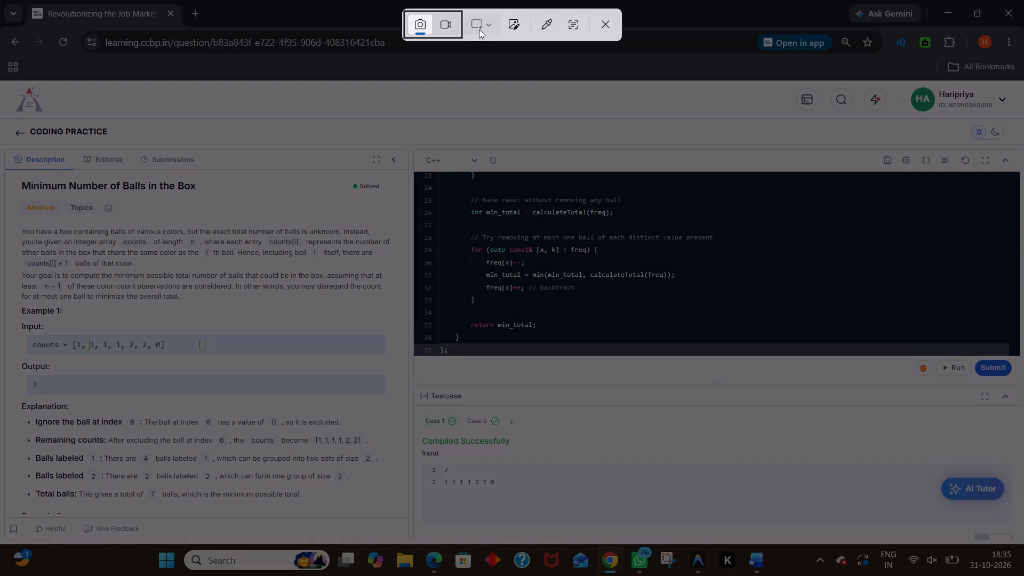
click(506, 84)
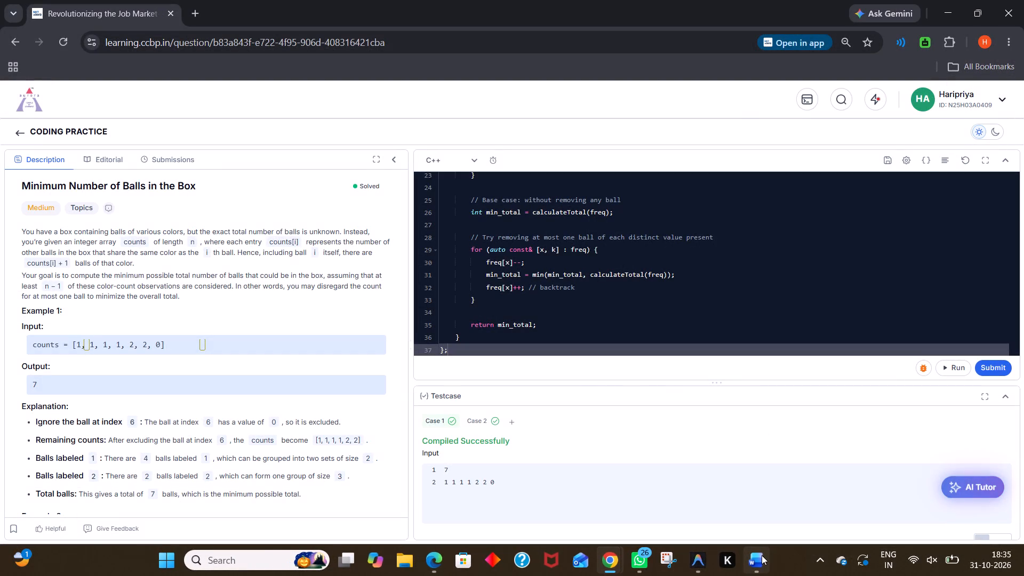
click(762, 484)
key(ctrl+v)
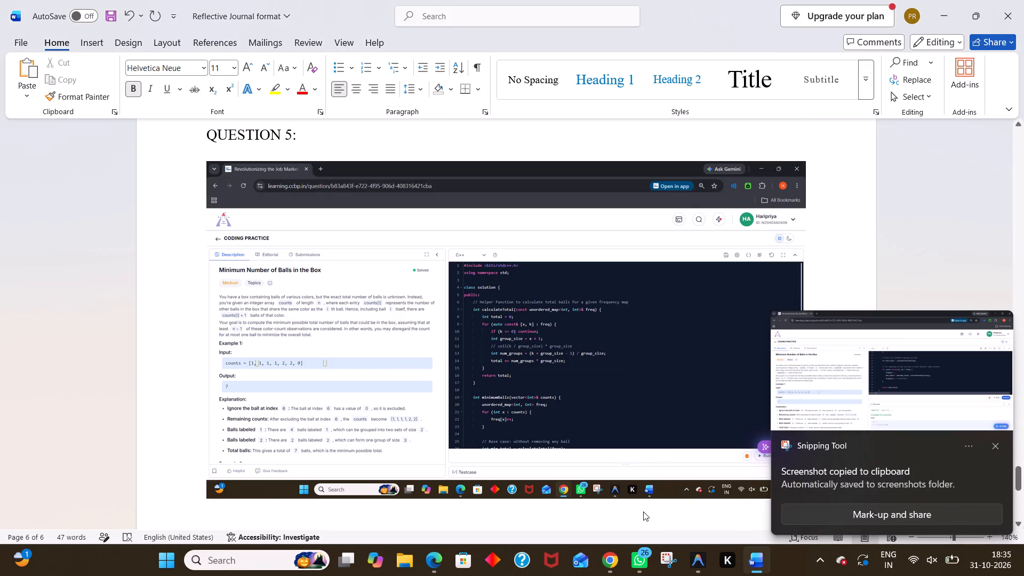
Add the heading "QUESTION 6:" on a new page below the Minimum Number of Balls in the Box screenshots.
key(Return)
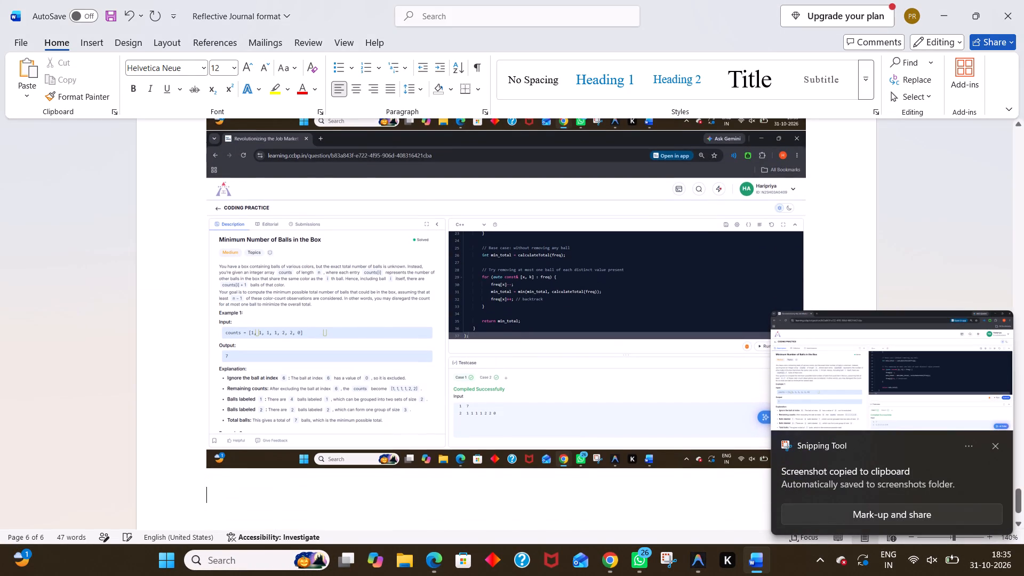
key(Return)
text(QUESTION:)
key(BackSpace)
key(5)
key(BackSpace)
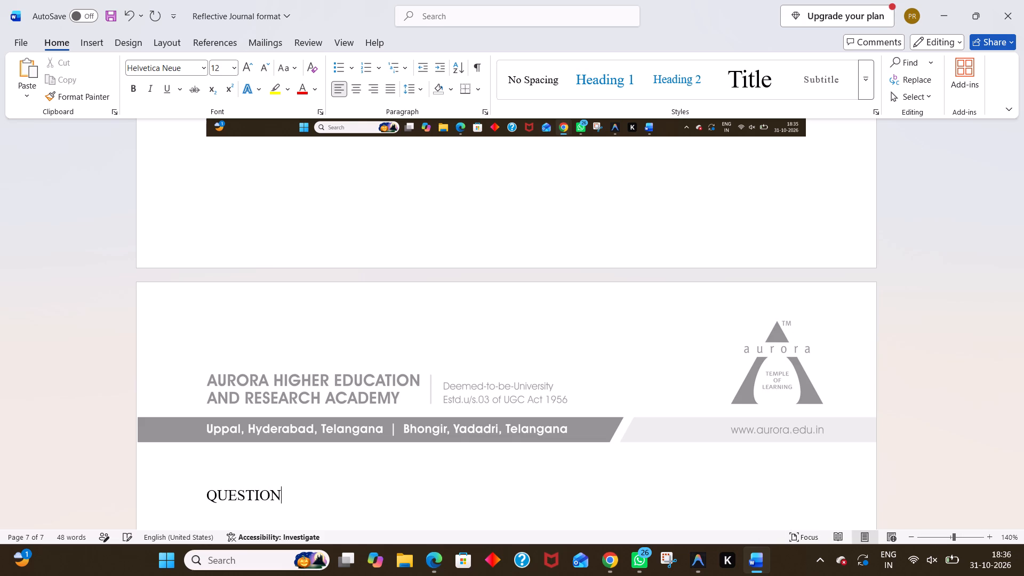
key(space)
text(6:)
Switch to Chrome and open the solved Maximum Sum Fixed Window problem from the sliding window Coding Practice set in Module I.
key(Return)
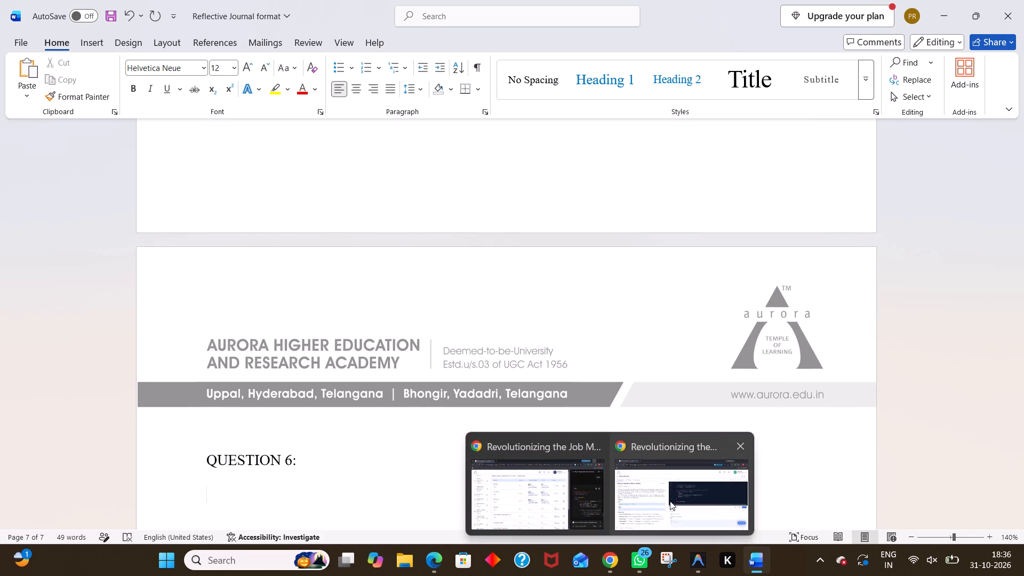
click(670, 501)
click(19, 127)
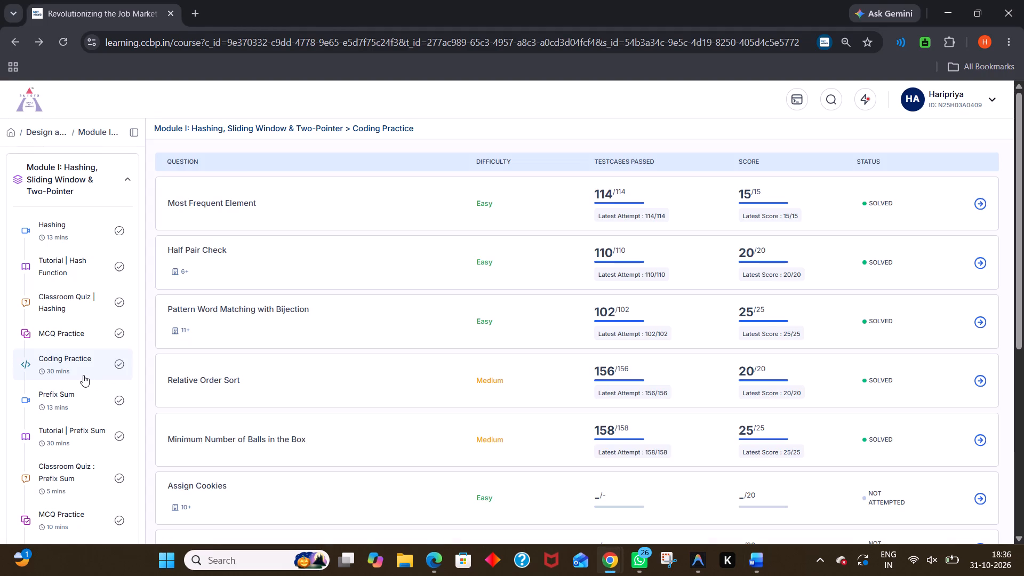
scroll(83, 375, down, 3)
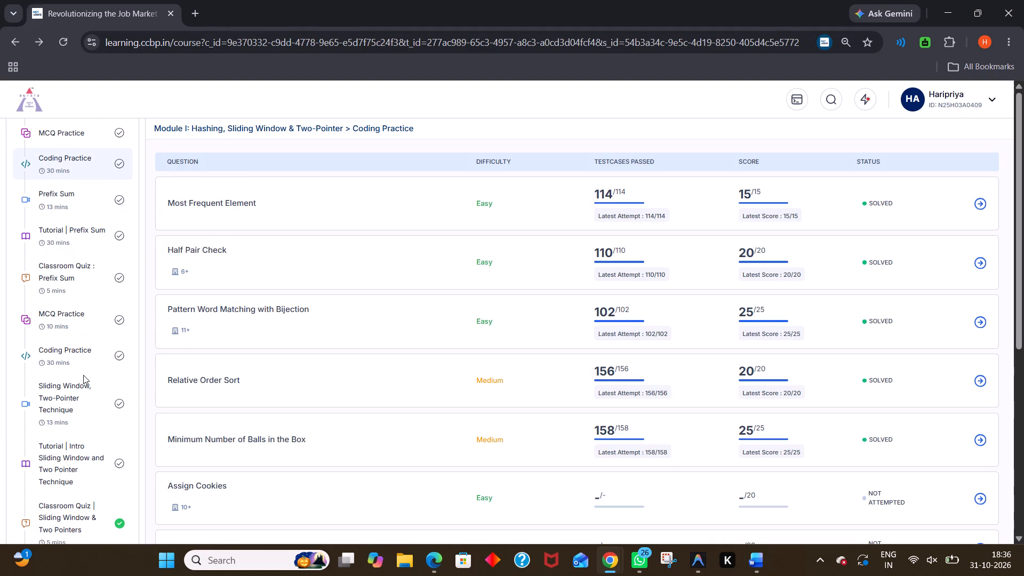
click(89, 351)
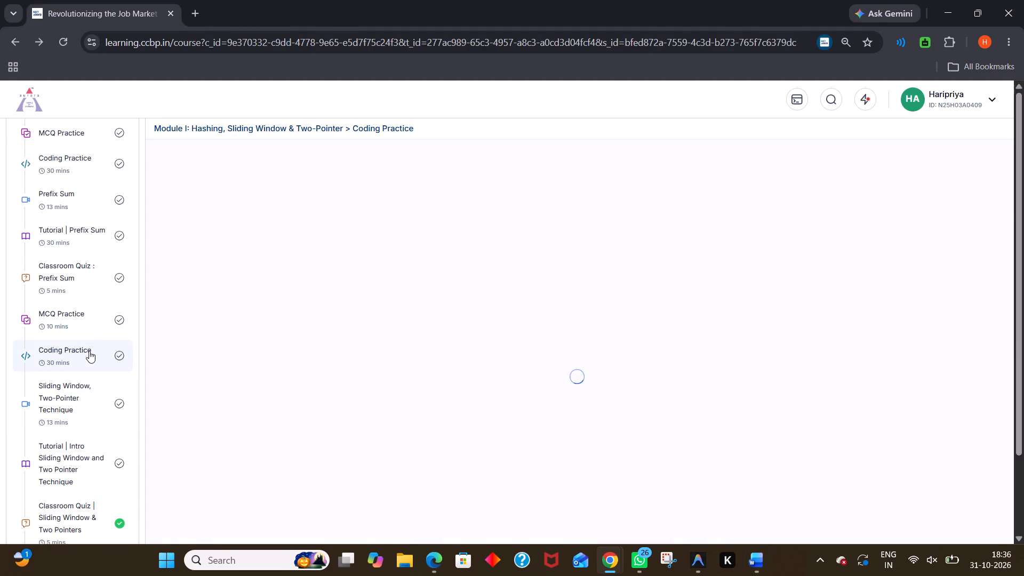
scroll(106, 498, down, 1)
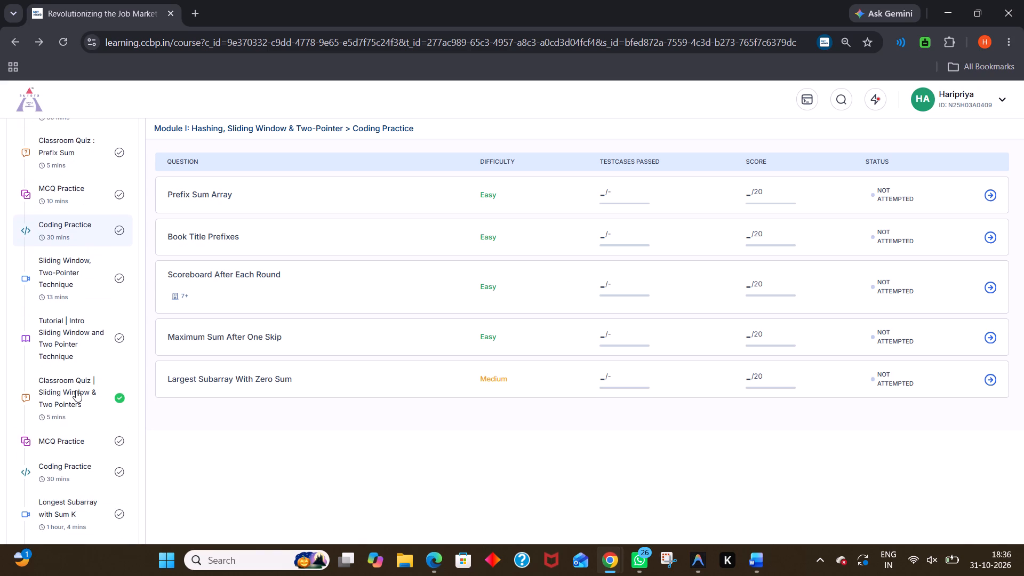
click(76, 390)
click(92, 466)
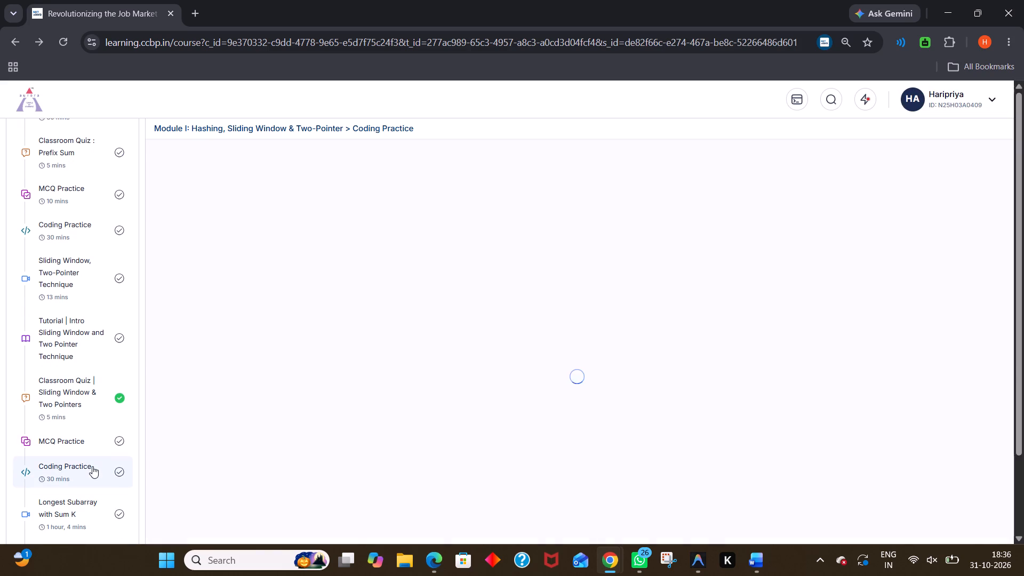
scroll(76, 341, down, 2)
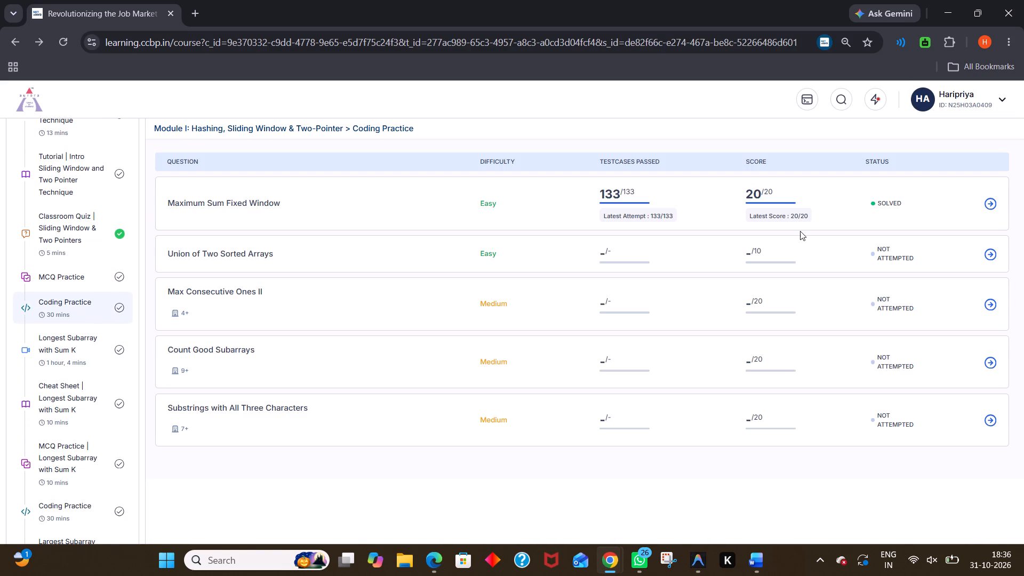
click(879, 209)
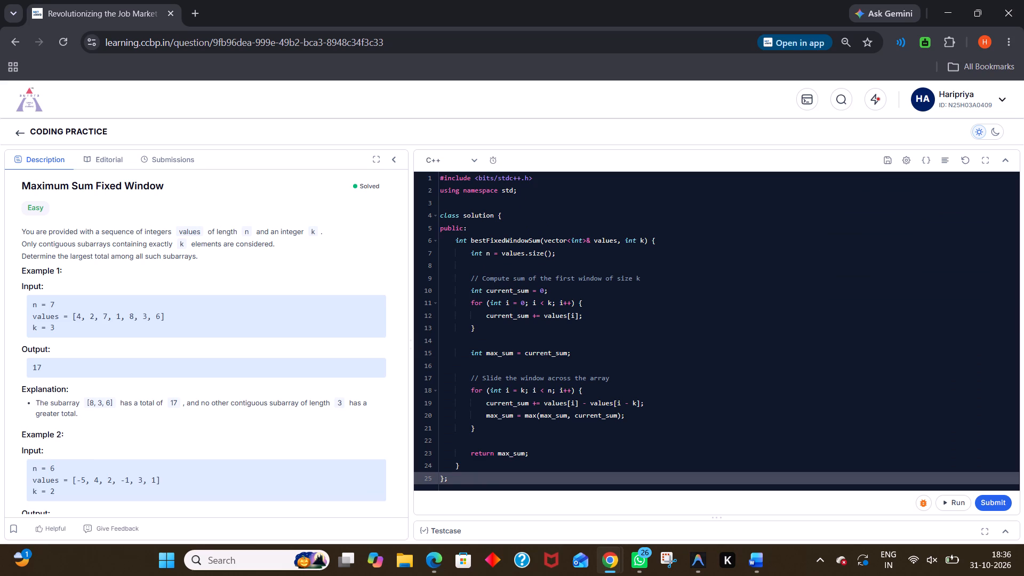
Take a full-screen screenshot of the Maximum Sum Fixed Window problem with its full code, and paste it under QUESTION 6 in Word.
key(Print)
click(484, 23)
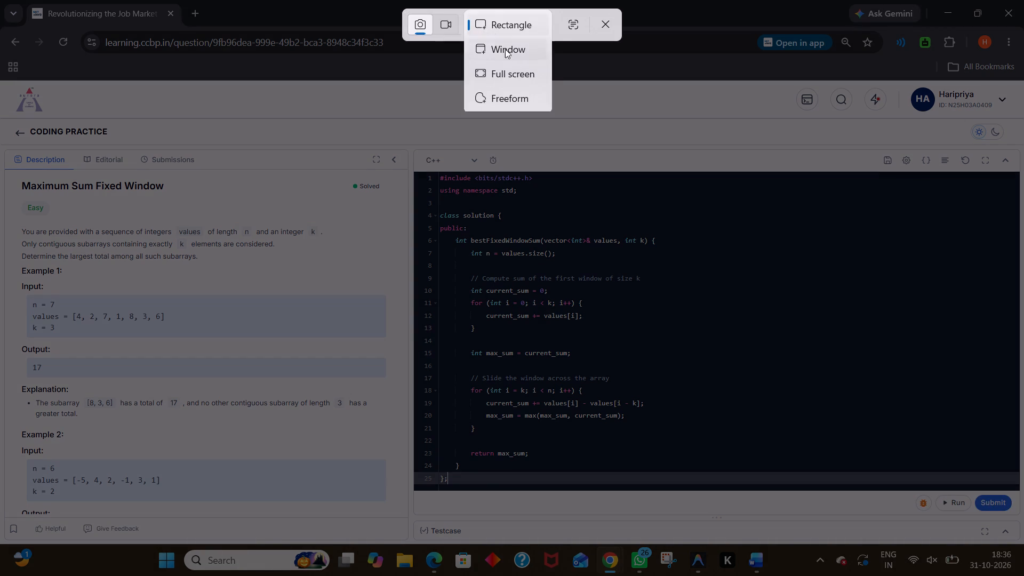
click(515, 82)
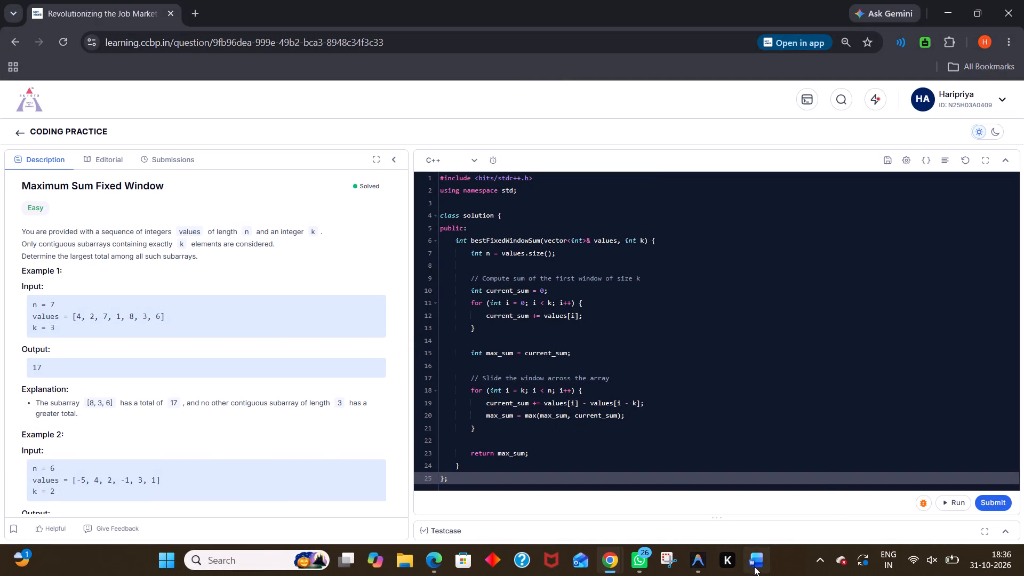
click(756, 499)
key(ctrl+v)
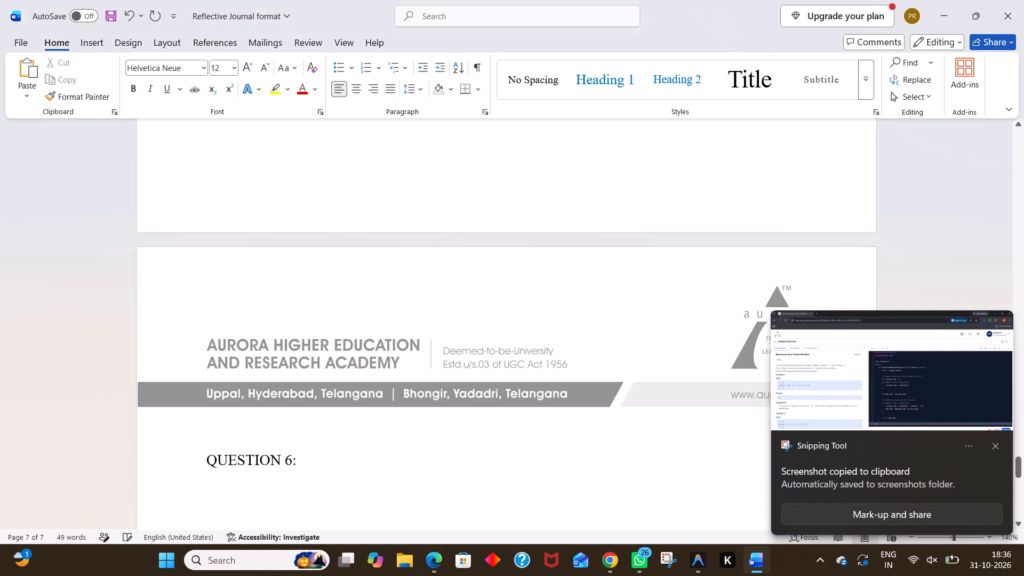
Return to Chrome and run the Maximum Sum Fixed Window code, showing the code's last lines above the test cases.
click(627, 510)
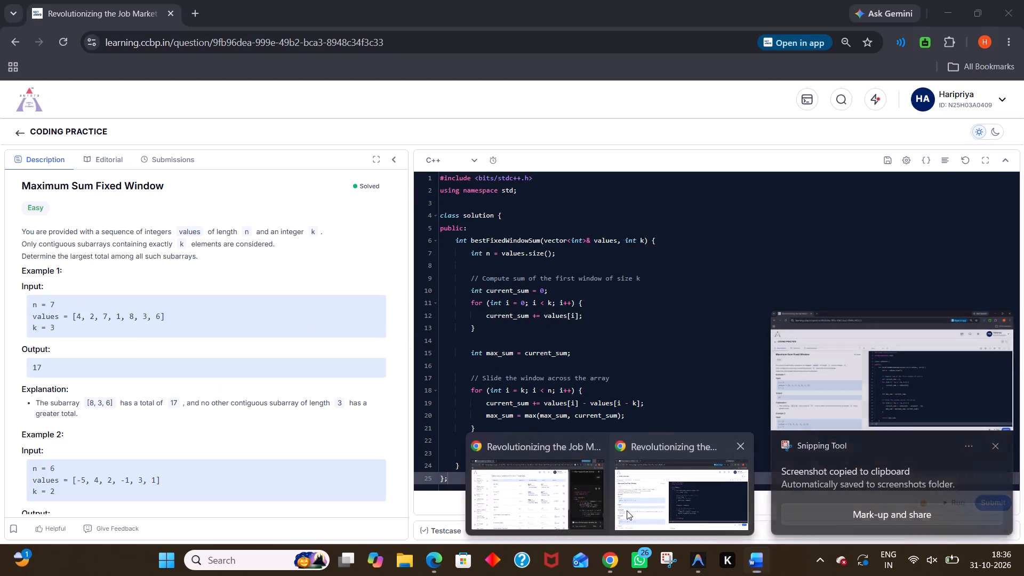
click(993, 447)
click(958, 505)
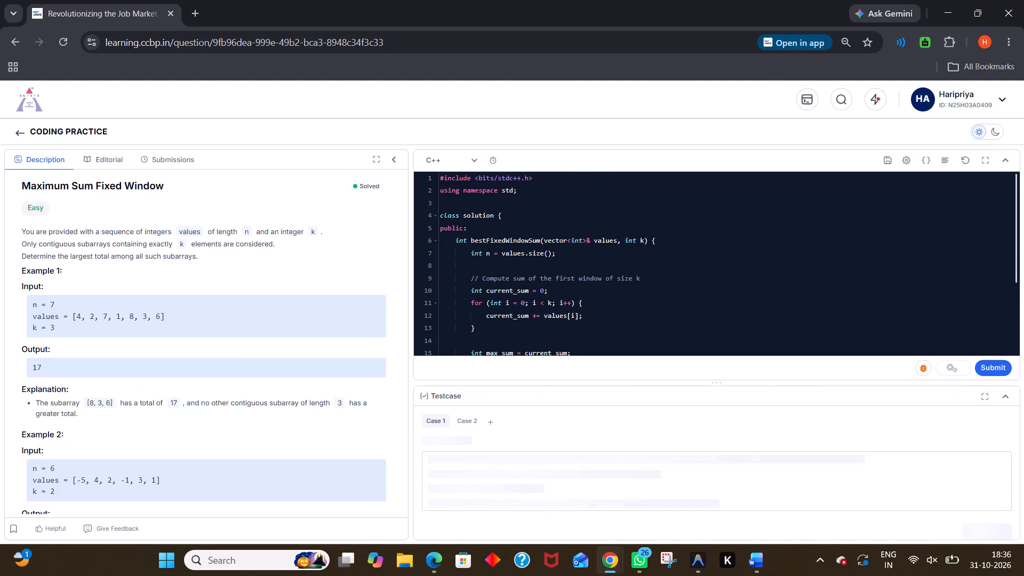
scroll(708, 276, down, 10)
Take a full-screen screenshot of the fixed window code's ending with the test case results, and paste it after the first QUESTION 6 screenshot in Word.
key(Print)
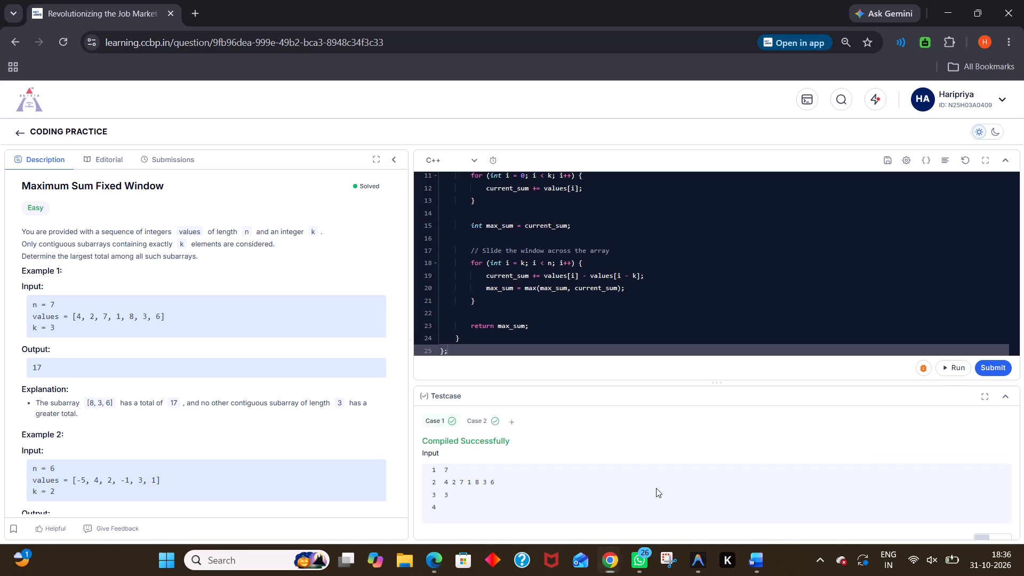
click(488, 22)
click(509, 67)
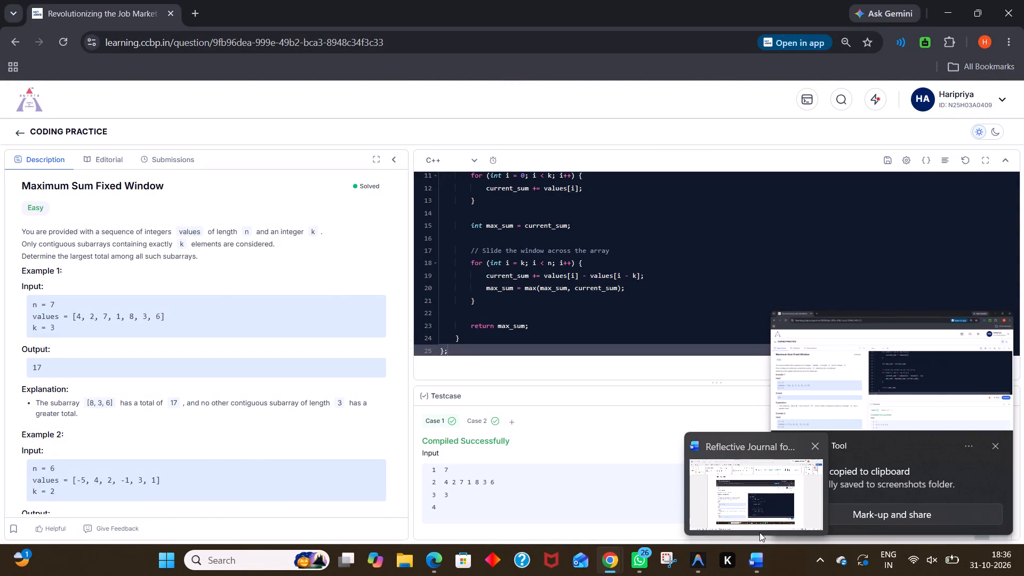
click(763, 492)
key(ctrl+v)
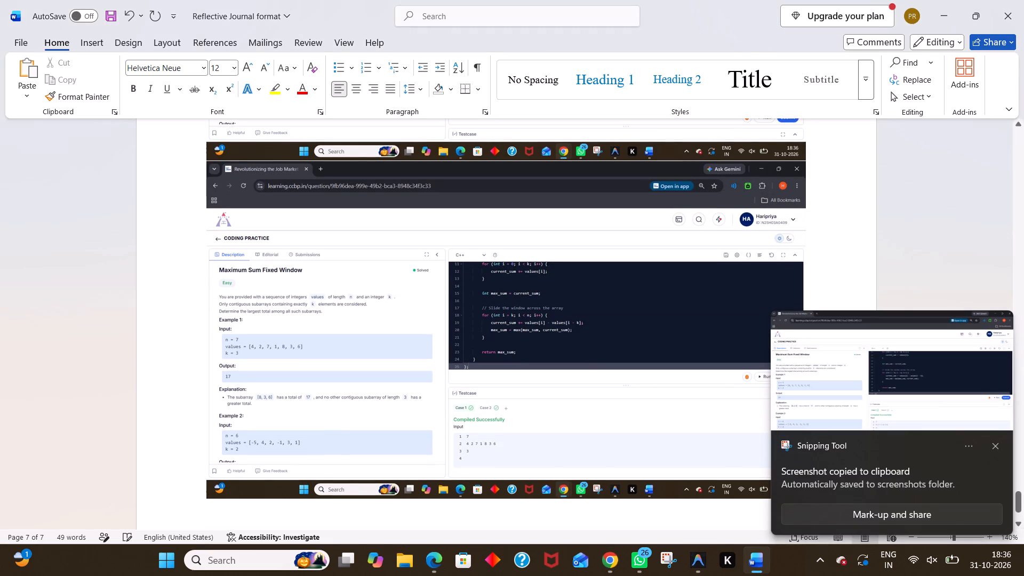
Add the heading "QUESTION 7:" on a new page below the Maximum Sum Fixed Window screenshots, with an empty line under it.
key(Return)
key(Return)
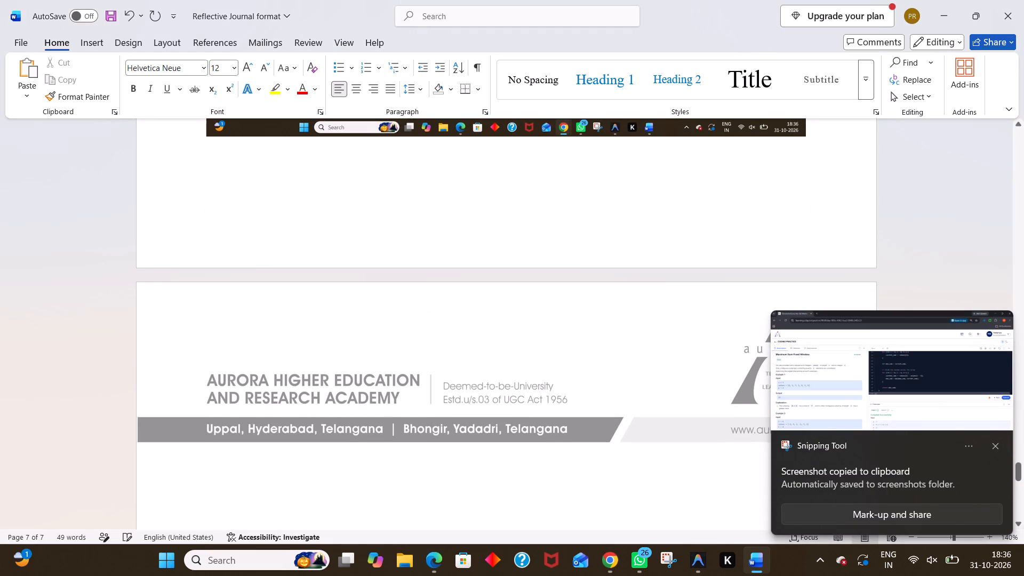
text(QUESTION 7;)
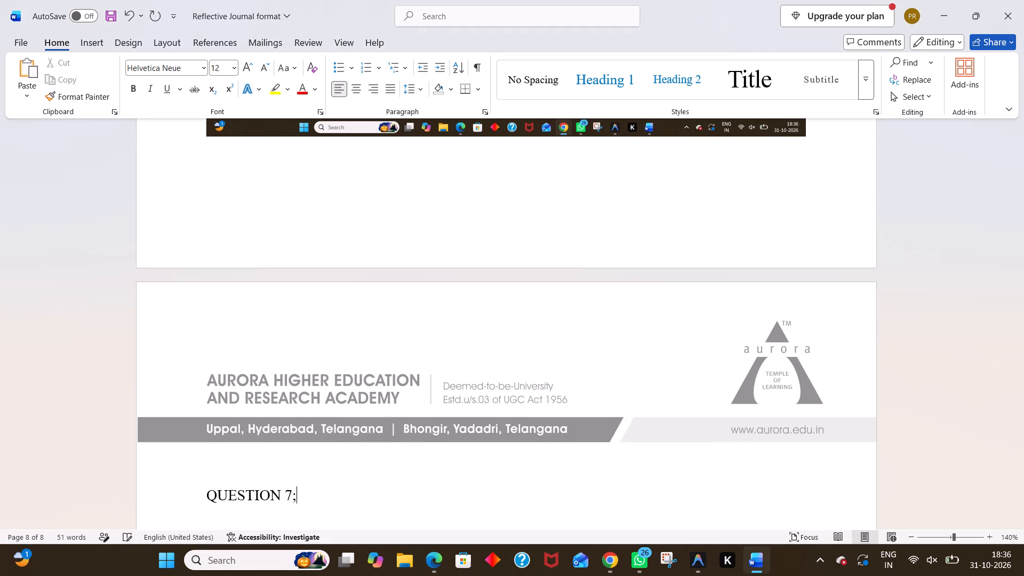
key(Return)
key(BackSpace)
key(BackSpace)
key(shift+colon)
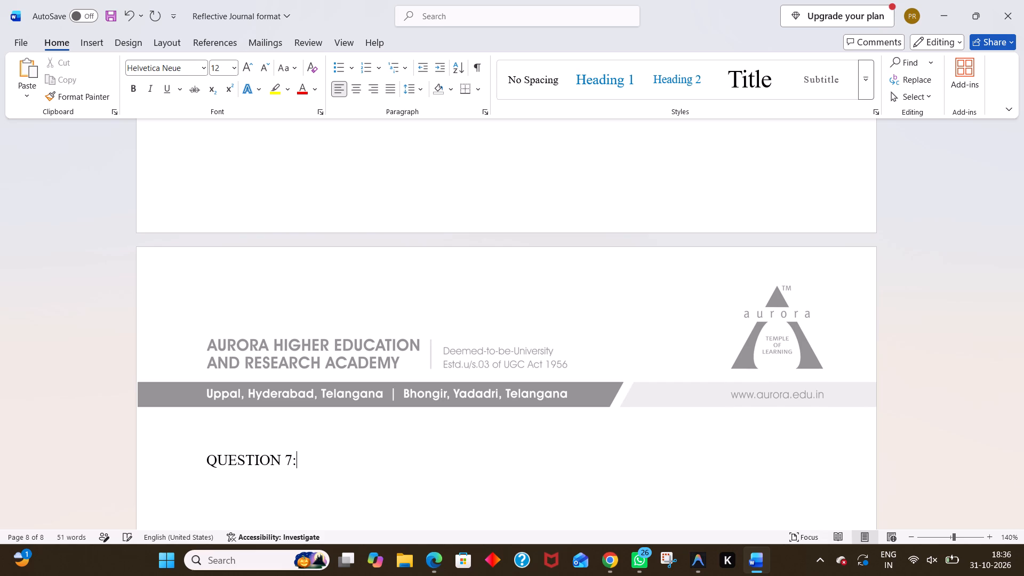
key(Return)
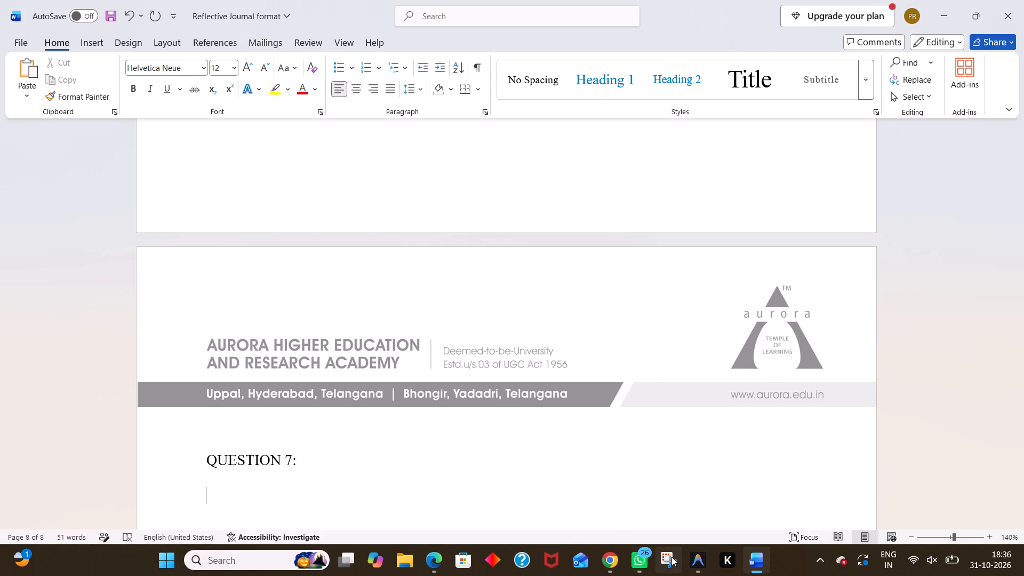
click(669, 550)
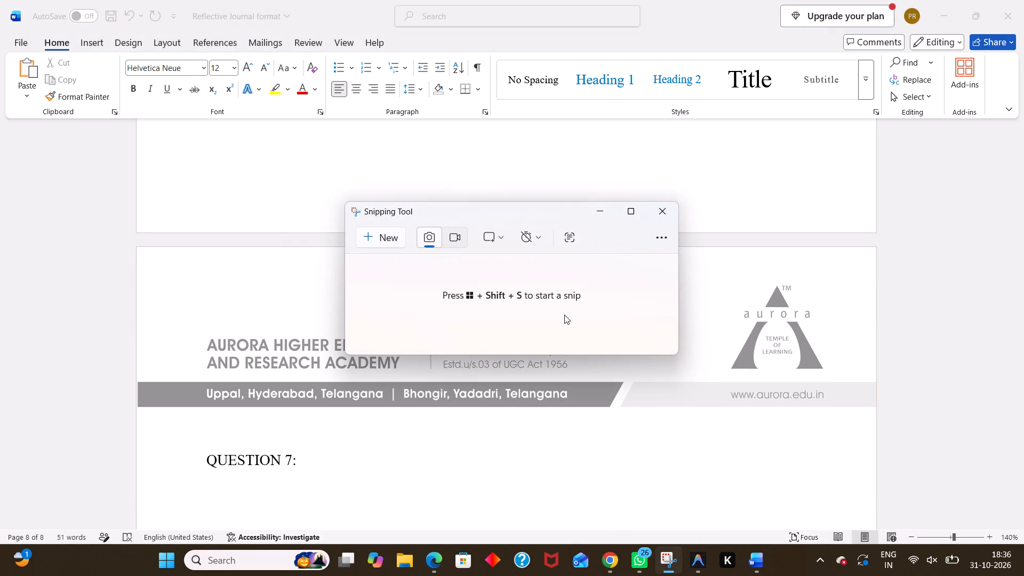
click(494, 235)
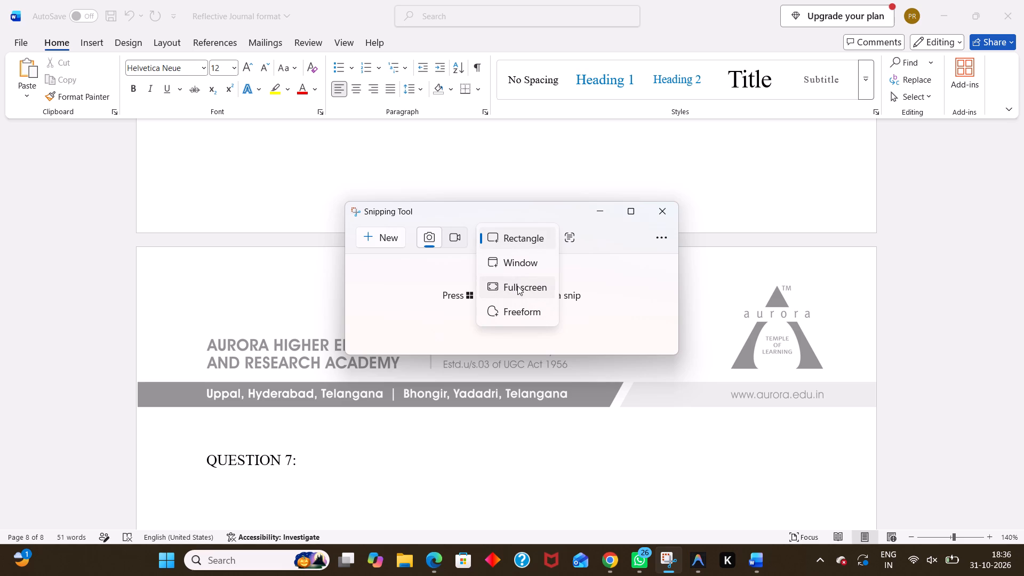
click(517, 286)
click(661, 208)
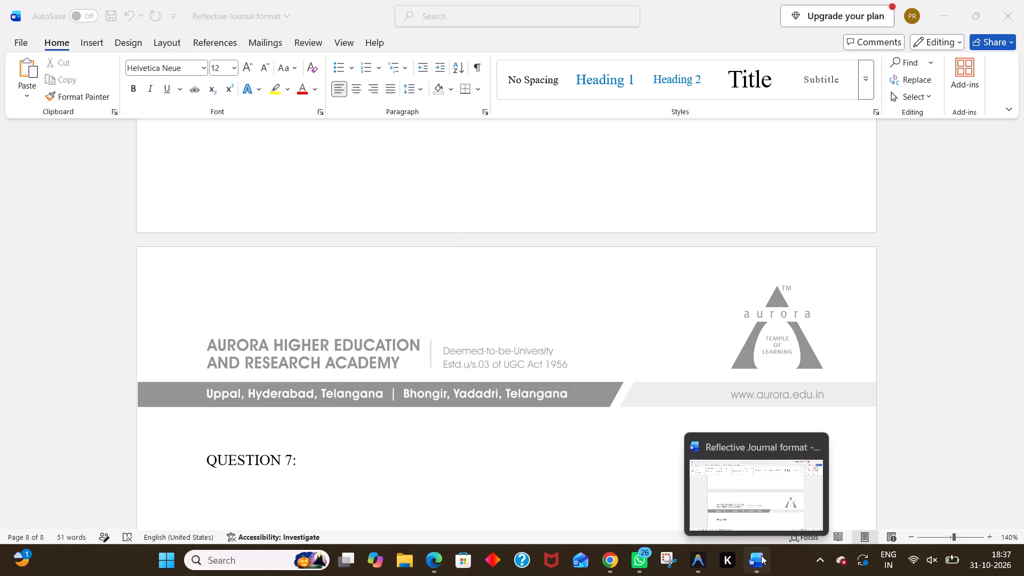
Switch to Chrome and open the solved Longest Sub-Array with Sum K problem from the Coding Practice set following Longest Subarray with Sum K.
click(656, 488)
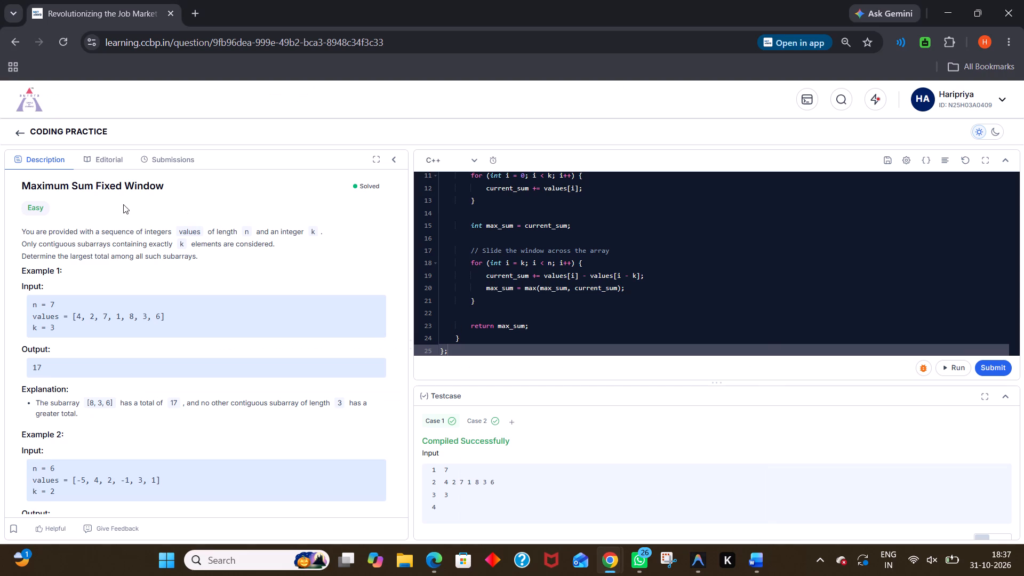
click(17, 129)
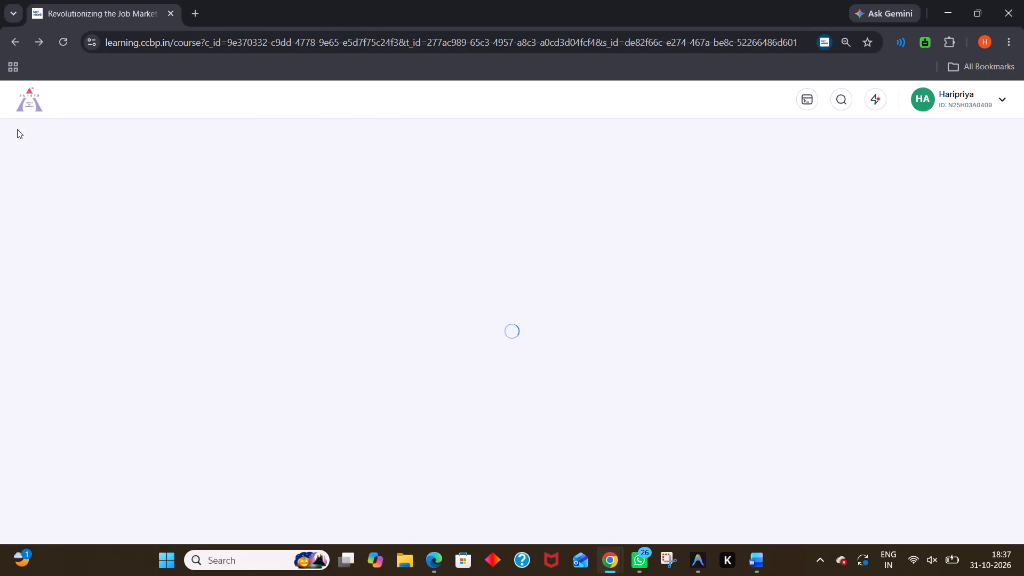
scroll(104, 417, down, 2)
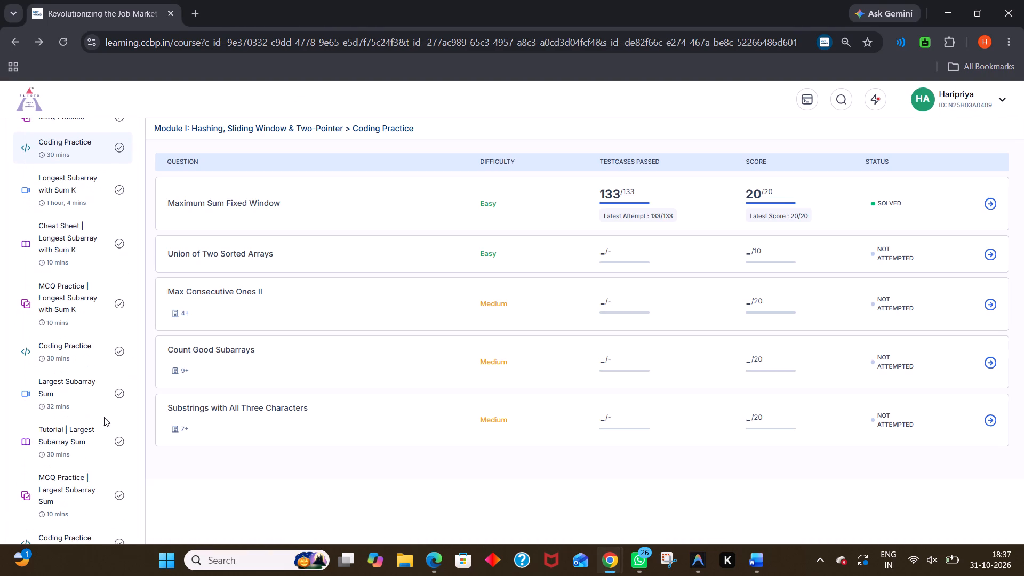
click(85, 357)
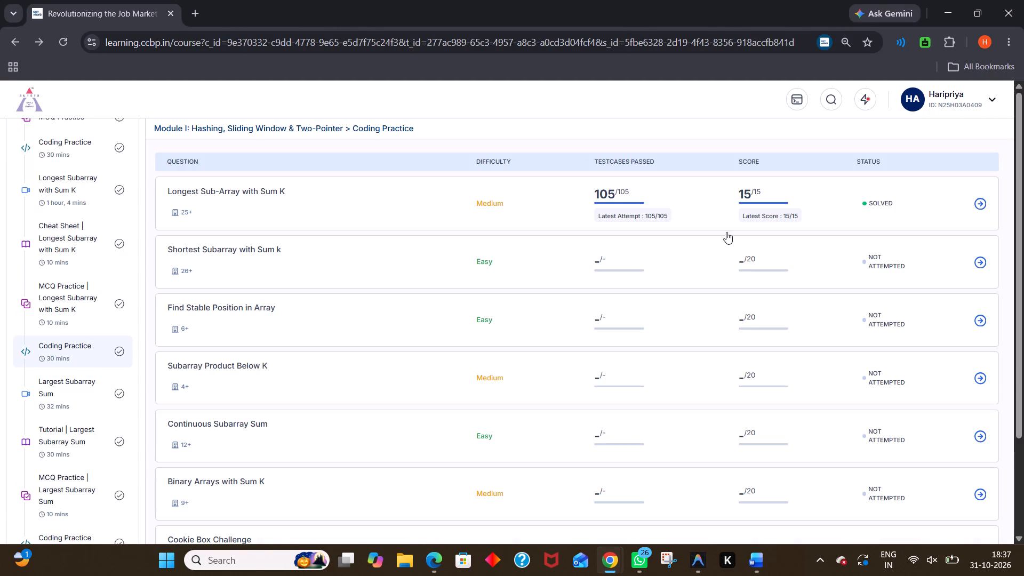
click(803, 203)
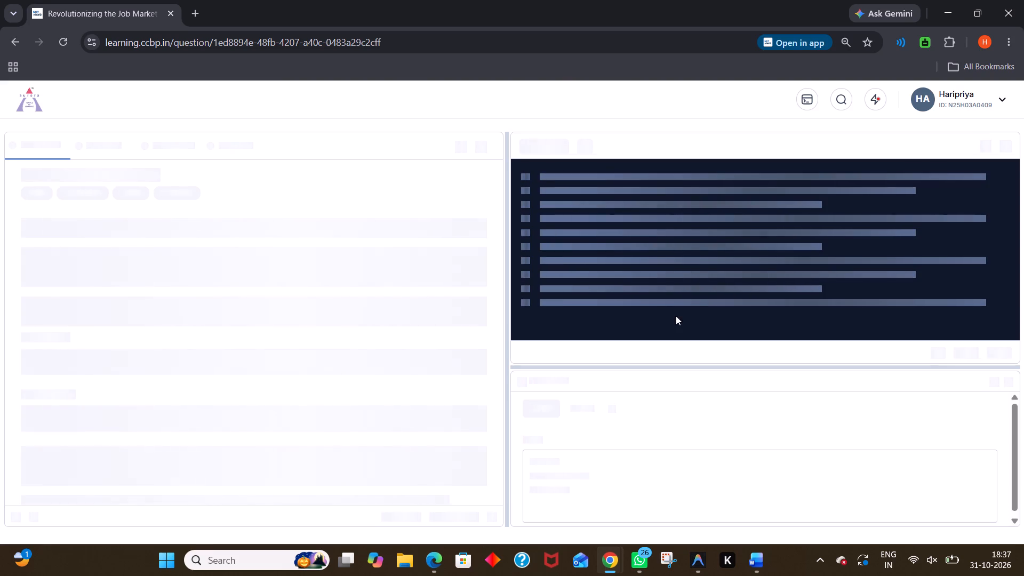
Take a full-screen screenshot of the Longest Sub-Array with Sum K problem and code, and paste it under QUESTION 7 in Word.
key(Print)
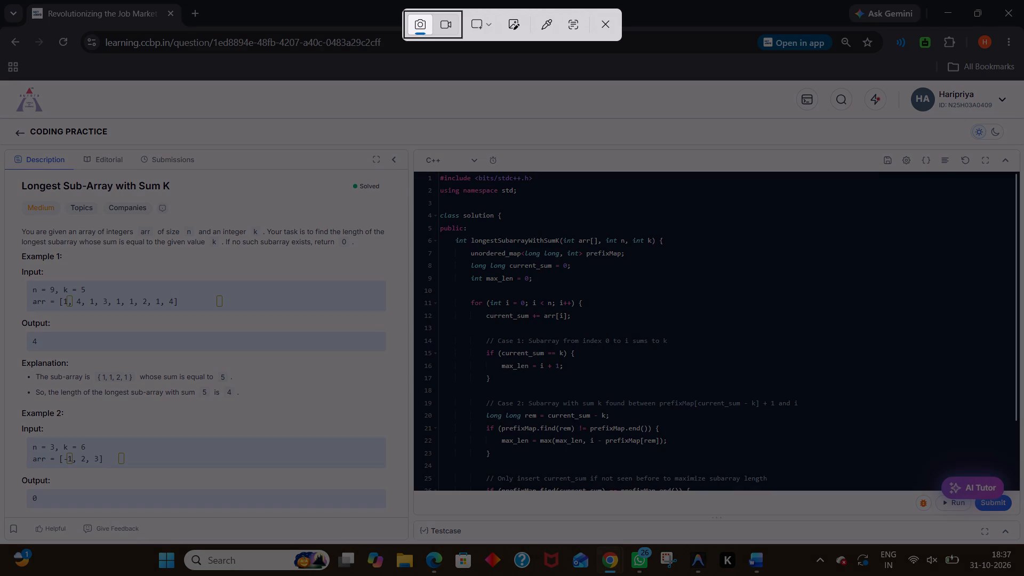
click(484, 23)
click(501, 65)
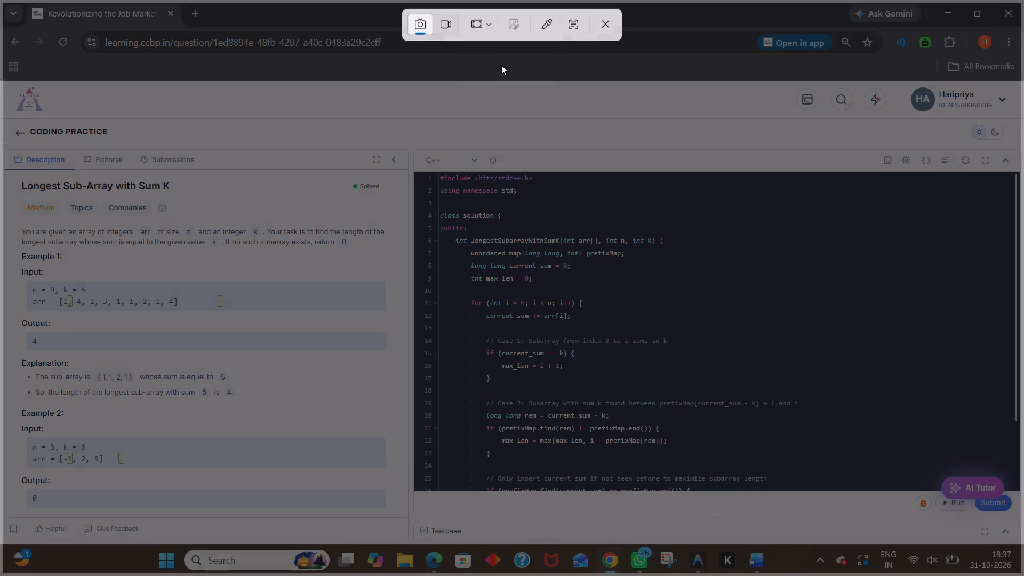
click(766, 509)
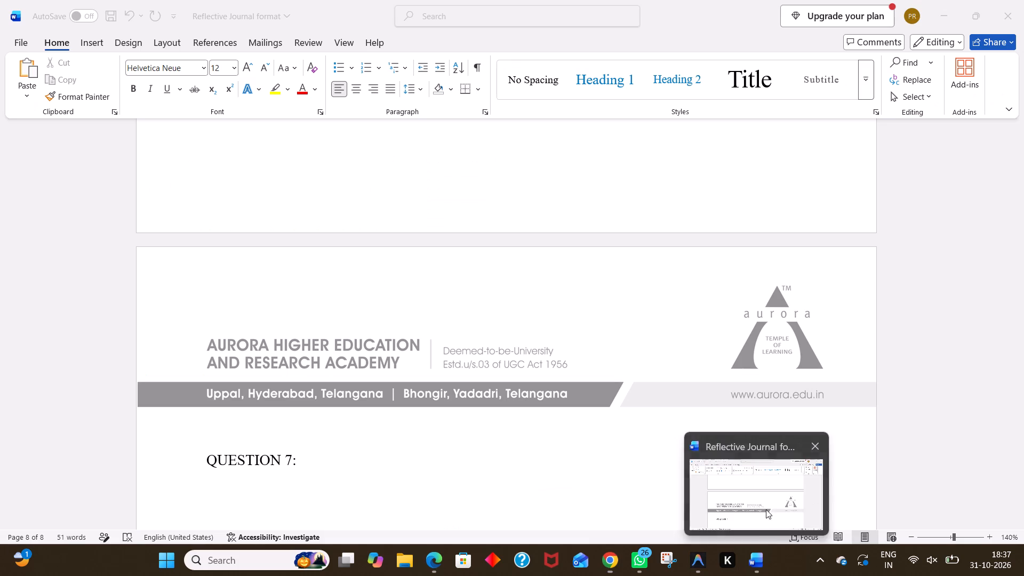
key(ctrl+v)
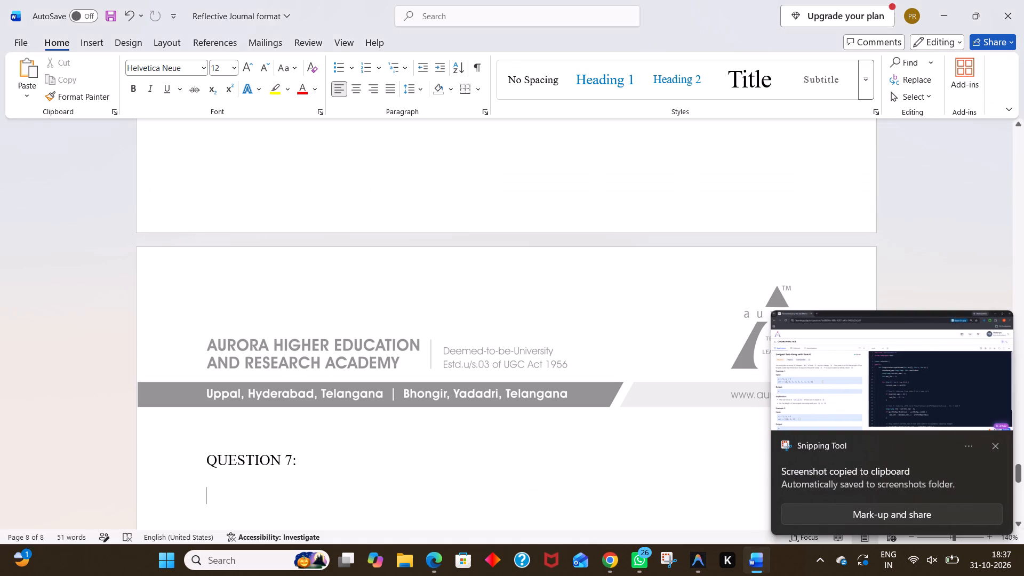
scroll(437, 482, down, 1)
scroll(302, 257, up, 1)
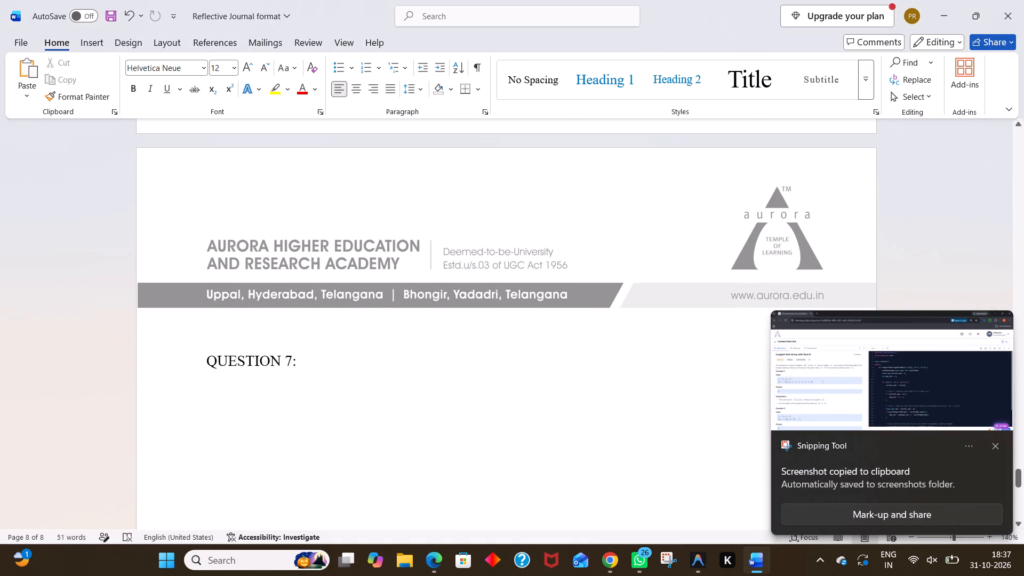
click(276, 382)
key(ctrl+v)
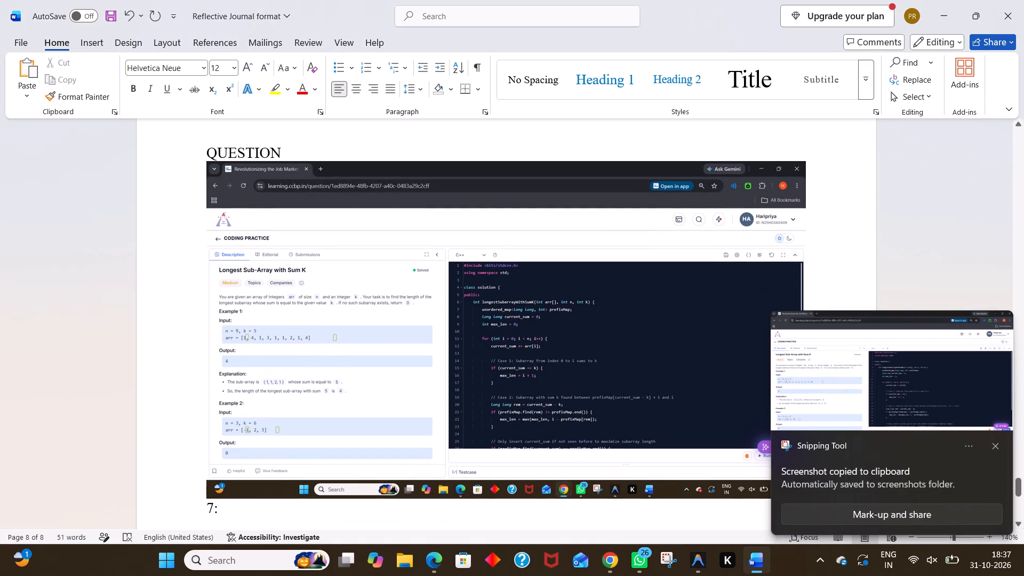
Repair the split heading by deleting the stray "7:" below the pasted screenshot and completing the line above it as "QUESTION 7:".
click(252, 521)
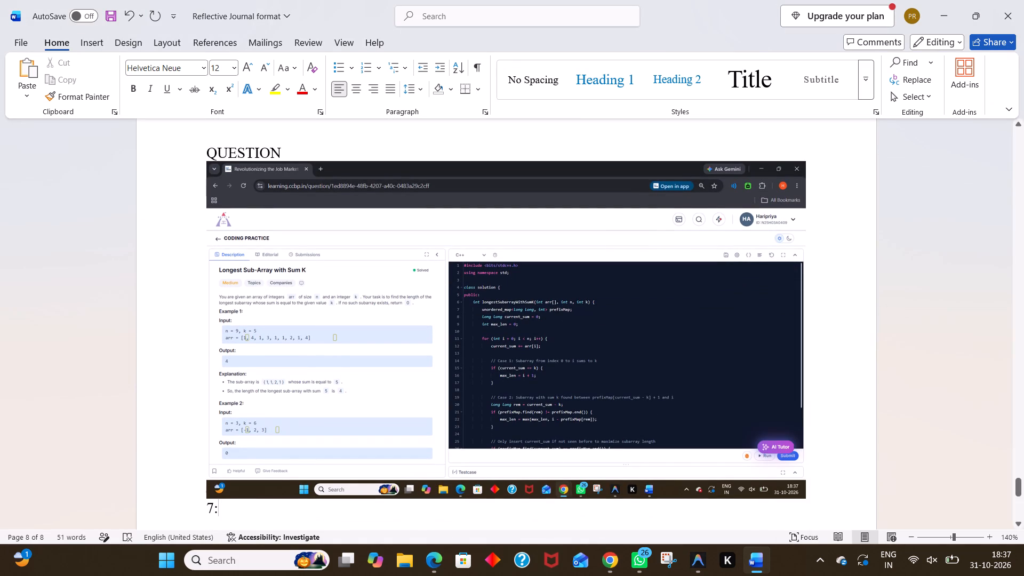
key(BackSpace)
key(BackSpace)
scroll(257, 261, up, 1)
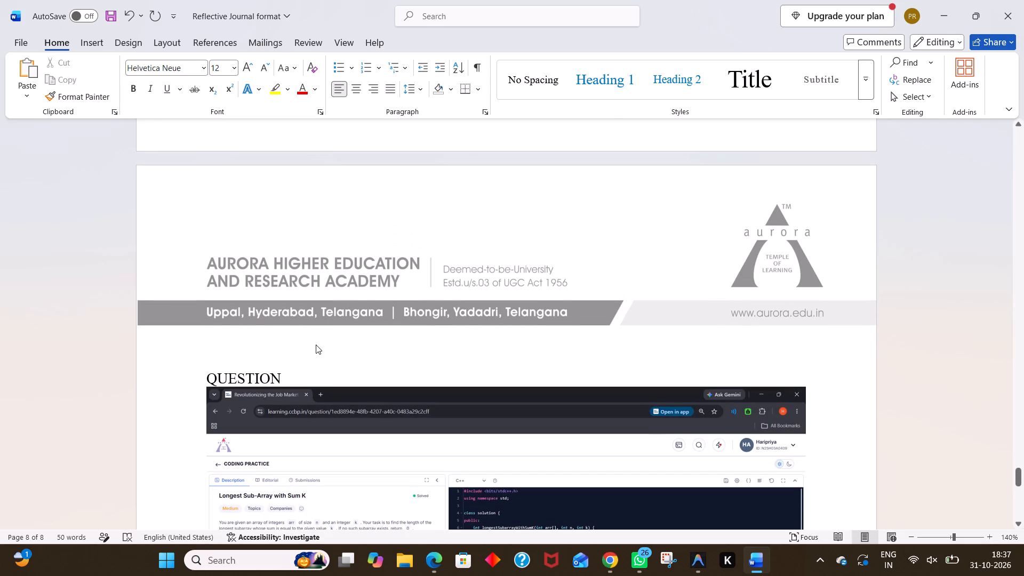
click(316, 382)
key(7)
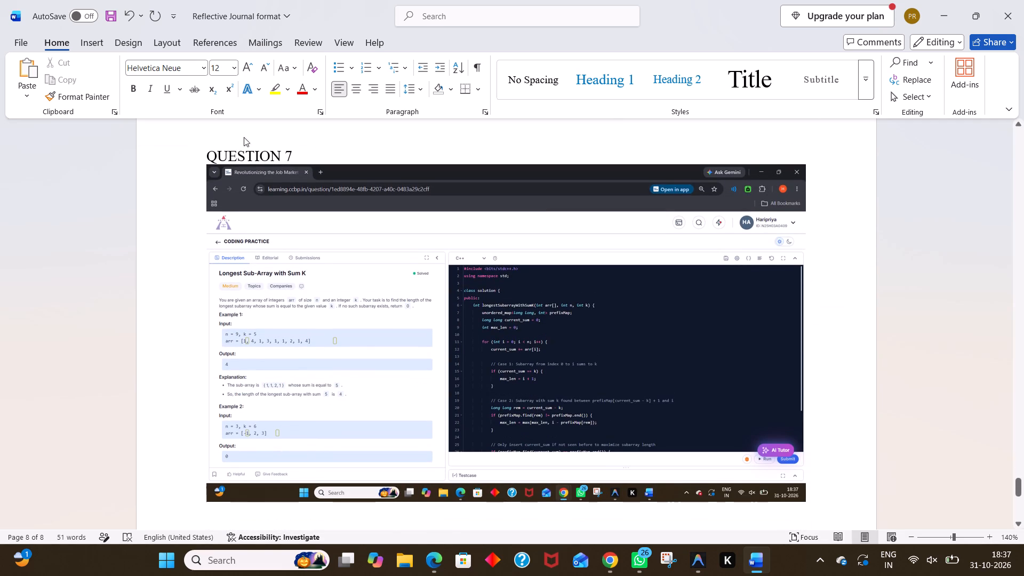
click(323, 155)
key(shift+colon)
scroll(337, 191, down, 2)
scroll(612, 183, up, 2)
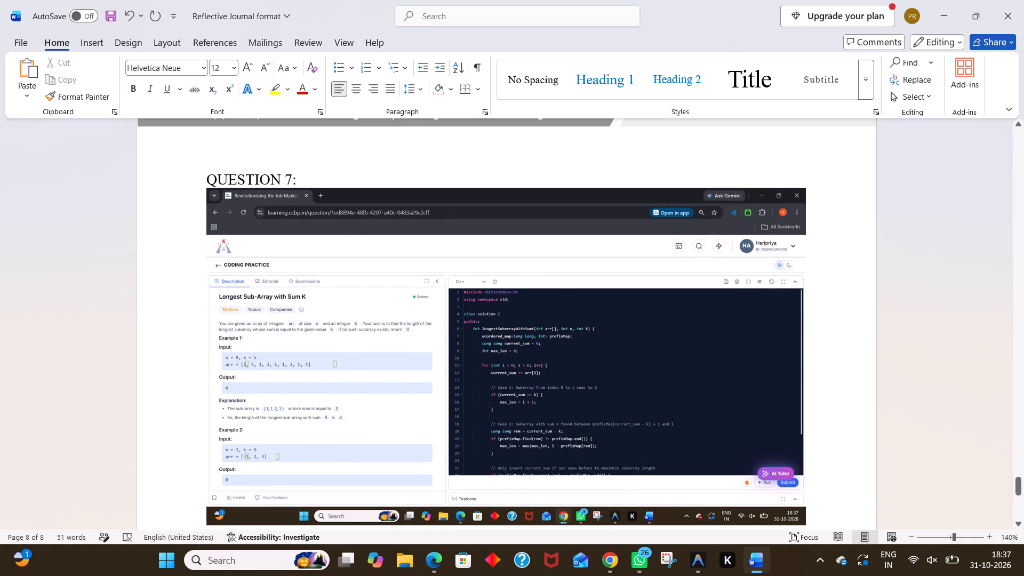
click(829, 473)
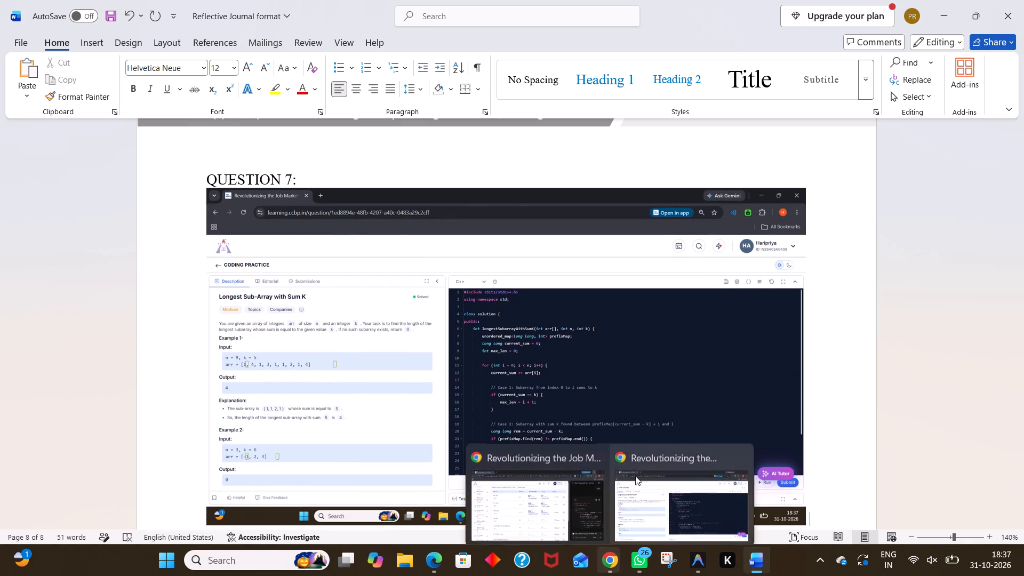
Return to Chrome and run the Longest Sub-Array with Sum K code, showing the code's last lines above the test cases.
click(645, 466)
scroll(743, 418, down, 11)
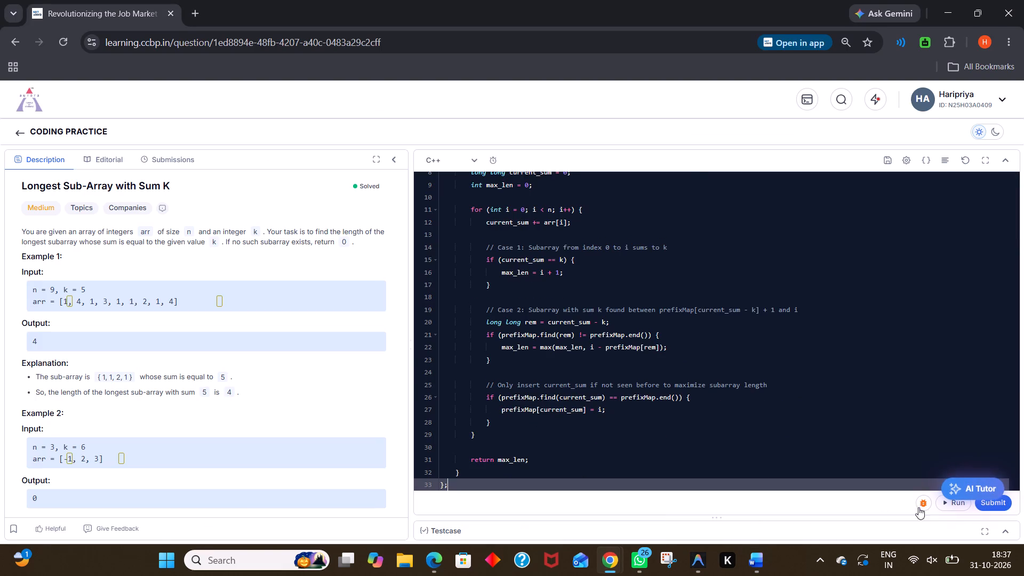
click(947, 510)
scroll(750, 266, down, 10)
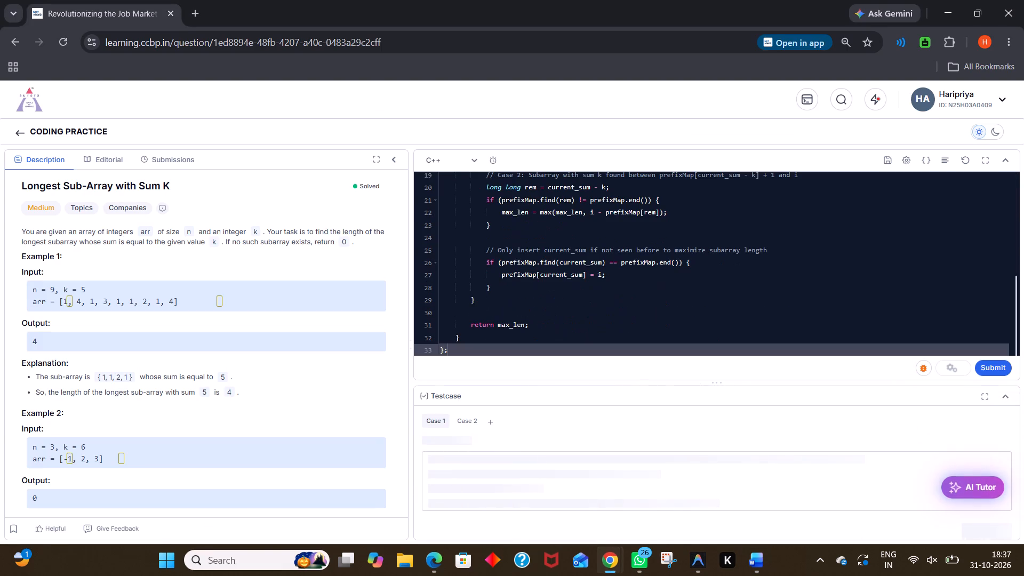
Take a full-screen screenshot of the Sum K code's ending with the test case results, and paste it after the first QUESTION 7 screenshot in Word.
key(Print)
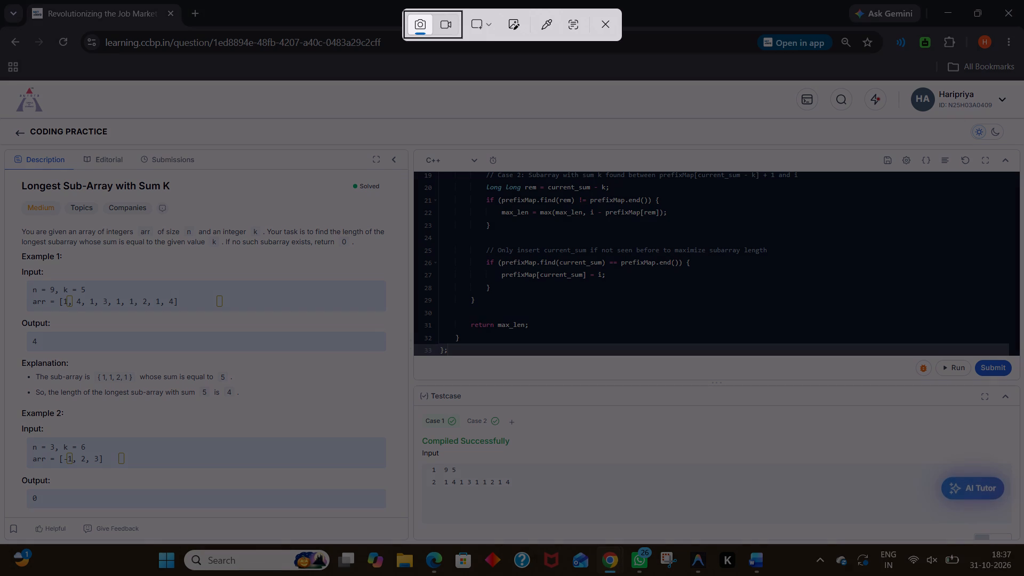
click(491, 29)
click(513, 73)
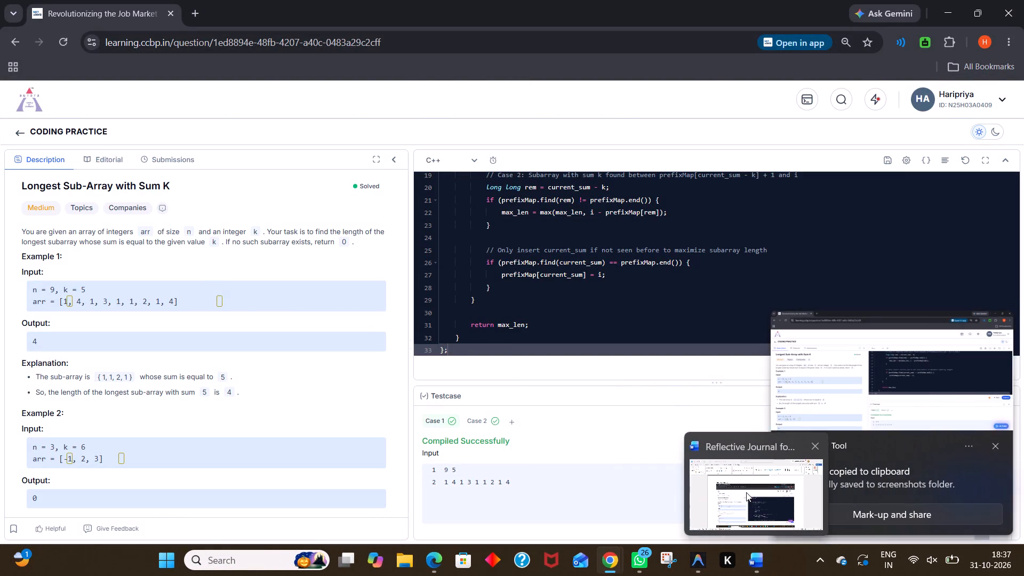
click(746, 492)
scroll(683, 491, down, 2)
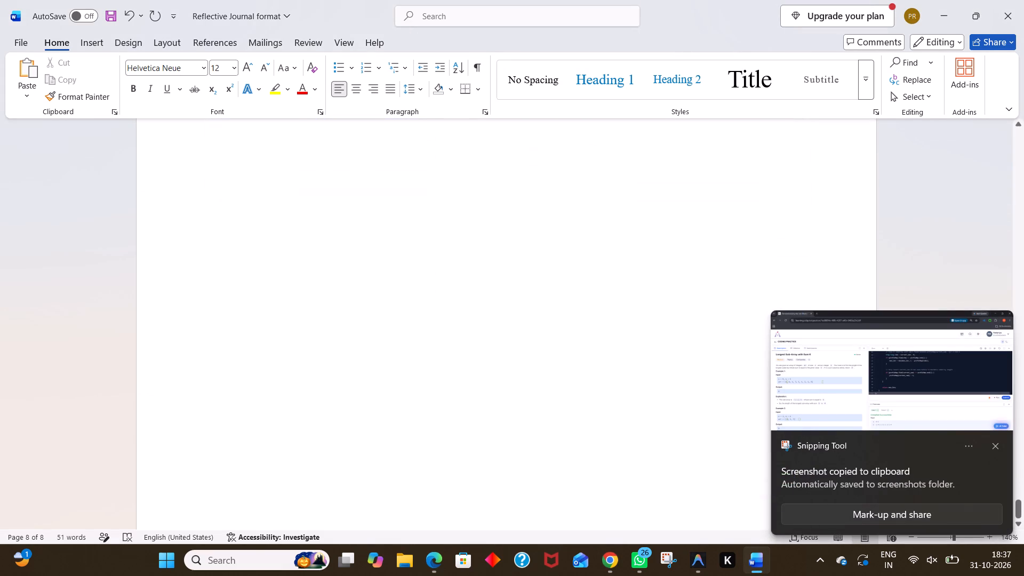
click(610, 411)
key(ctrl+v)
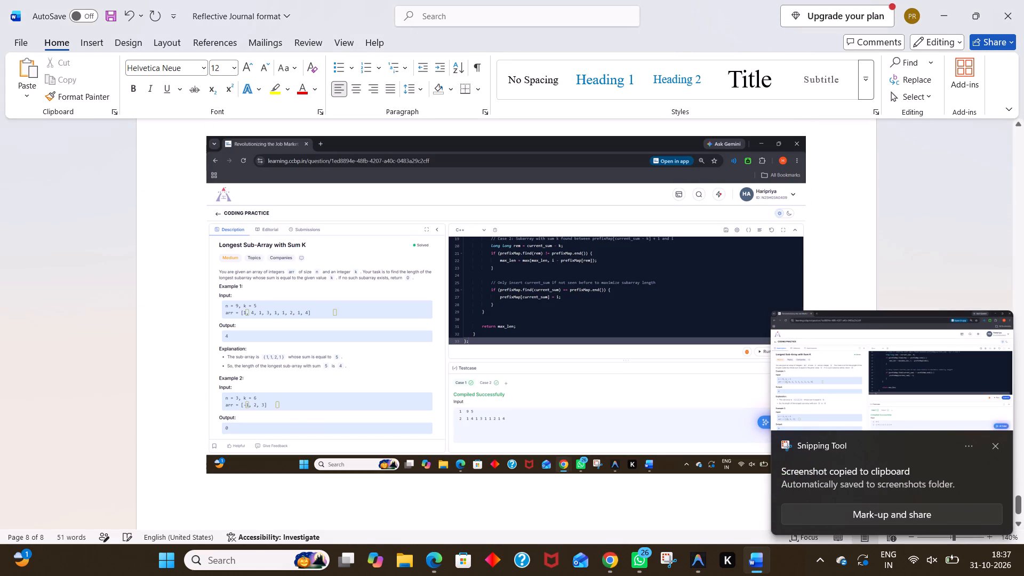
Add the heading "QUESTION 8:" on a new page below the Longest Sub-Array with Sum K screenshots, with an empty line under it.
scroll(610, 411, down, 3)
key(Return)
key(Return)
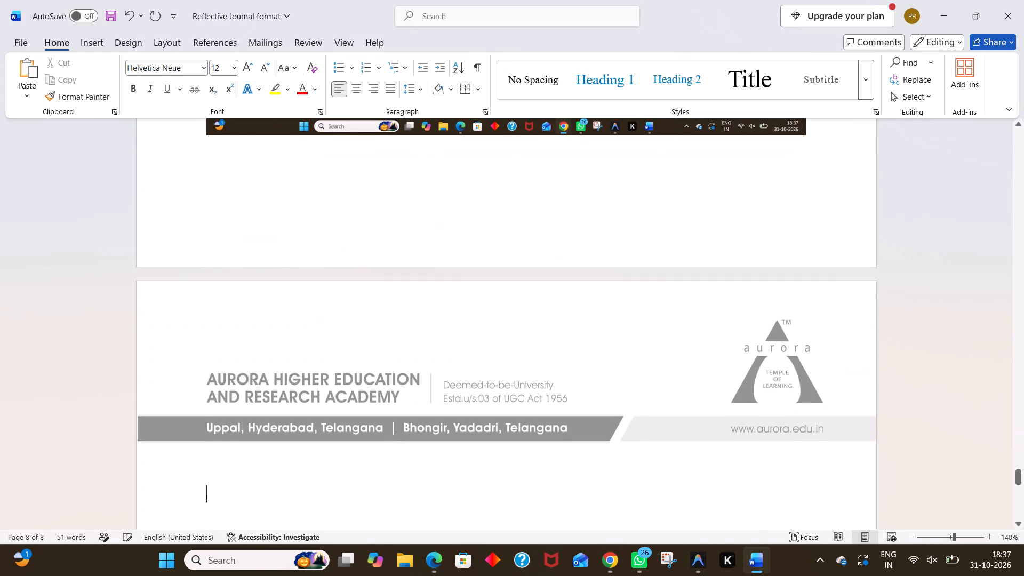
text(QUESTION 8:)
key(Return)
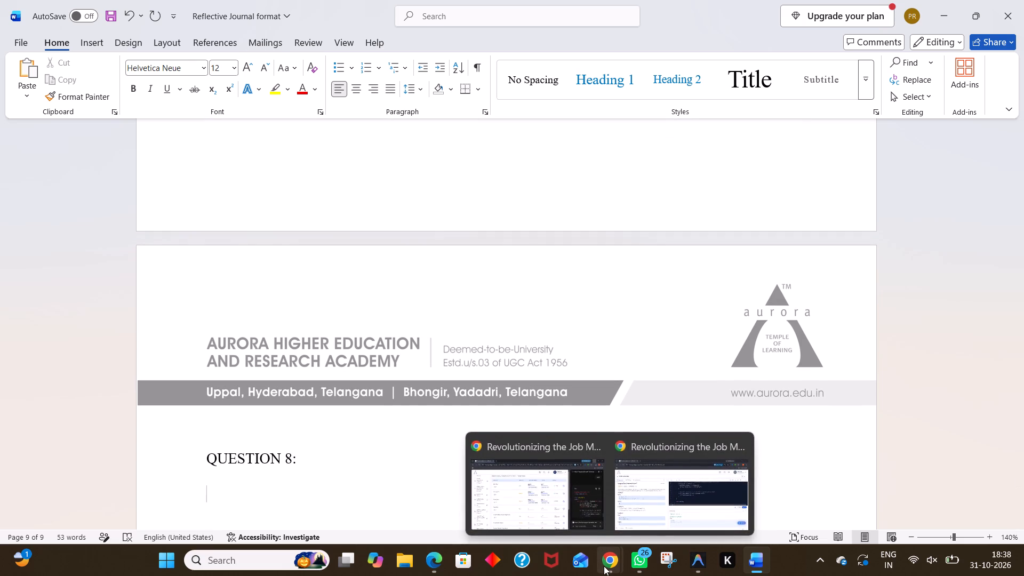
Switch to Chrome and open the solved Two Sum problem from the Coding Practice set following MCQ Practice | Two Sum.
click(670, 491)
click(17, 132)
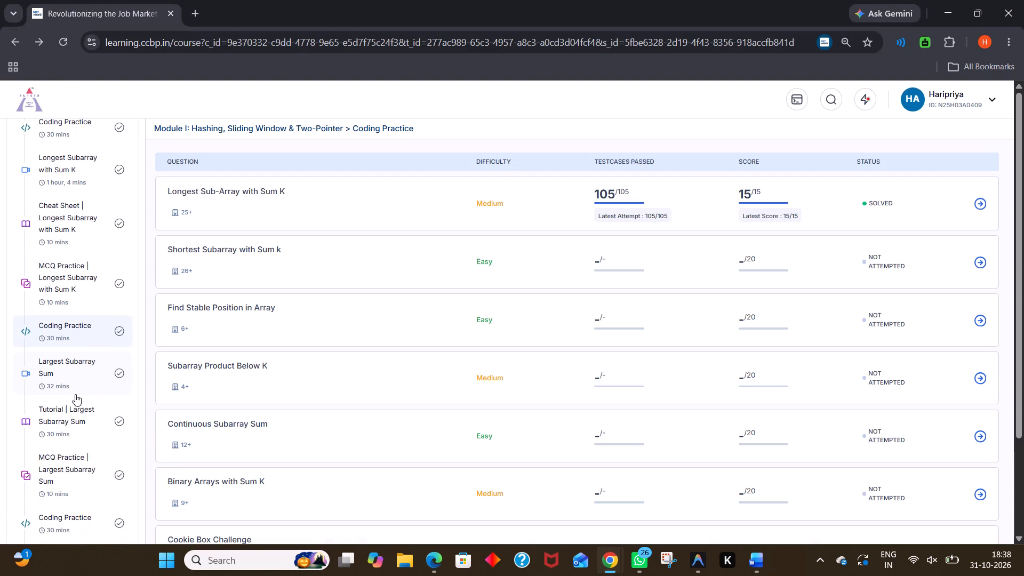
scroll(75, 394, down, 1)
click(83, 415)
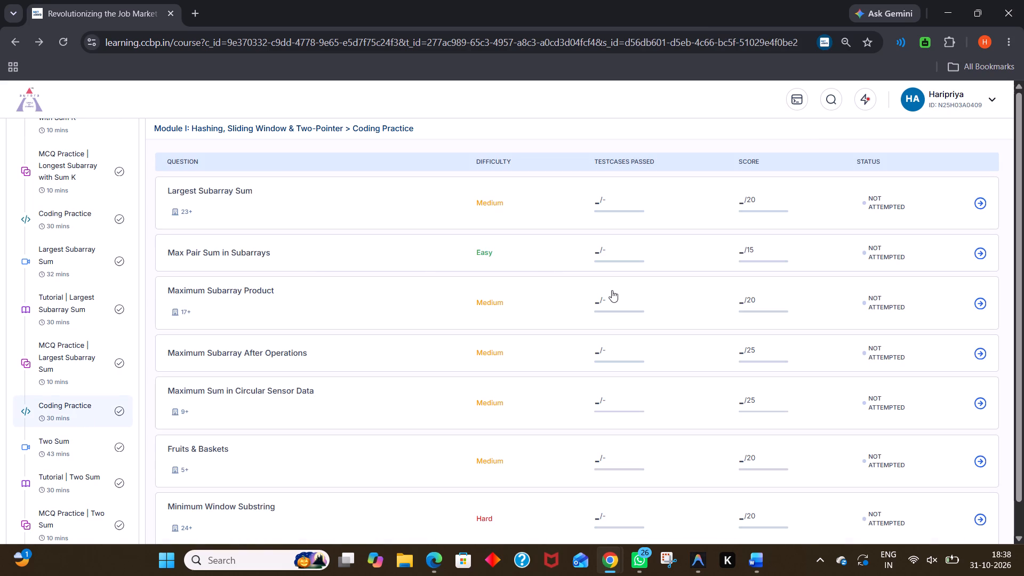
scroll(49, 437, down, 1)
click(78, 437)
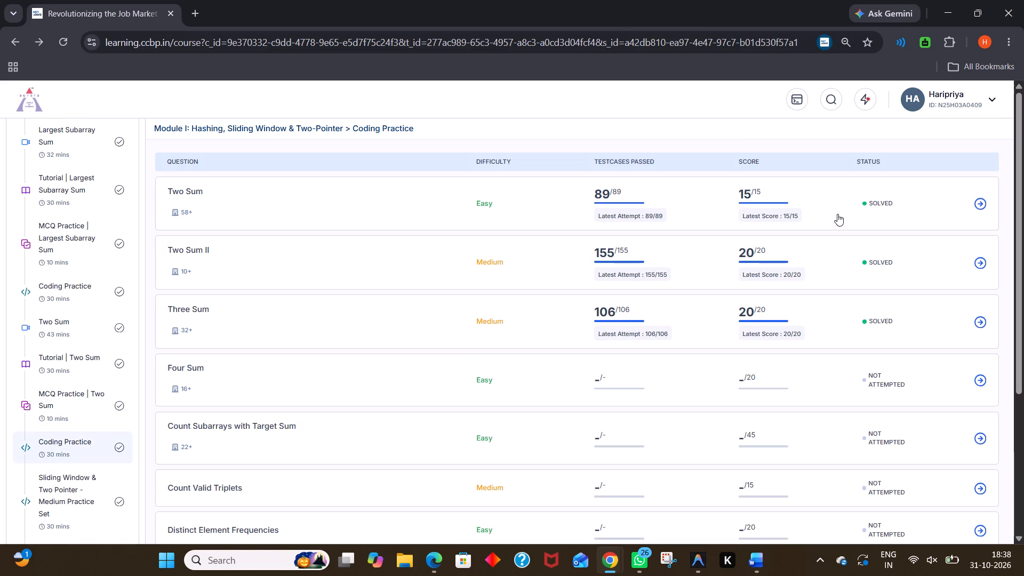
scroll(80, 463, down, 1)
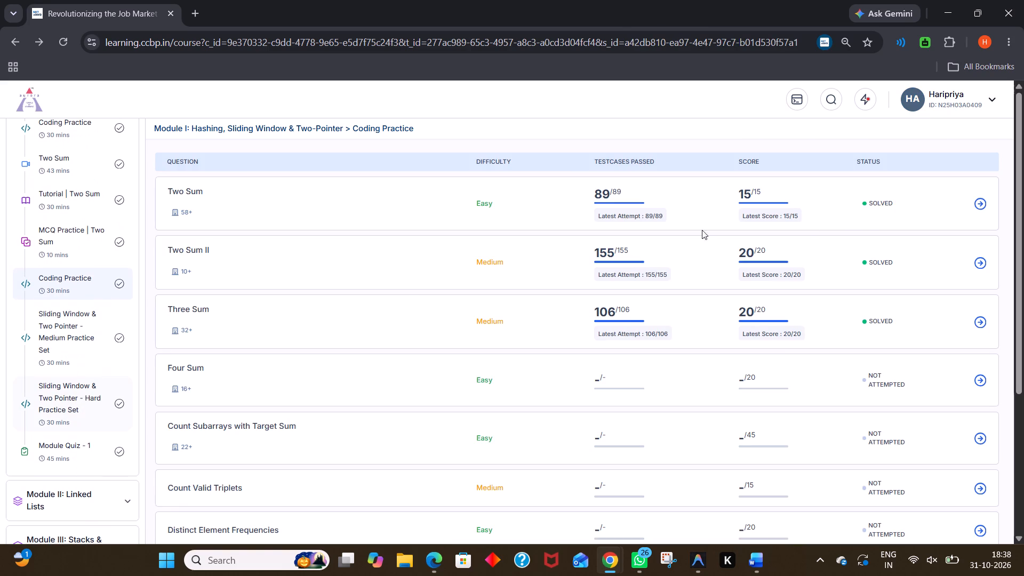
click(953, 201)
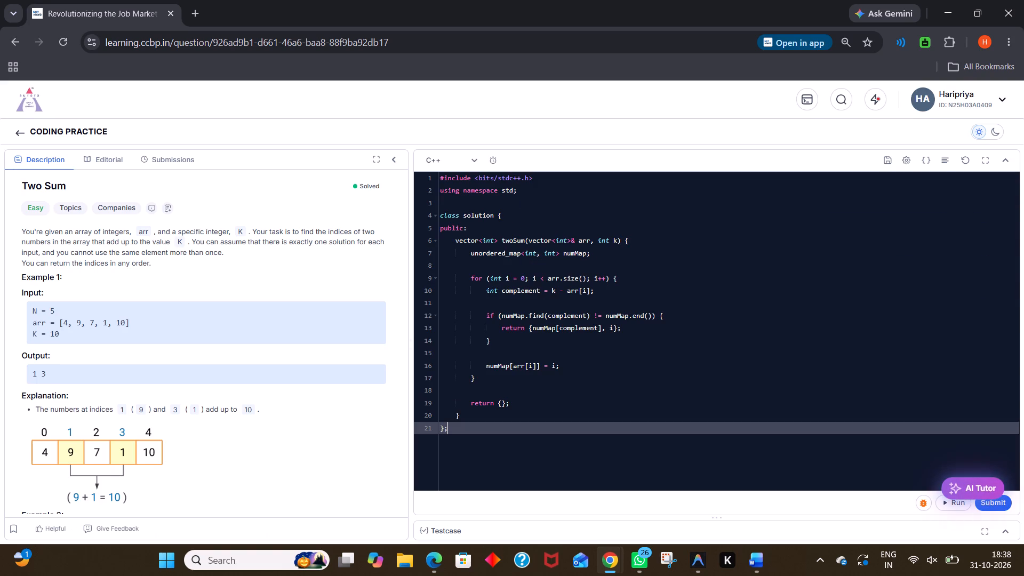
Take a full-screen screenshot of the Two Sum problem and code, and paste it under QUESTION 8 in Word.
key(Print)
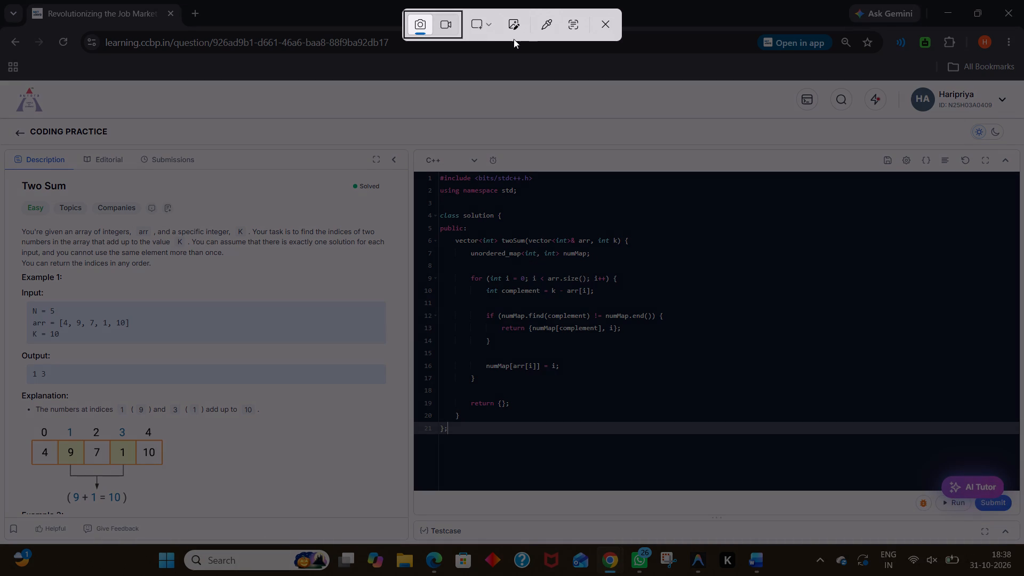
click(493, 30)
click(517, 84)
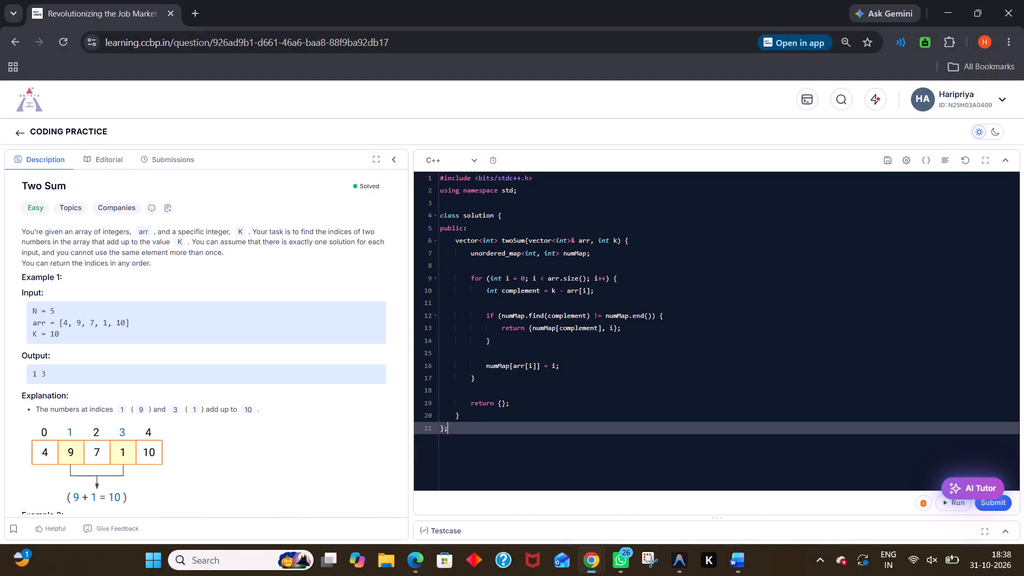
click(758, 503)
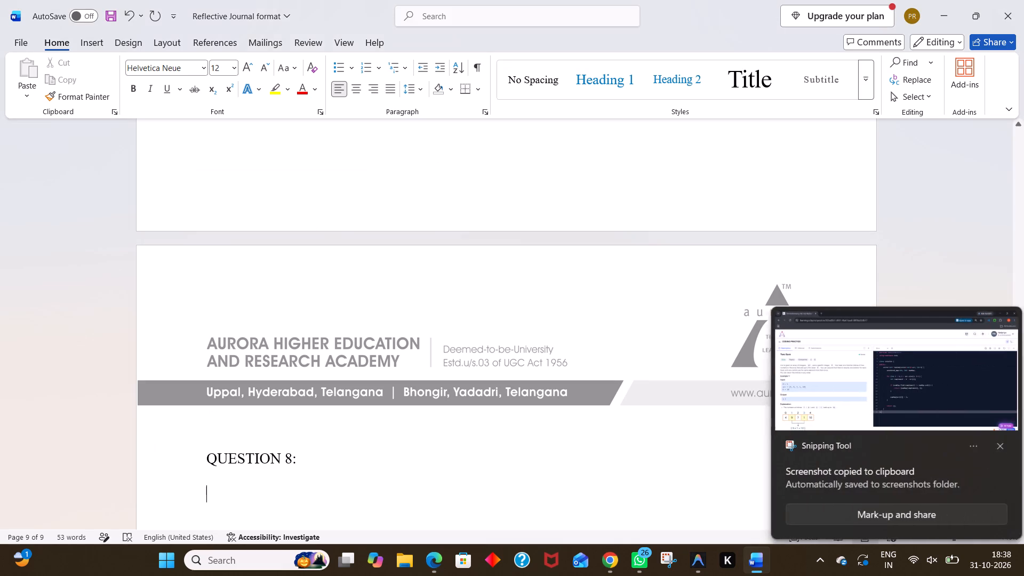
key(ctrl+v)
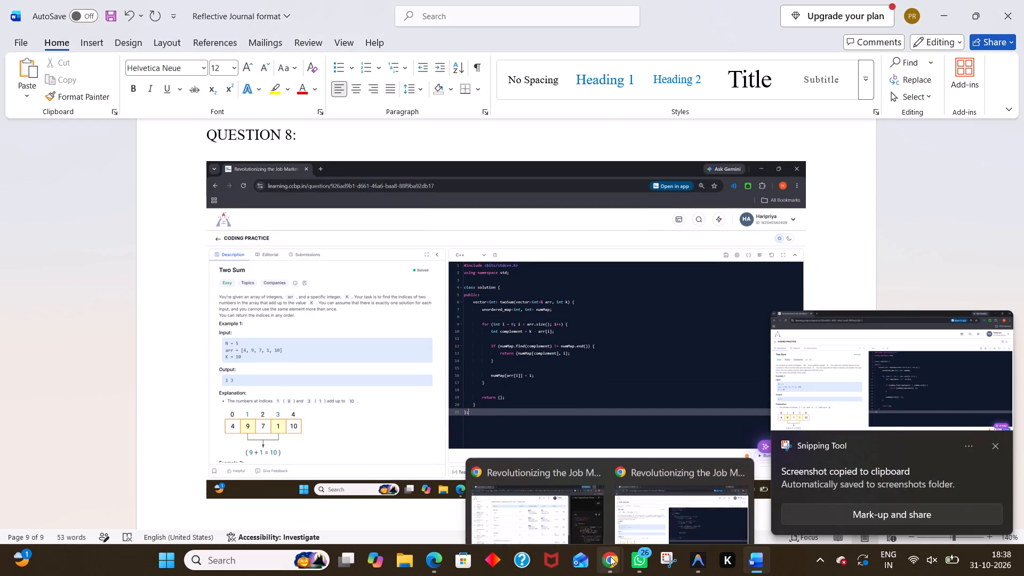
Return to Chrome and run the Two Sum code, showing the code's last lines above the test cases.
click(655, 487)
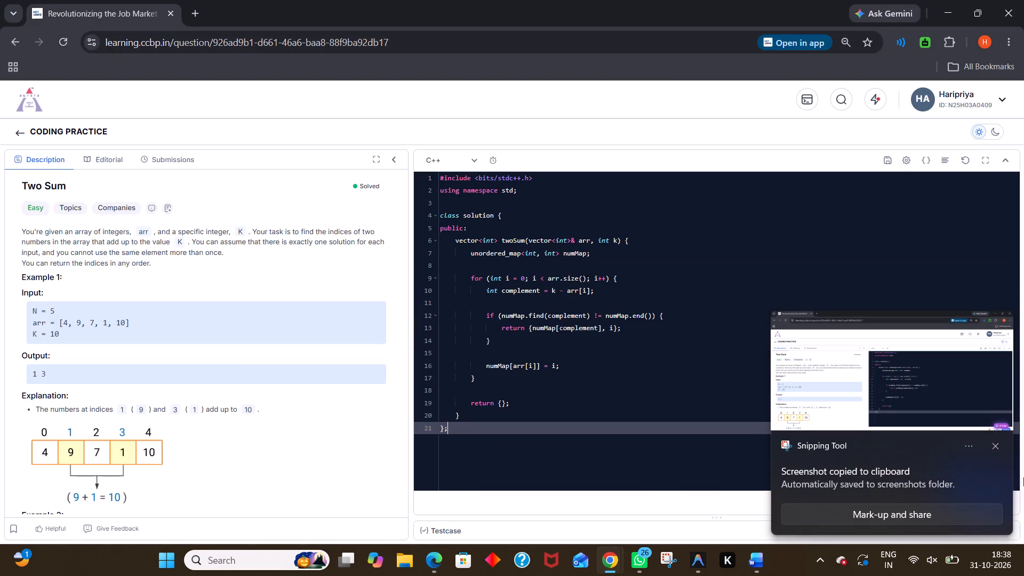
click(997, 447)
click(951, 510)
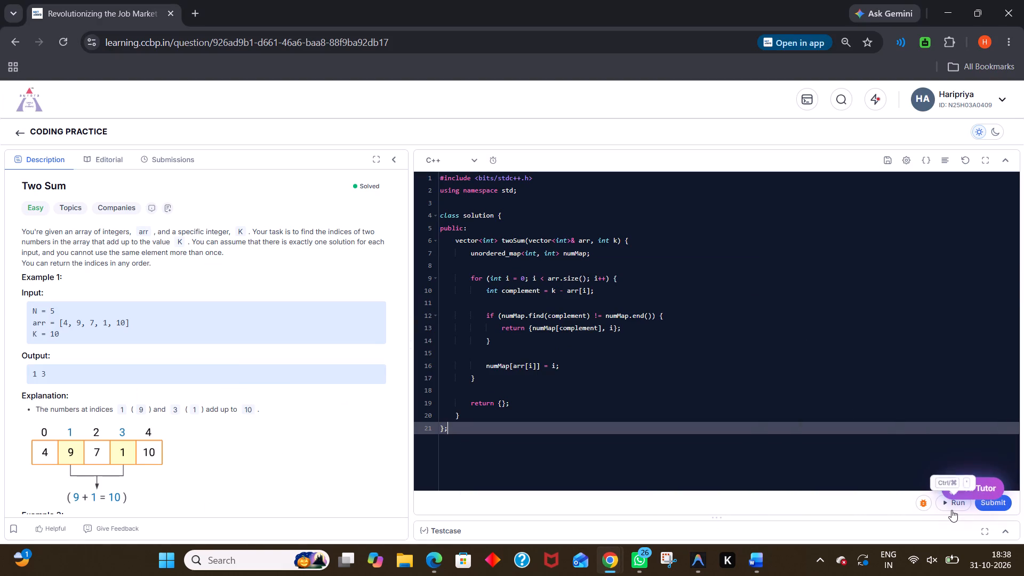
scroll(709, 324, down, 10)
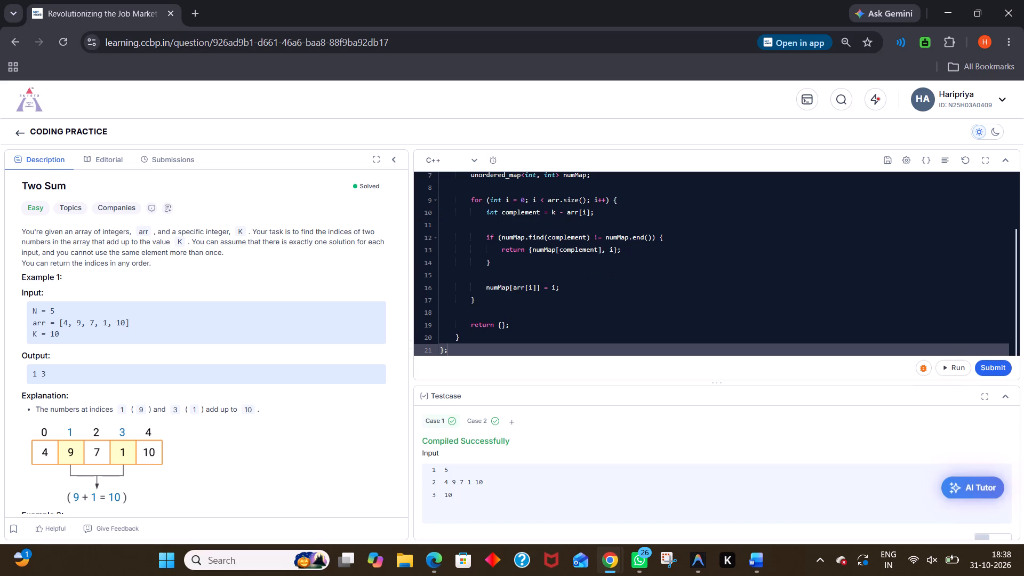
Take a full-screen screenshot of the Two Sum code and test-case results, and paste it below the first QUESTION 8 screenshot in Word.
key(Print)
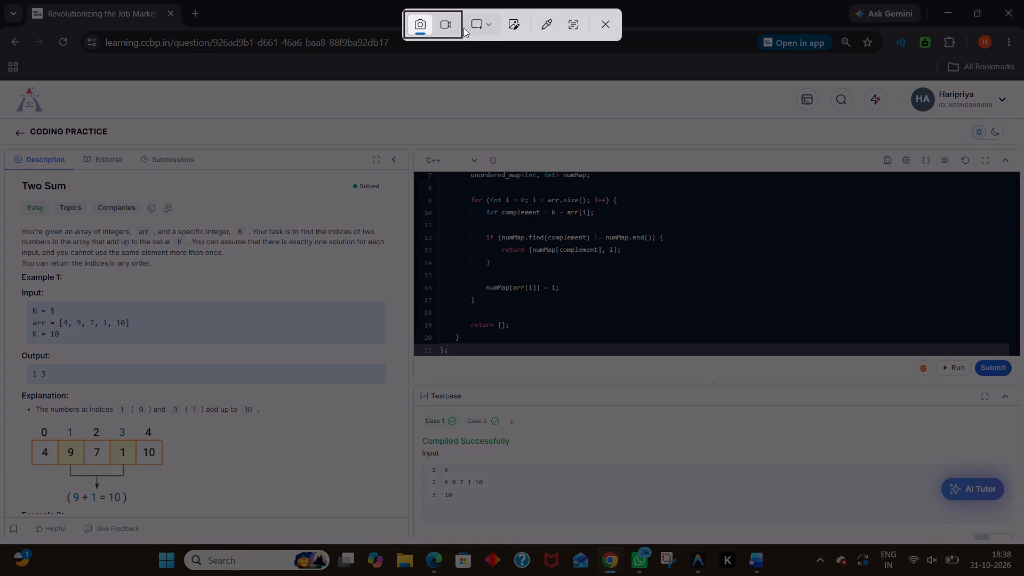
click(468, 33)
click(495, 83)
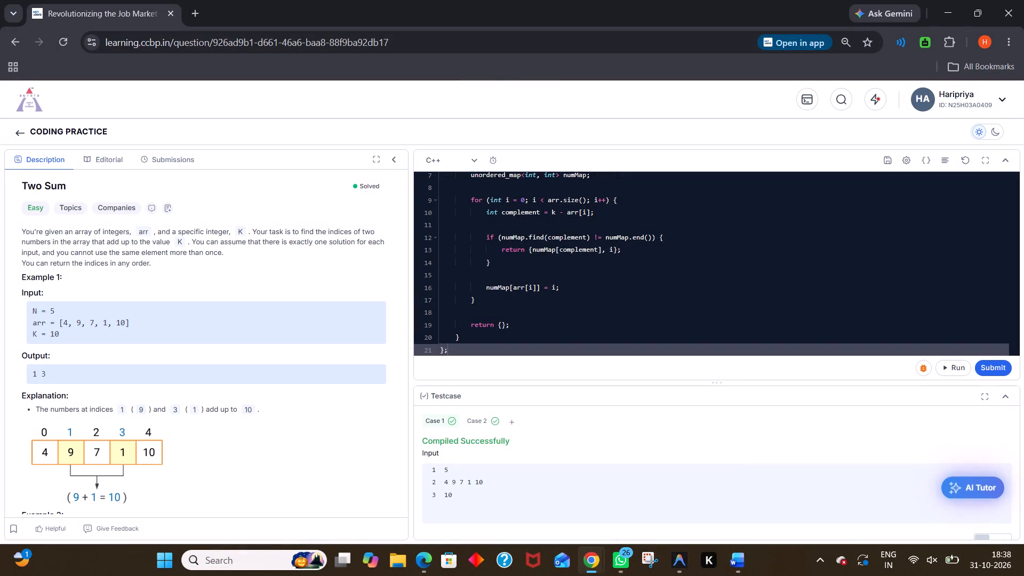
click(754, 477)
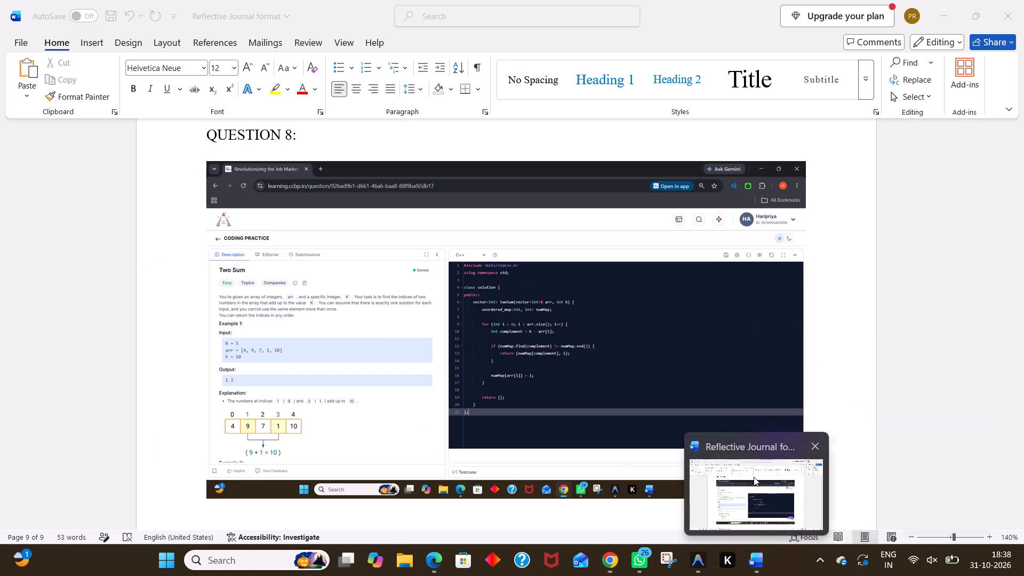
key(ctrl+v)
Add the heading "QUESTION 9:" on a new page below the Two Sum screenshots, with an empty line under it.
key(Return)
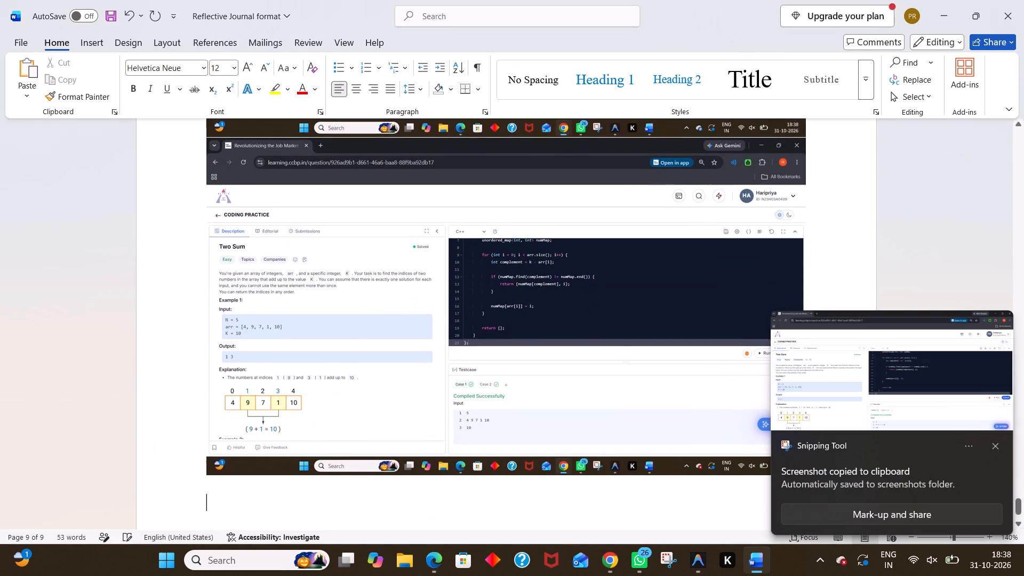
key(Return)
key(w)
key(BackSpace)
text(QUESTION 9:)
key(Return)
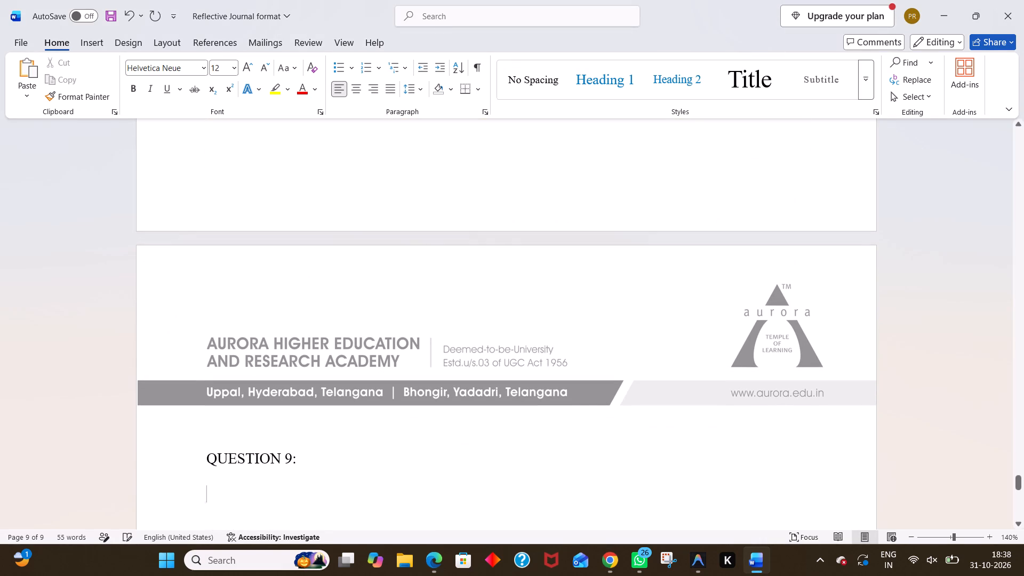
Switch to Chrome, go back to the Coding Practice question list and open the solved Two Sum II problem.
click(671, 495)
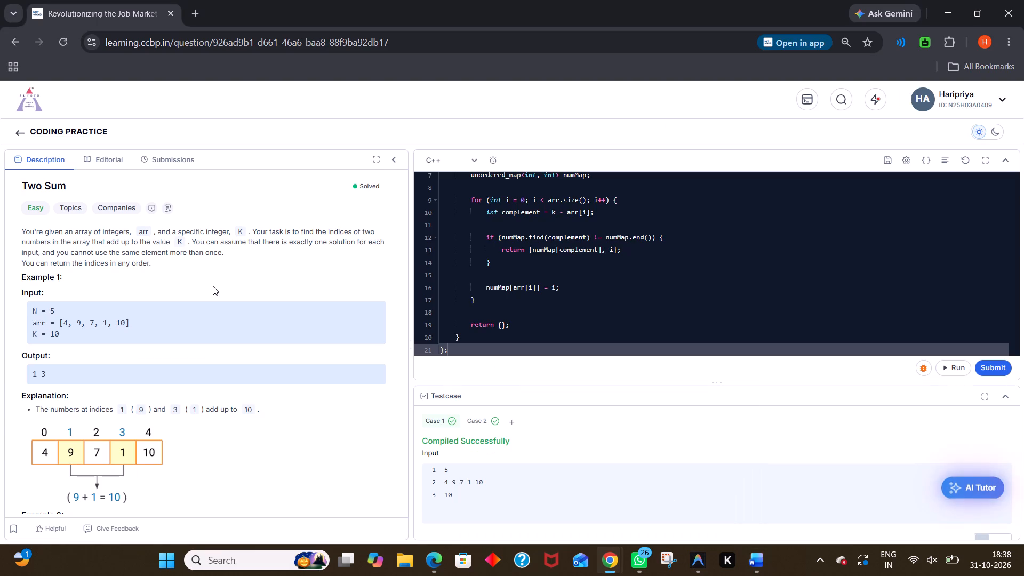
click(20, 130)
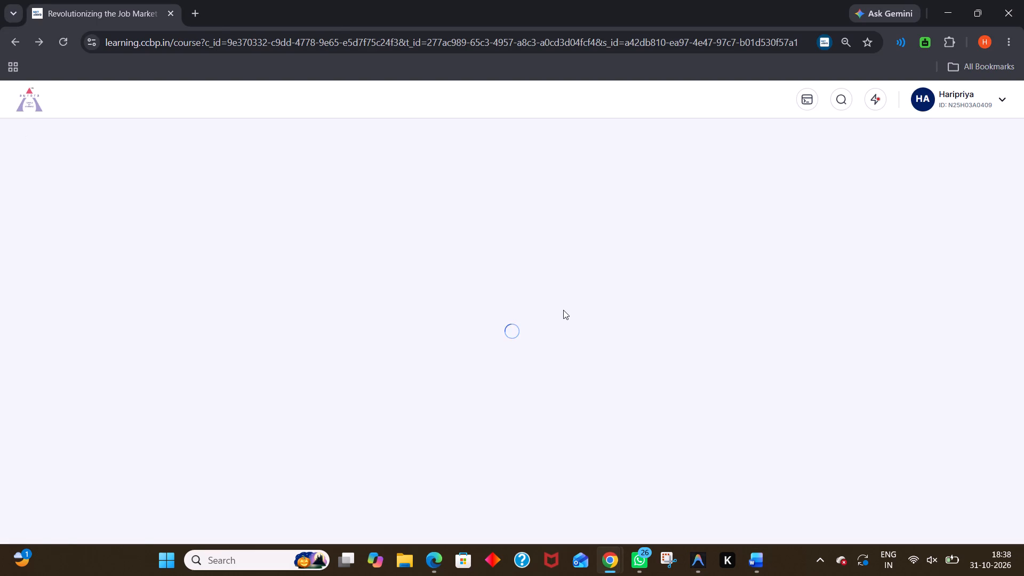
scroll(779, 399, down, 2)
scroll(779, 399, up, 3)
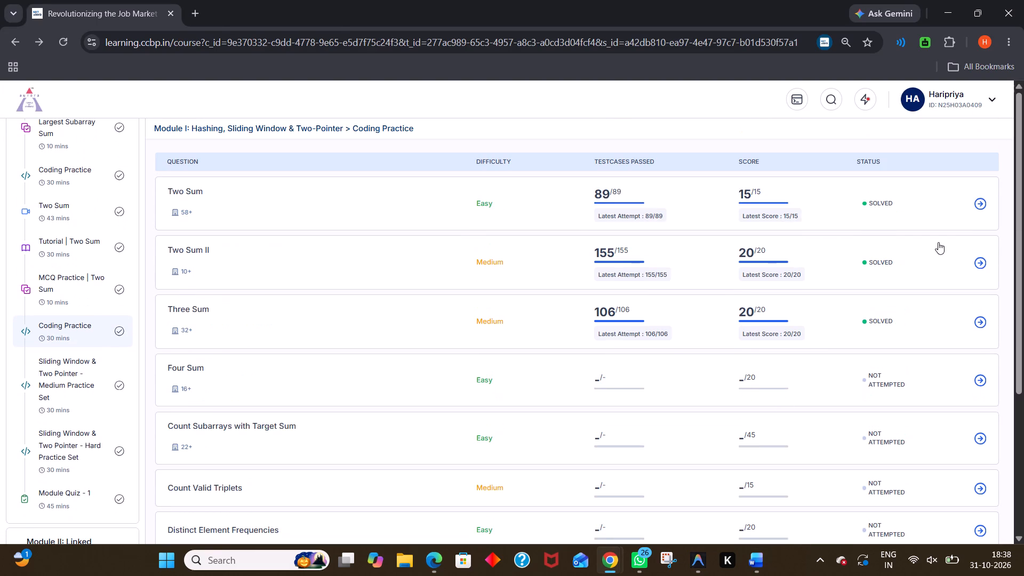
click(945, 242)
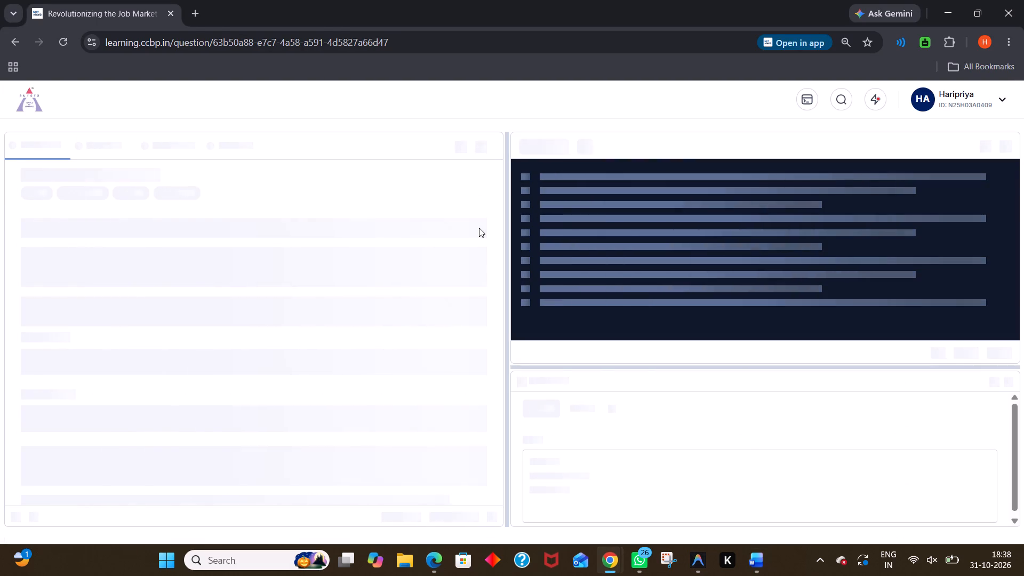
Take a full-screen screenshot of the Two Sum II problem and code, and paste it under QUESTION 9 in Word.
key(Print)
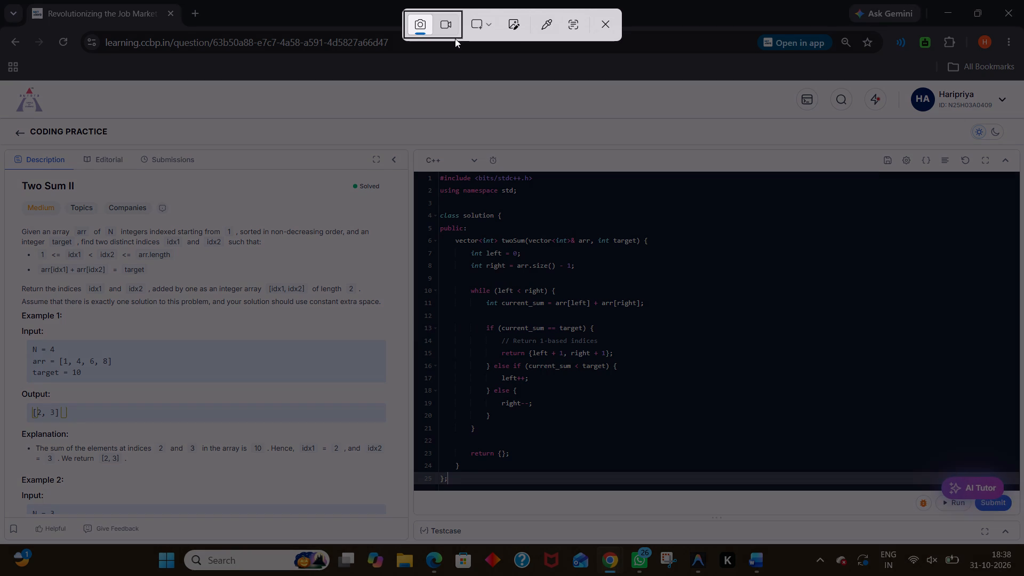
click(487, 21)
click(518, 78)
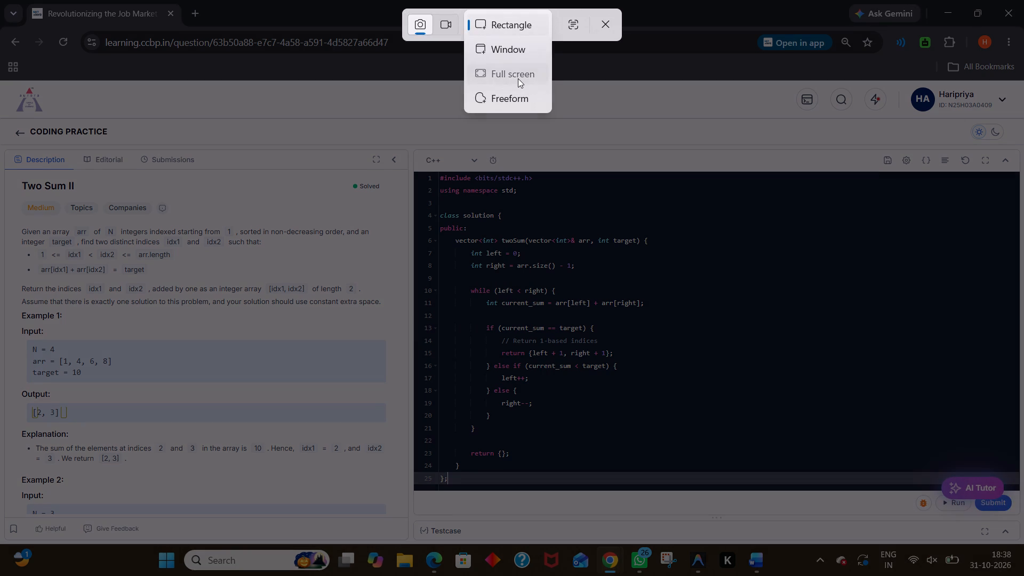
click(758, 503)
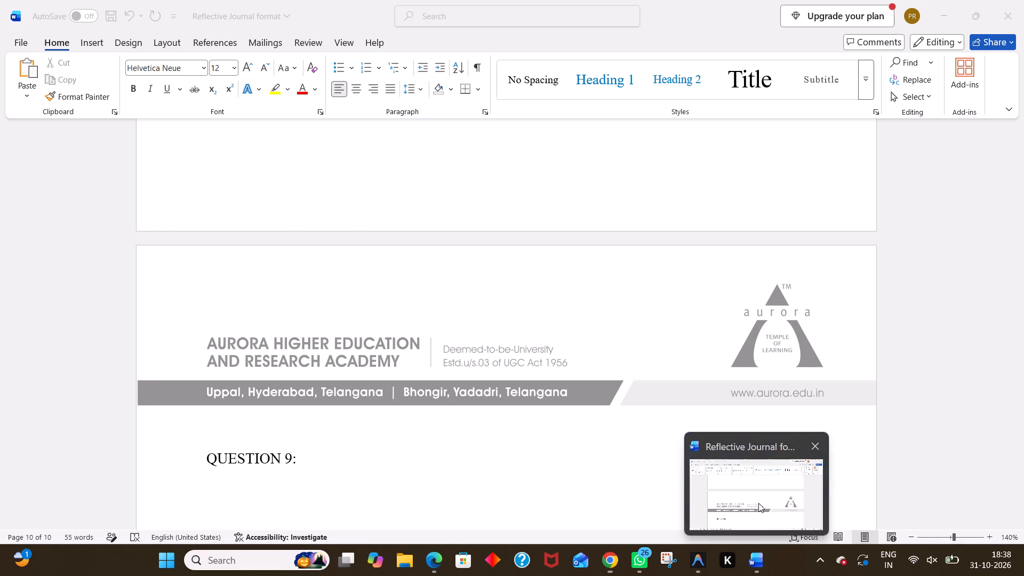
key(ctrl+v)
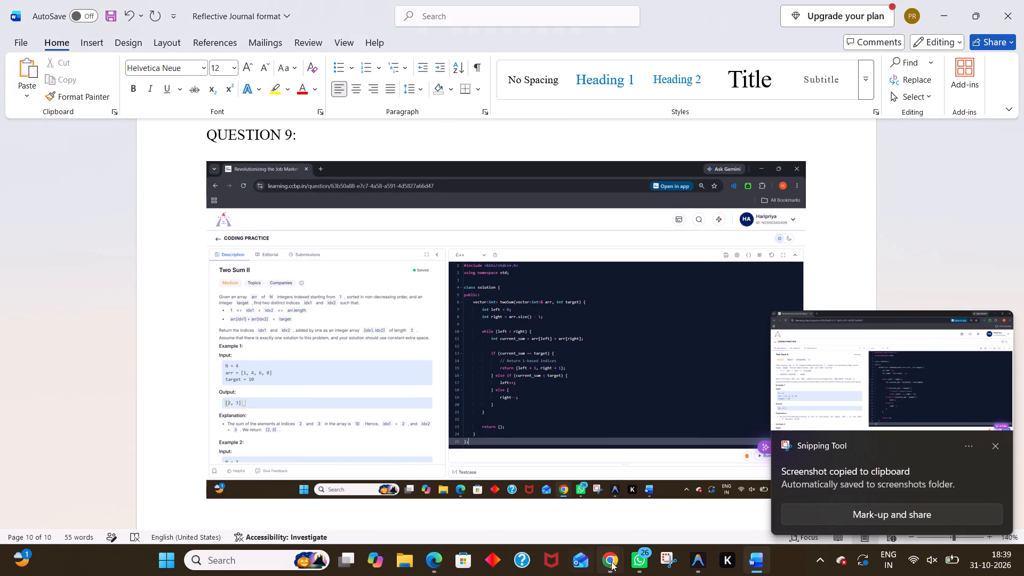
Return to Chrome and run the Two Sum II code, showing the code's last lines above the test cases.
click(644, 482)
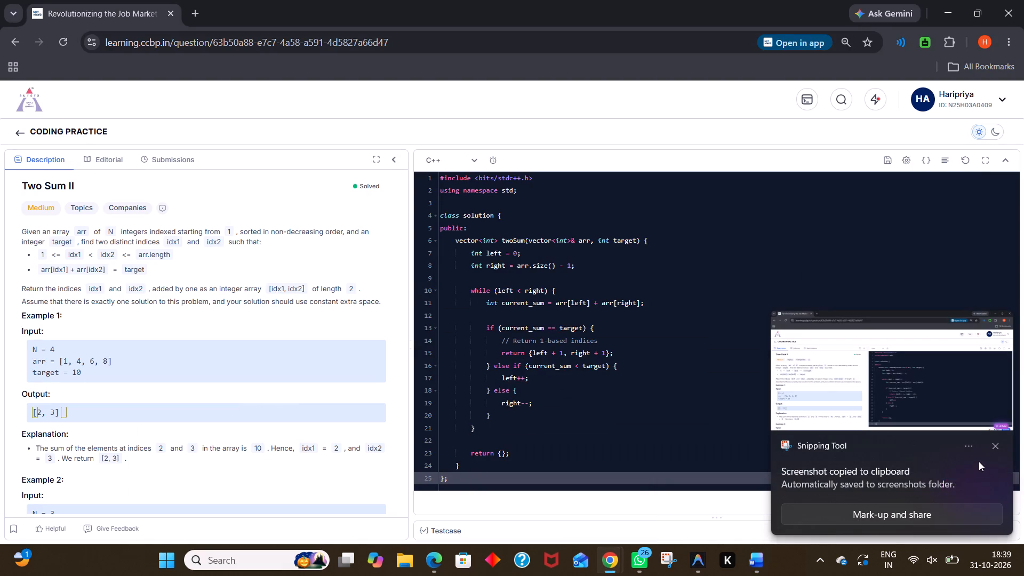
click(1002, 443)
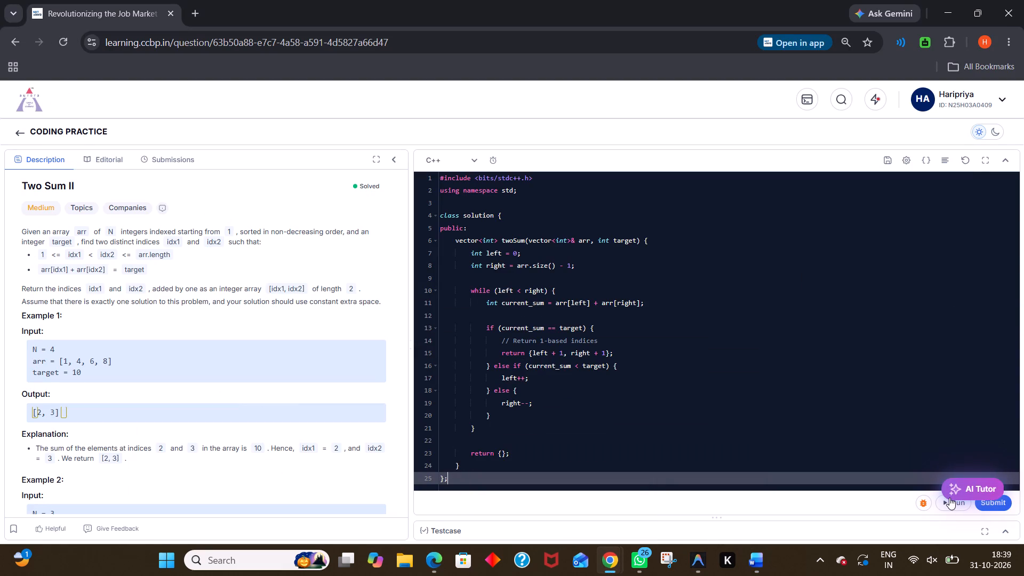
click(945, 502)
scroll(748, 266, down, 11)
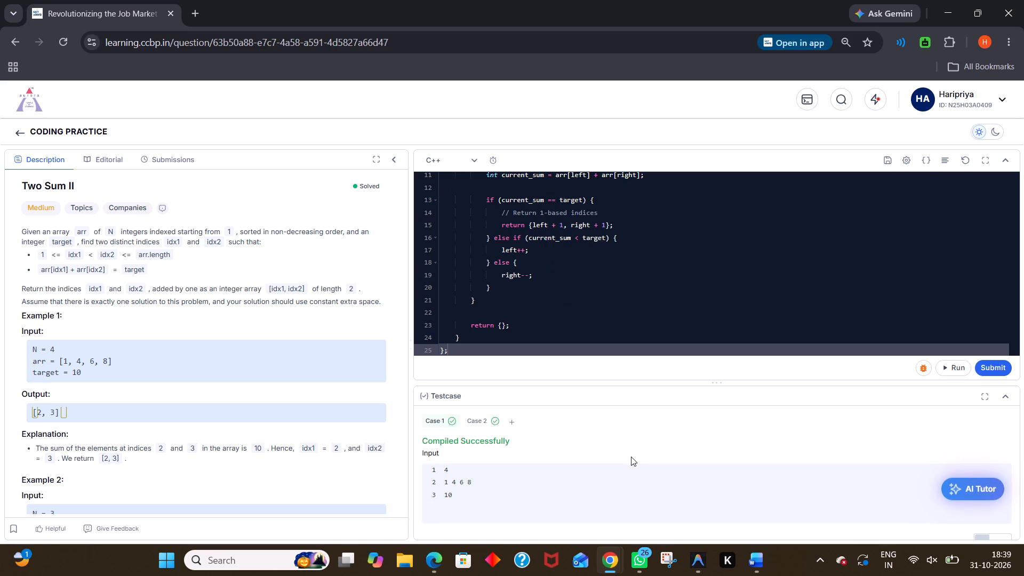
Take a full-screen screenshot of the Two Sum II code and test-case results, and paste it below the first QUESTION 9 screenshot in Word.
key(Print)
click(483, 22)
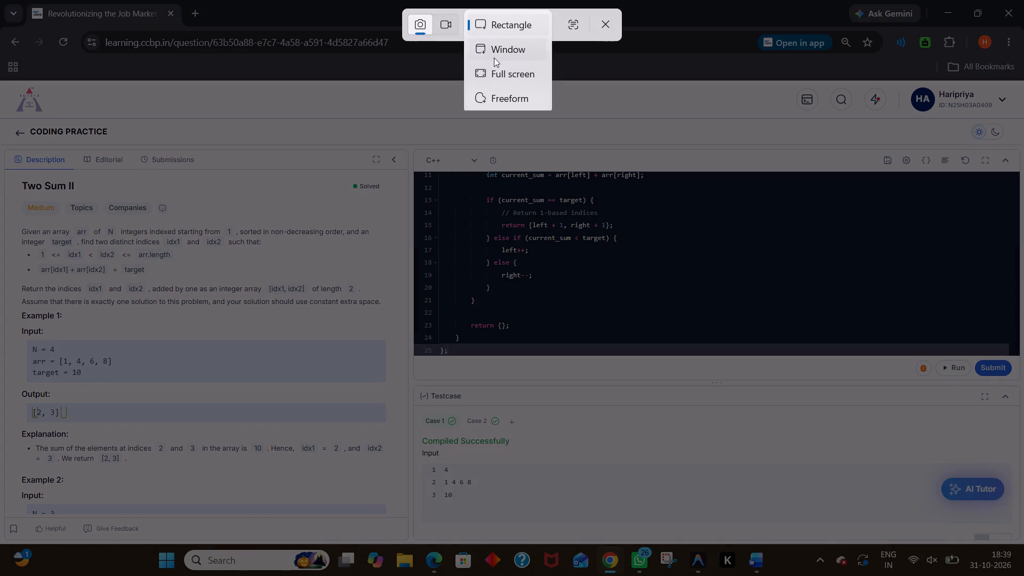
click(498, 69)
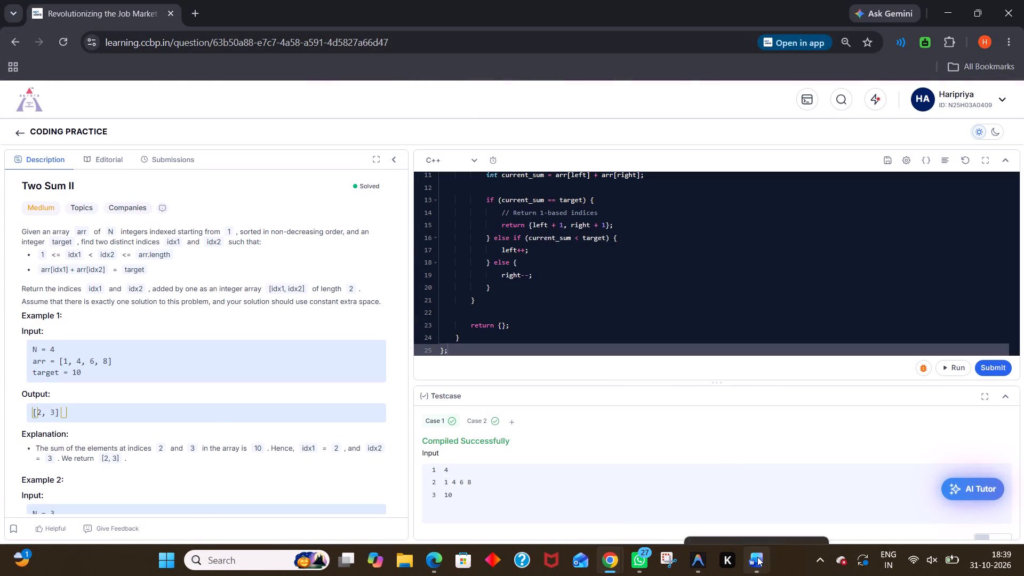
click(761, 493)
key(ctrl+v)
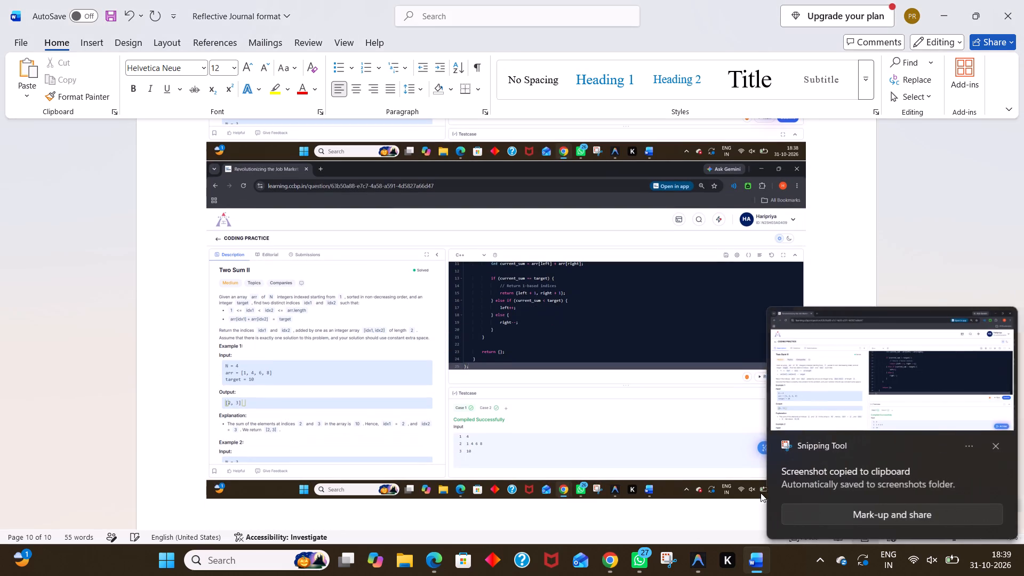
Add the heading "QUESTION 10:" on a new page below the Two Sum II screenshots, with an empty line under it.
key(Return)
key(Return)
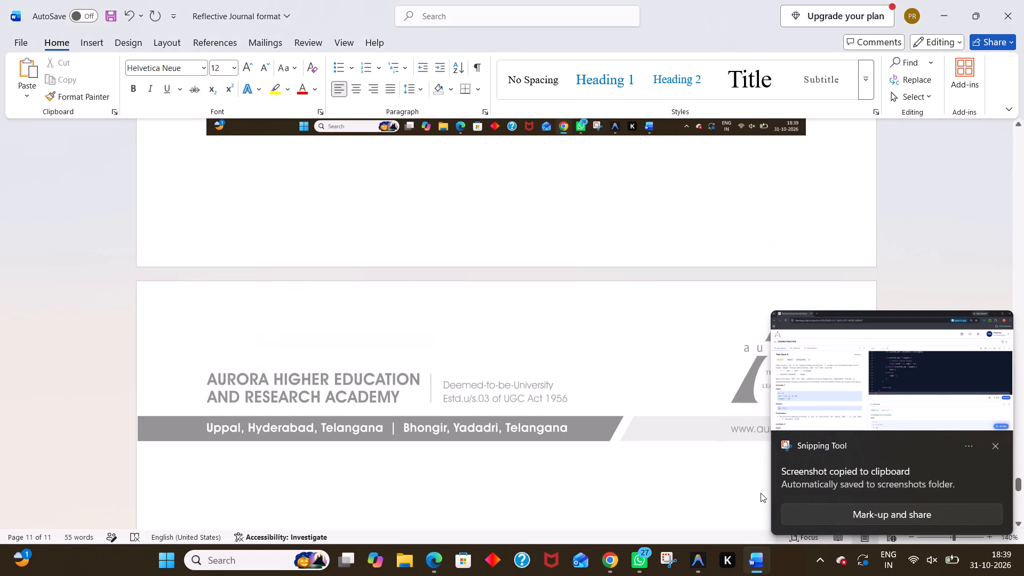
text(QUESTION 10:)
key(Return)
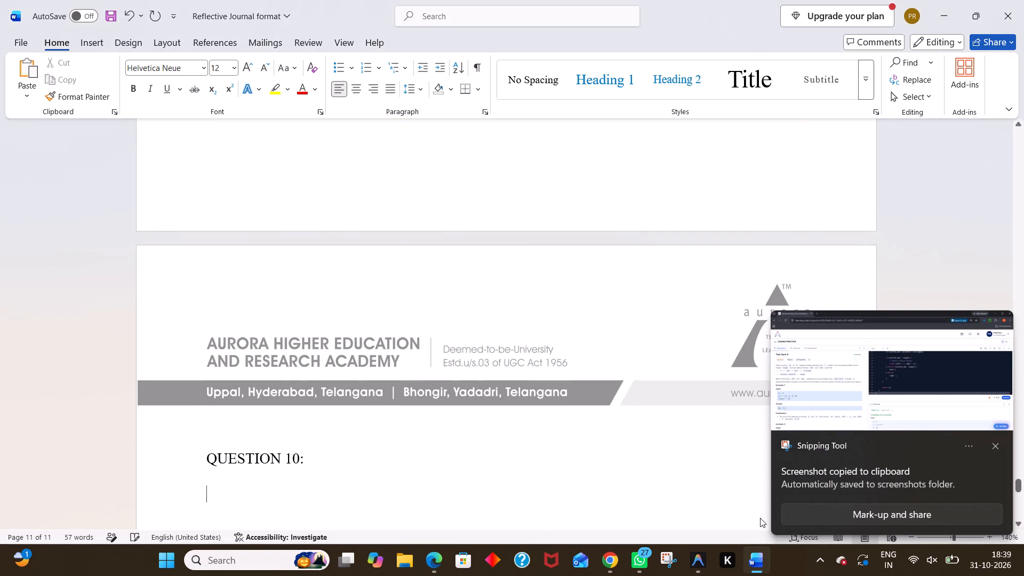
Switch to Chrome, go back to the Coding Practice question list and open the solved Three Sum problem.
click(671, 523)
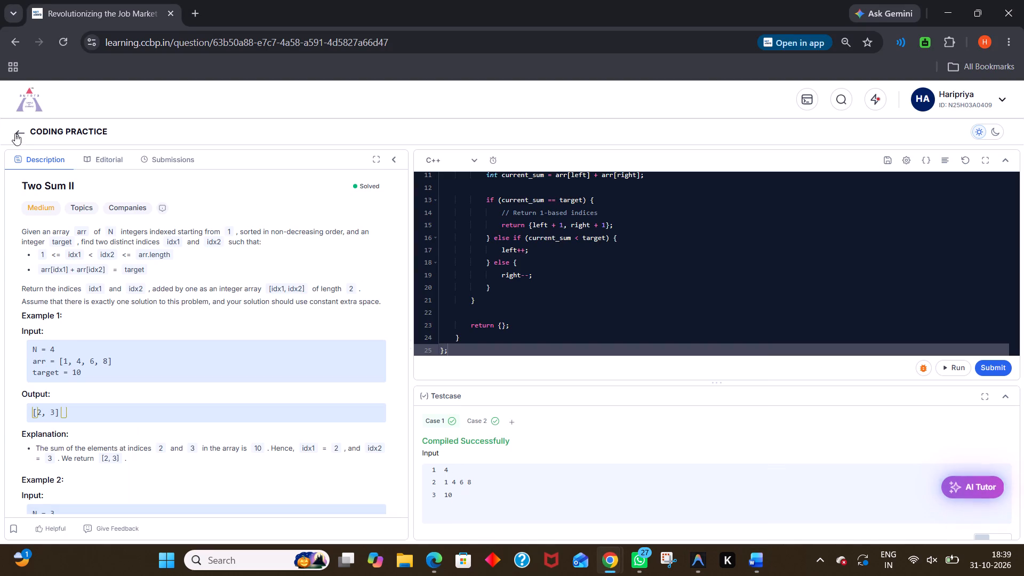
click(19, 129)
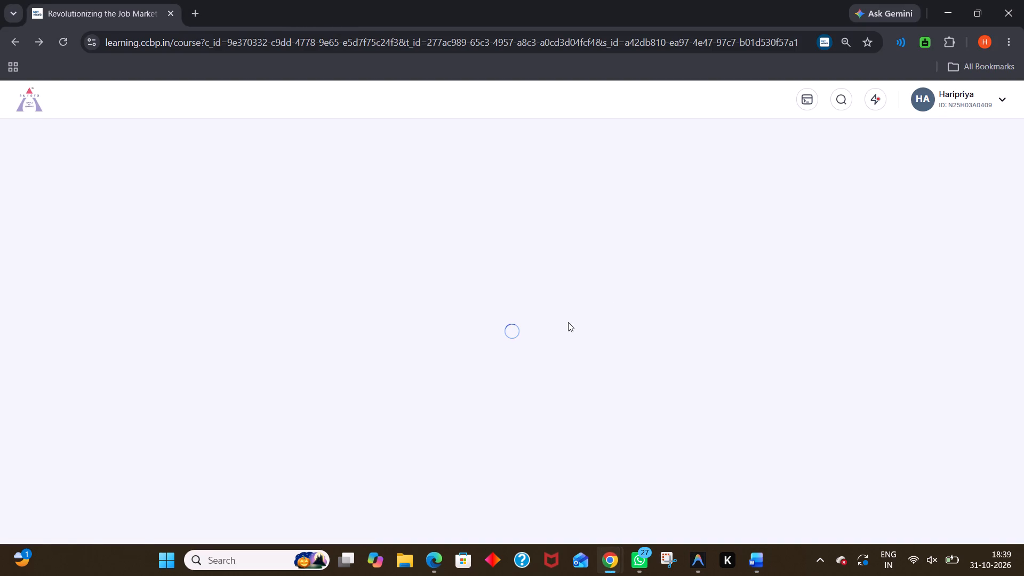
click(950, 337)
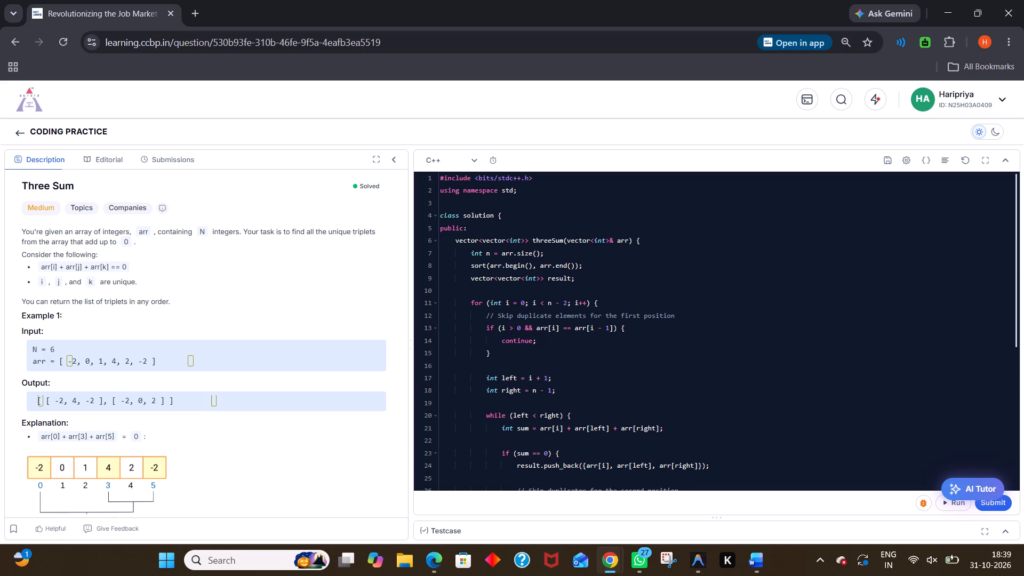
Take a full-screen screenshot of the Three Sum problem and code, and paste it under QUESTION 10 in Word.
key(Print)
click(485, 13)
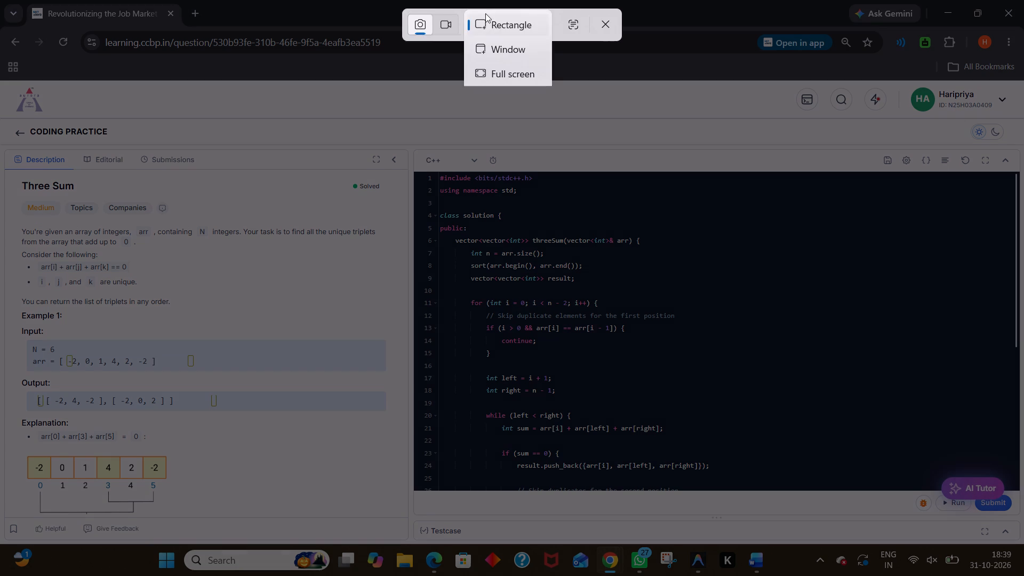
click(484, 80)
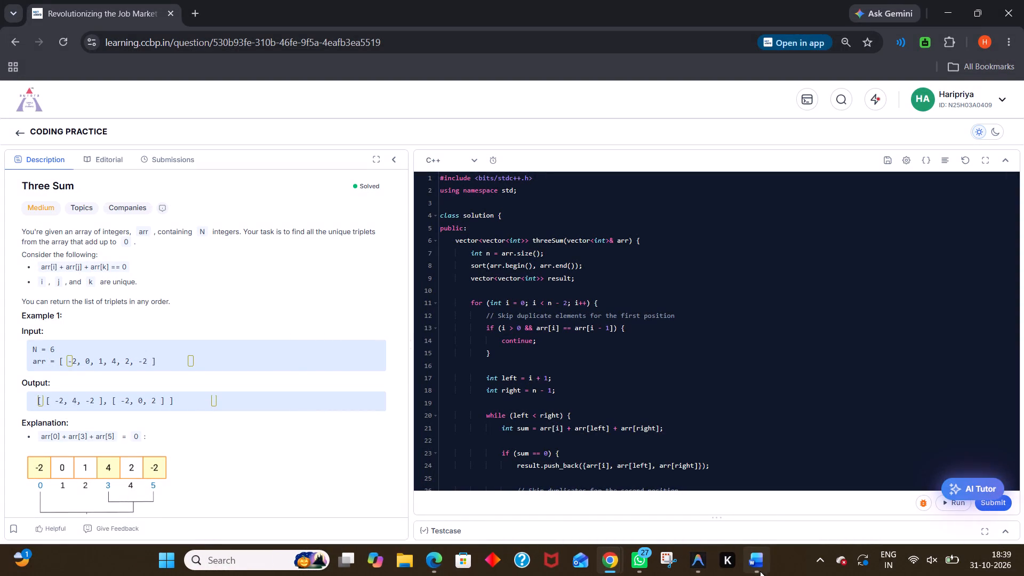
click(759, 497)
key(ctrl+v)
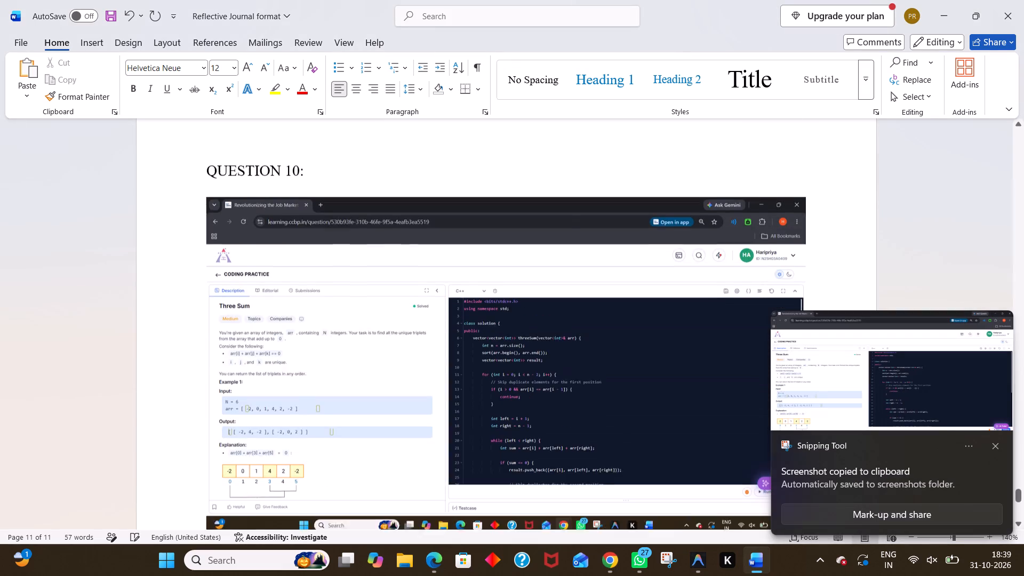
Return to Chrome and run the Three Sum code, showing the code's last lines above the test cases.
click(651, 503)
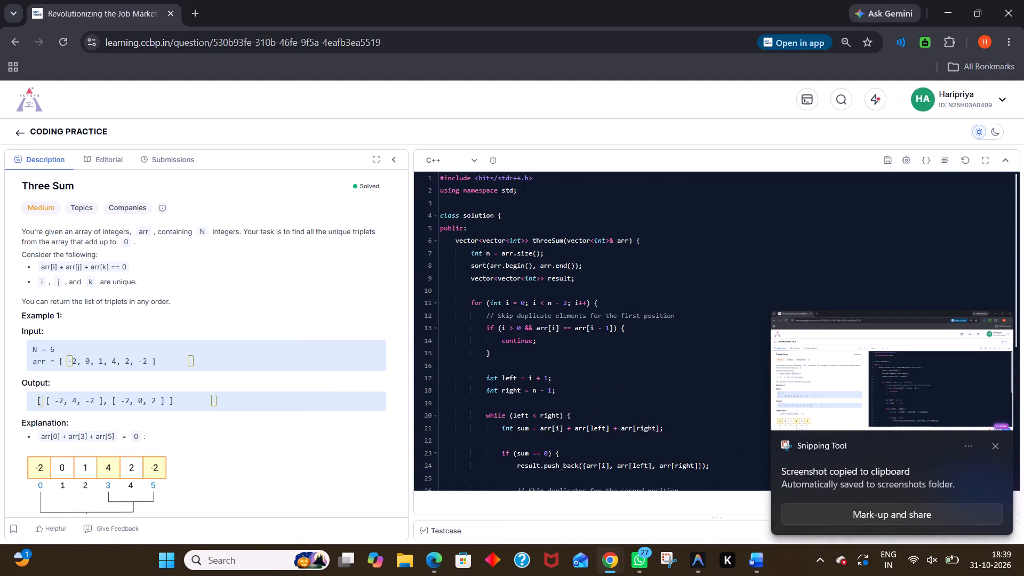
scroll(638, 370, down, 13)
click(997, 447)
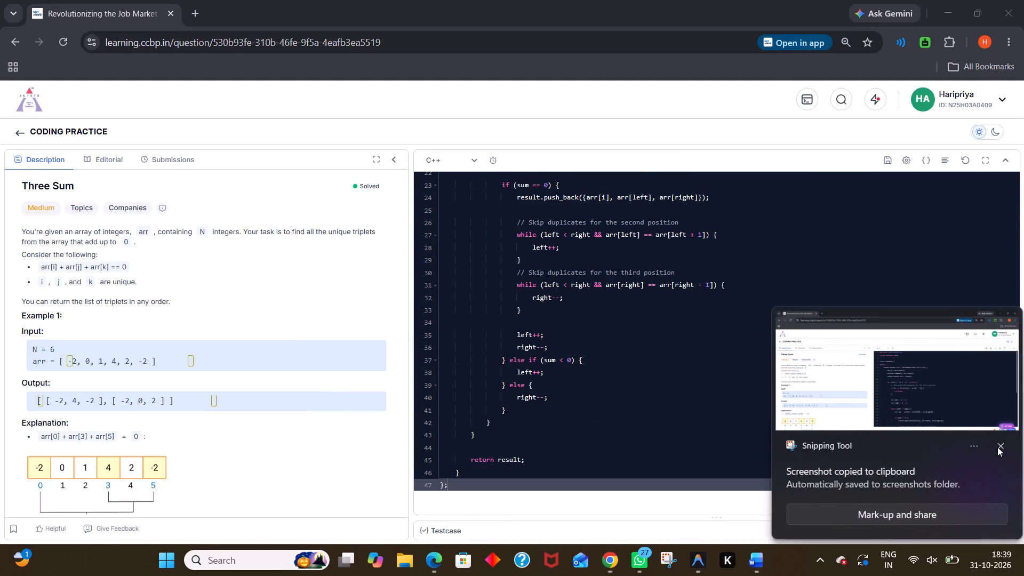
click(961, 499)
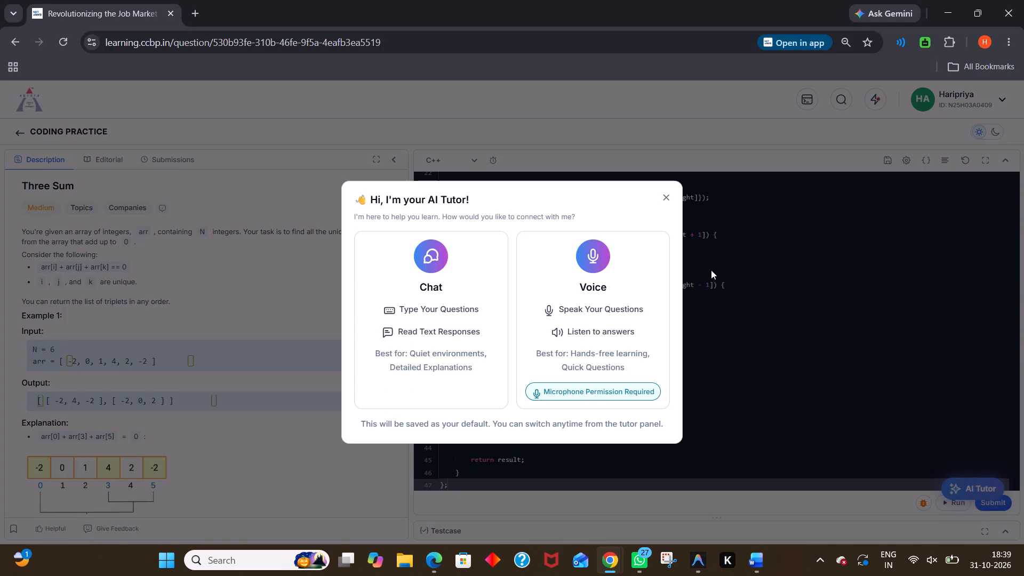
click(663, 193)
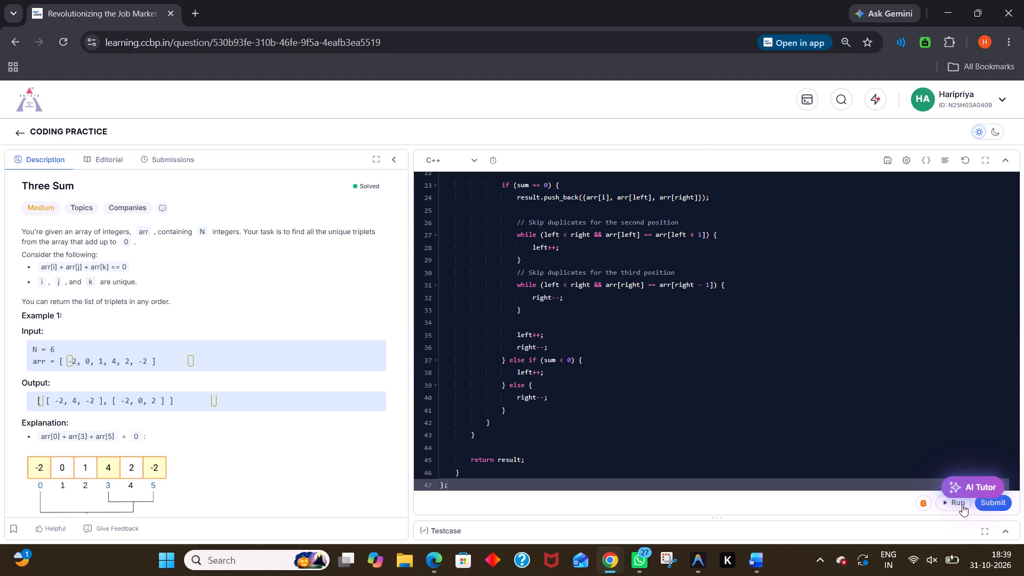
click(955, 508)
scroll(773, 323, down, 10)
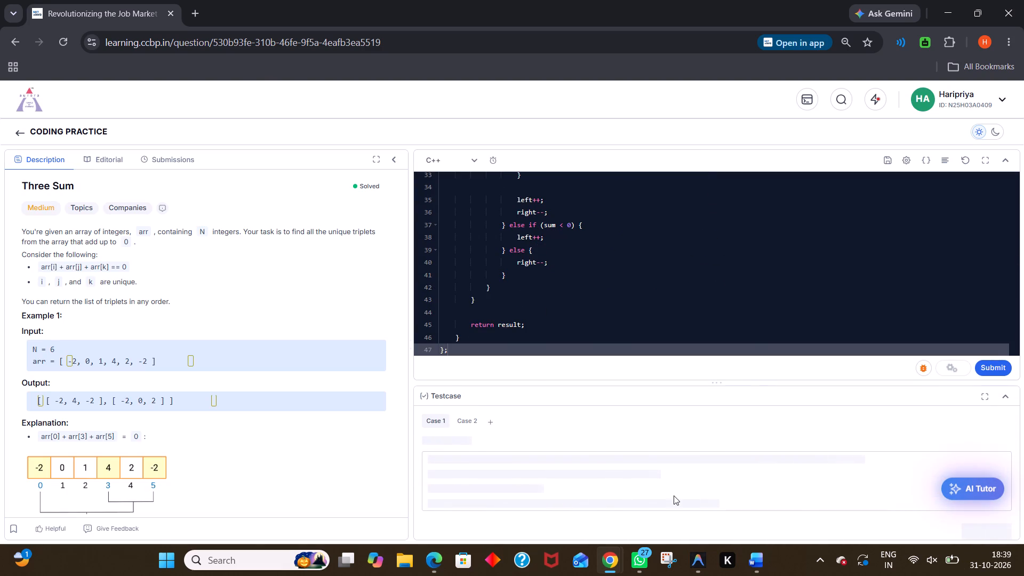
Take a full-screen screenshot of the Three Sum test case results and paste it below the first Three Sum screenshot in Word.
key(Print)
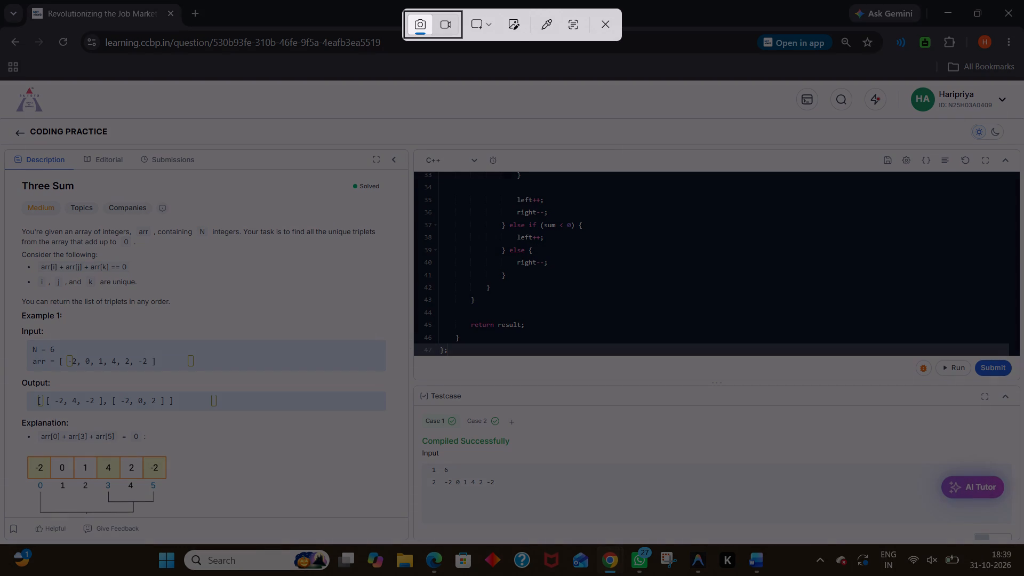
click(484, 22)
click(503, 74)
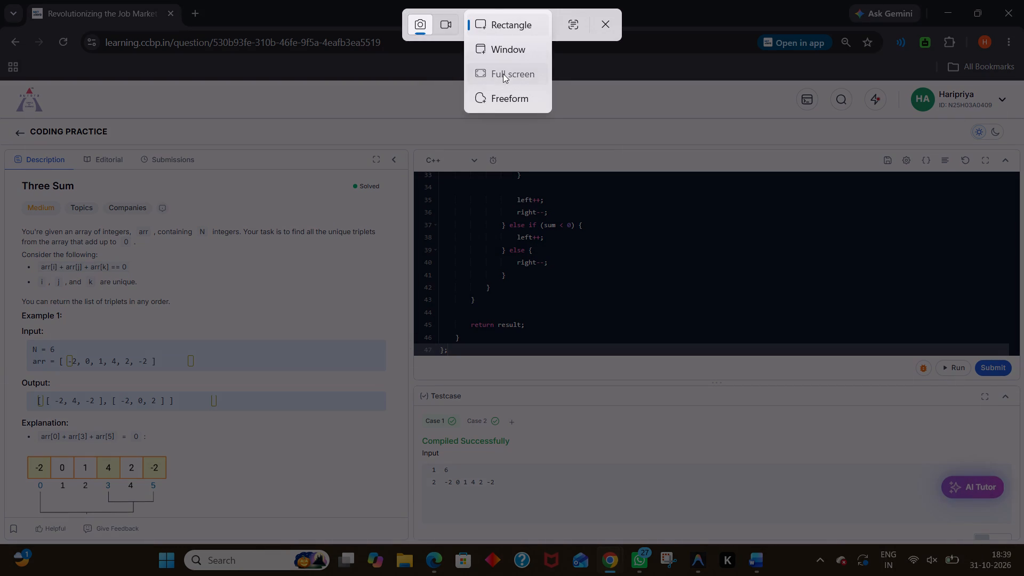
click(770, 518)
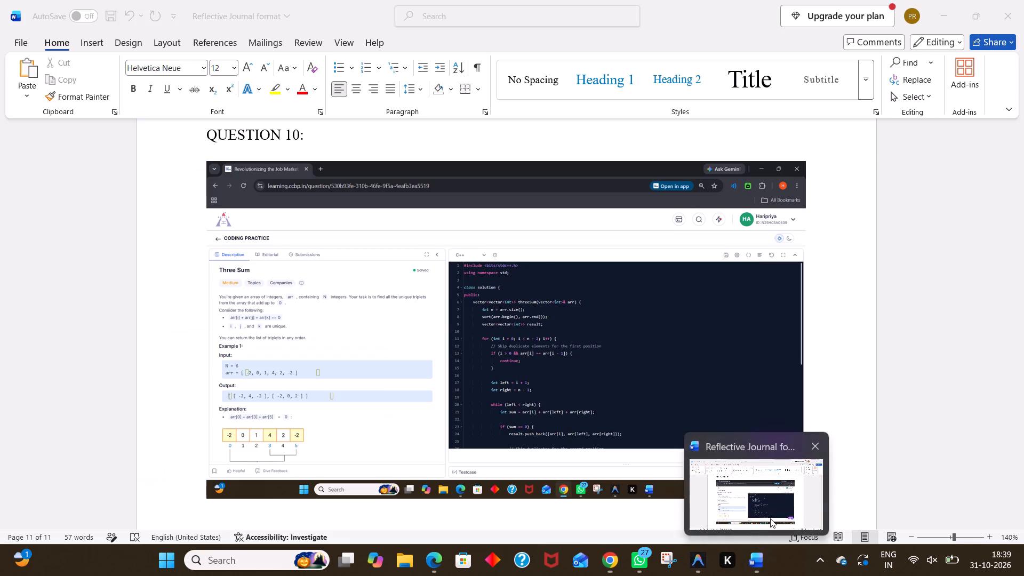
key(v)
key(BackSpace)
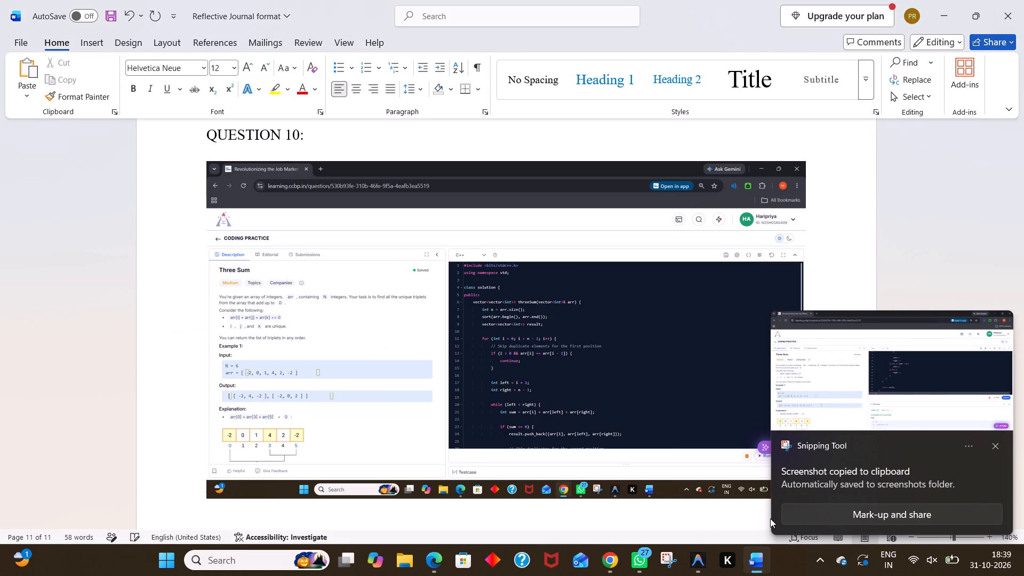
key(ctrl+v)
scroll(627, 372, down, 9)
scroll(627, 372, up, 5)
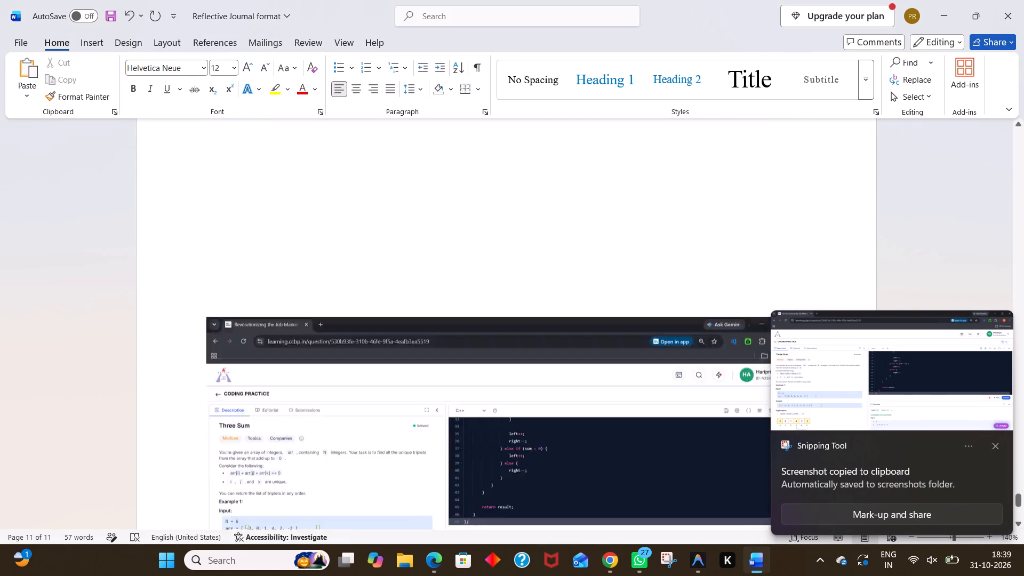
scroll(627, 372, up, 20)
scroll(627, 372, up, 7)
scroll(627, 372, up, 14)
scroll(627, 372, up, 20)
scroll(627, 372, up, 20)
scroll(627, 372, up, 20)
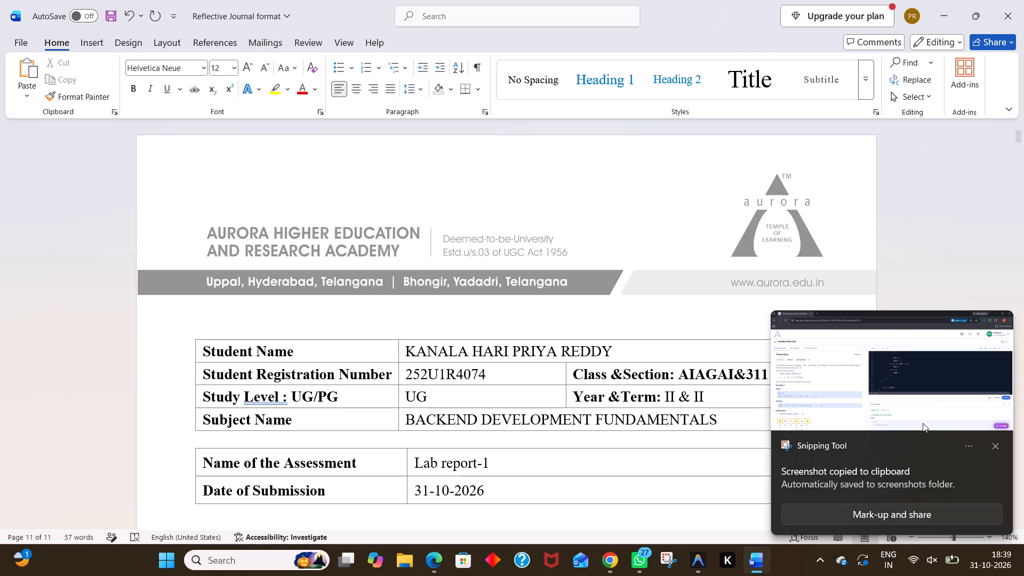
click(992, 442)
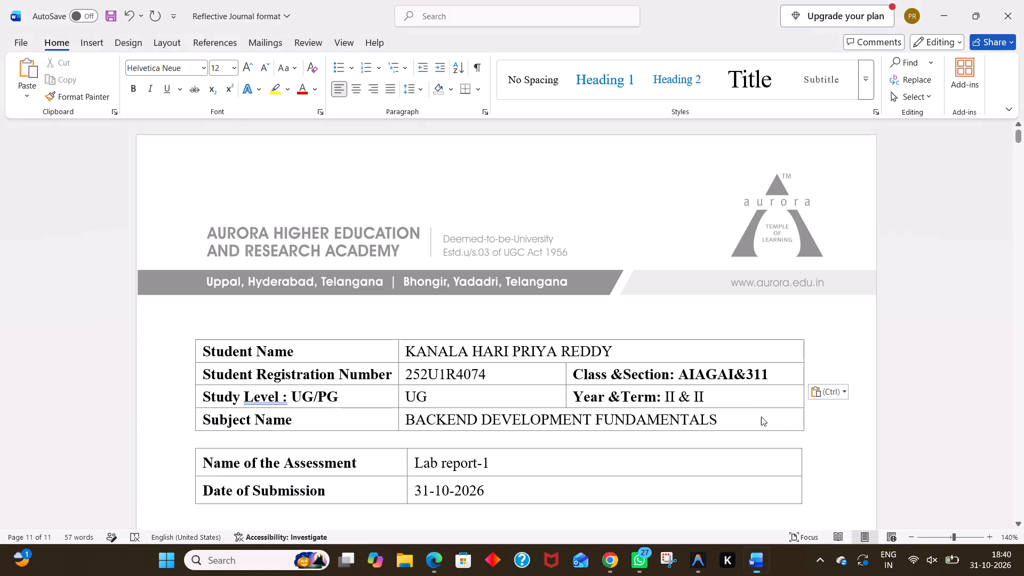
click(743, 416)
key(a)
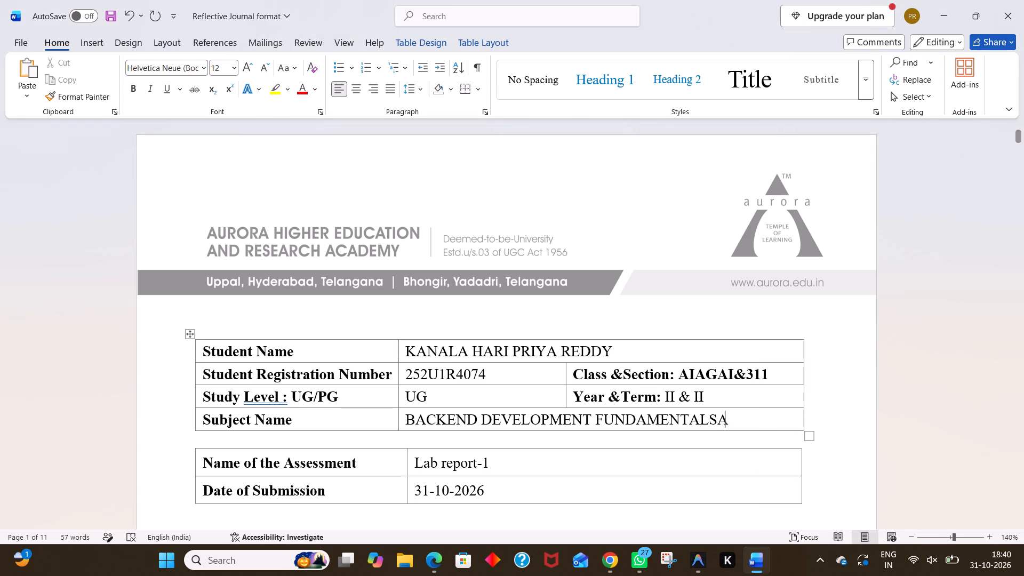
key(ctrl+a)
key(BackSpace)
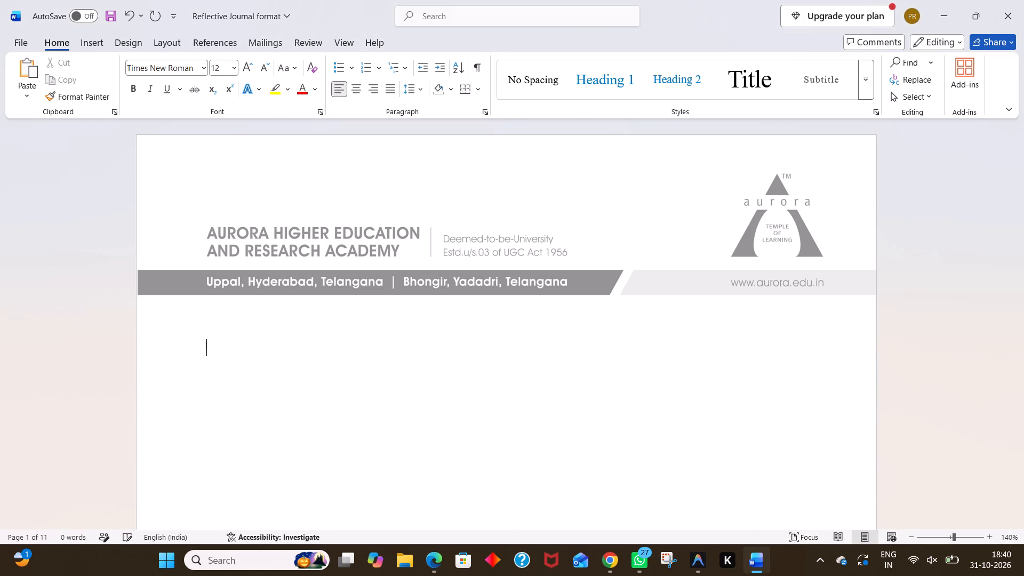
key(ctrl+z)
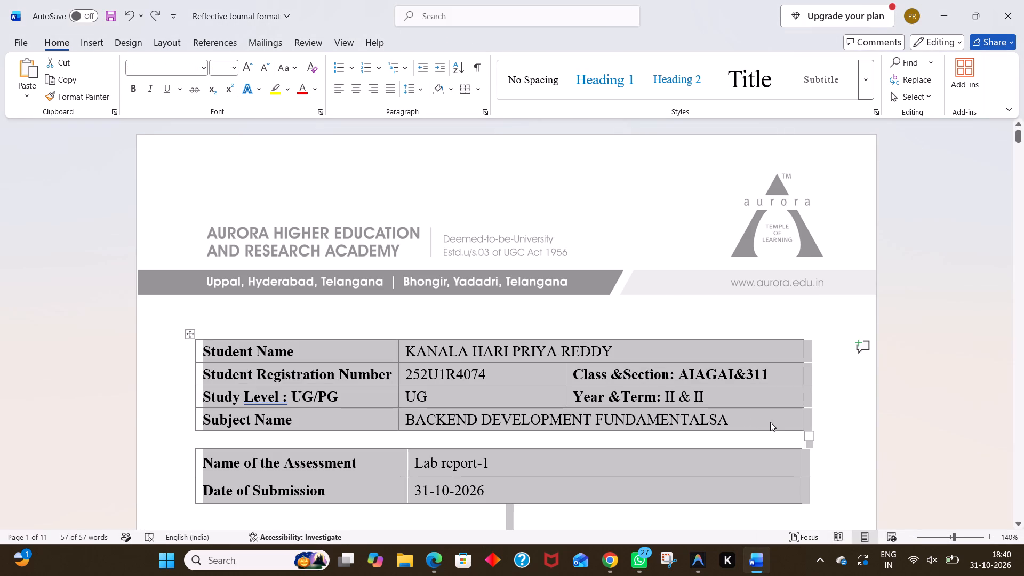
Delete the whole subject text from the Subject Name cell of the header table on the first page.
click(770, 422)
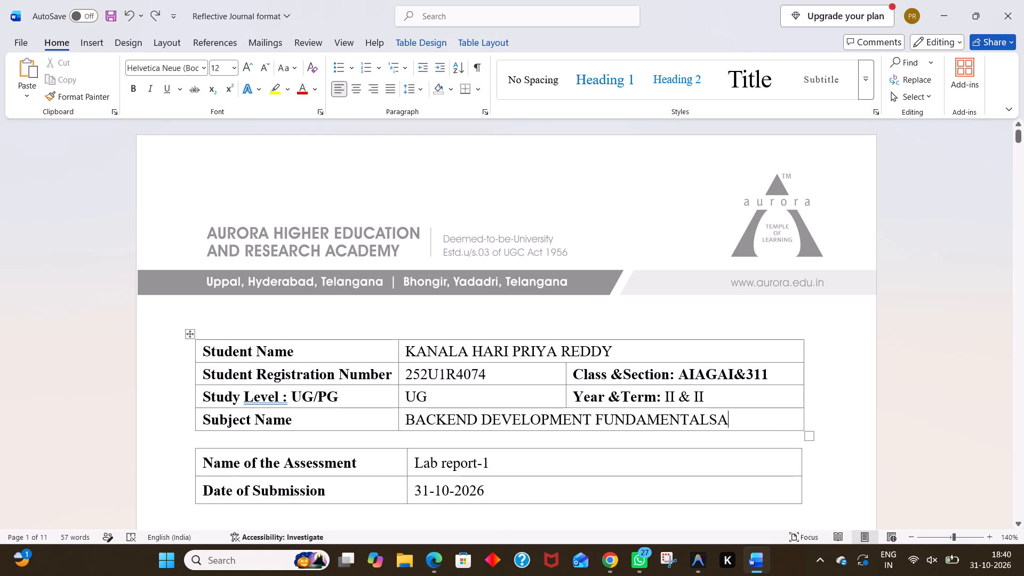
click(735, 420)
drag(735, 420, 501, 424)
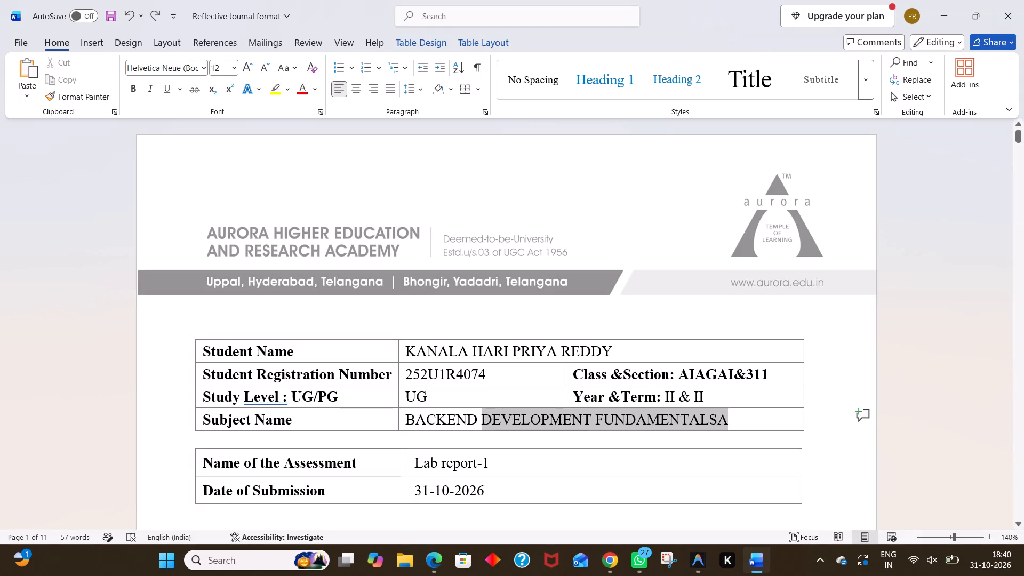
drag(501, 424, 390, 422)
click(390, 422)
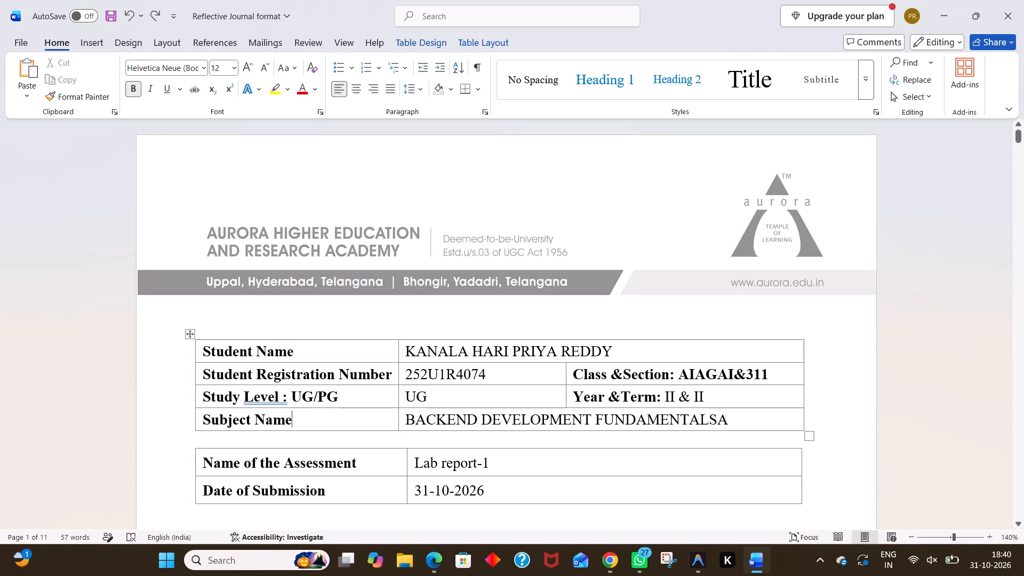
click(406, 418)
drag(406, 418, 599, 415)
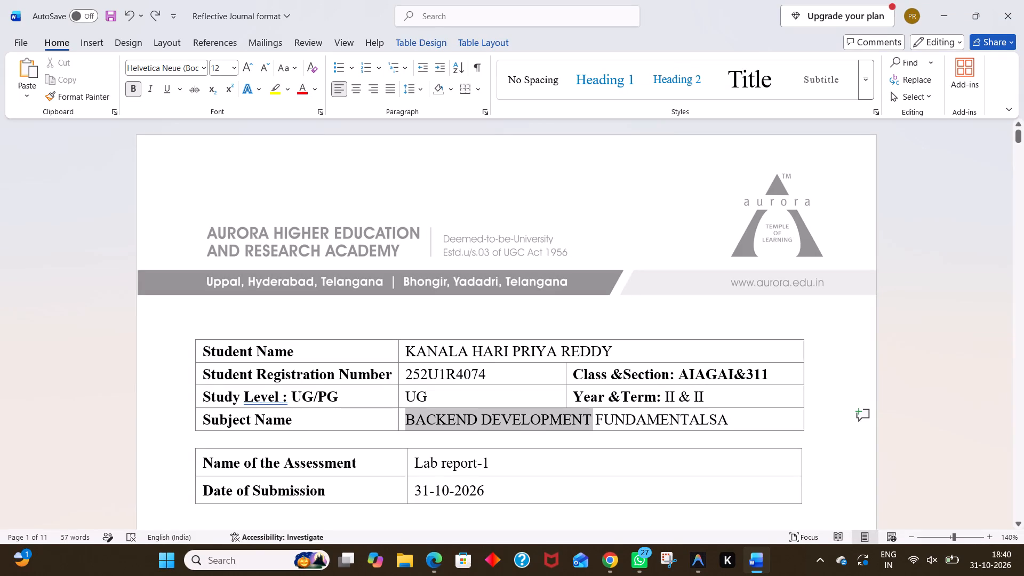
drag(599, 415, 652, 416)
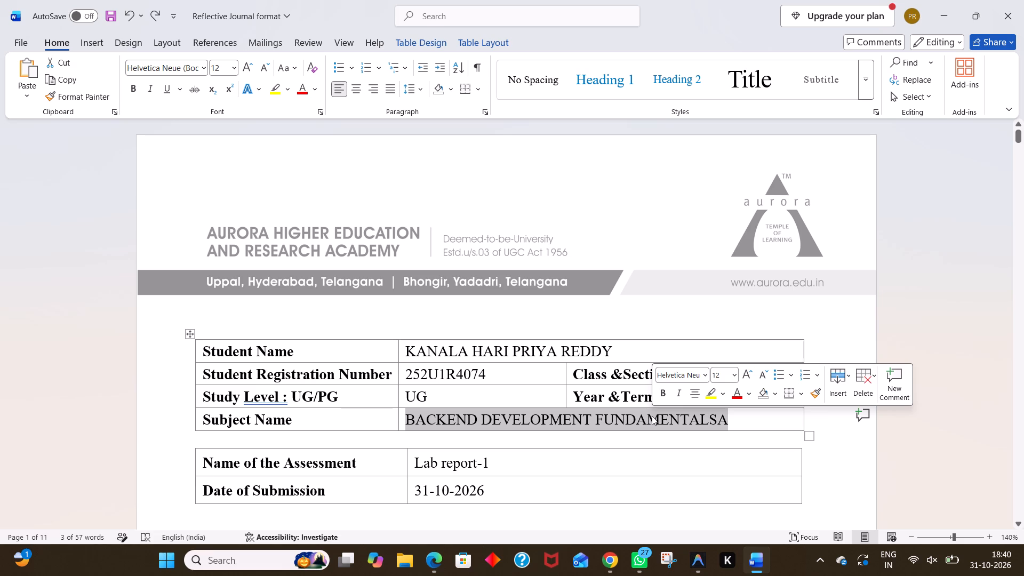
key(BackSpace)
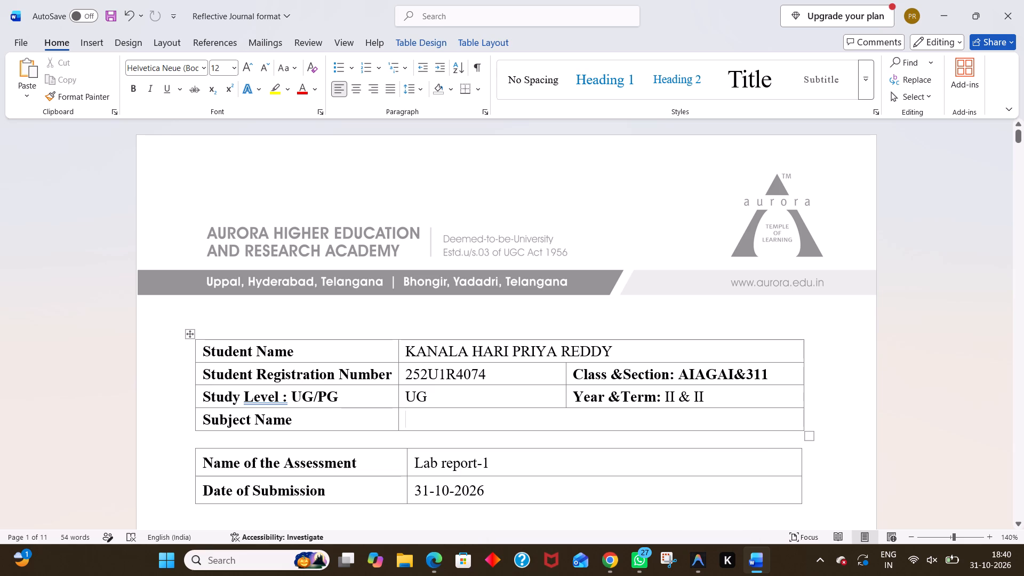
Check the subject folders under PDF Files in File Explorer, and enter ADVANCED DATA STRUCTURES as the Subject Name in Word.
double_click(410, 555)
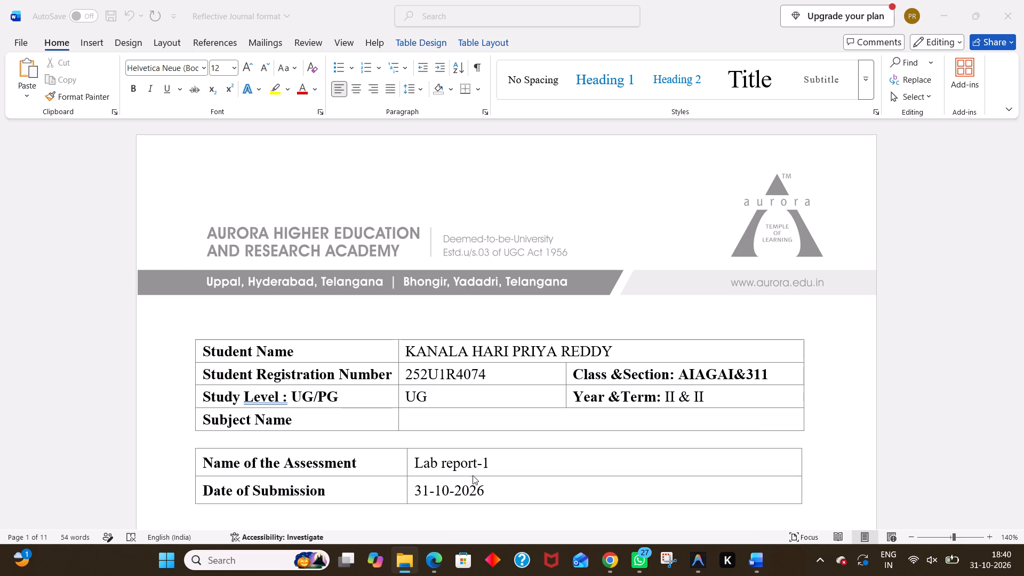
click(427, 499)
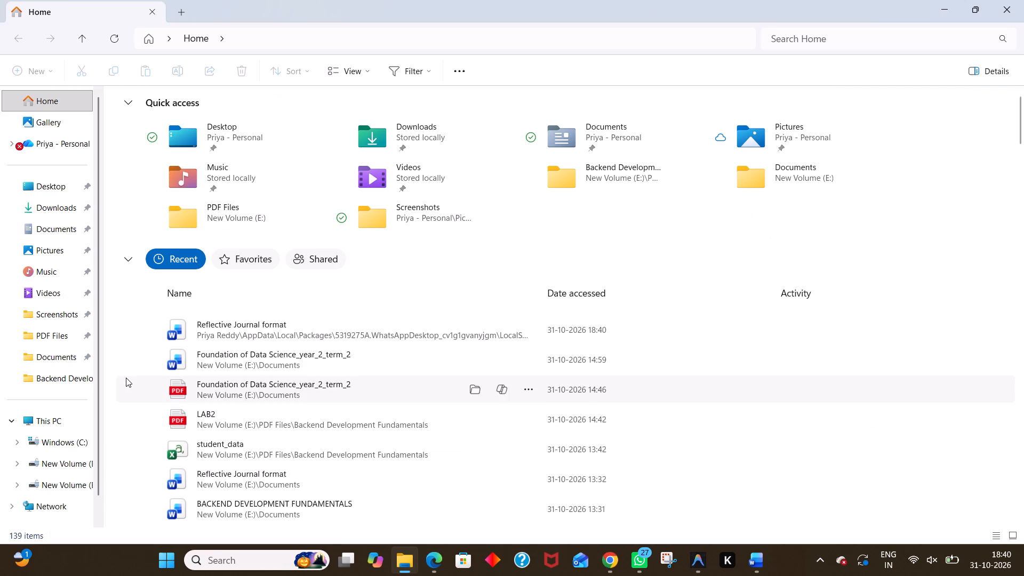
double_click(50, 333)
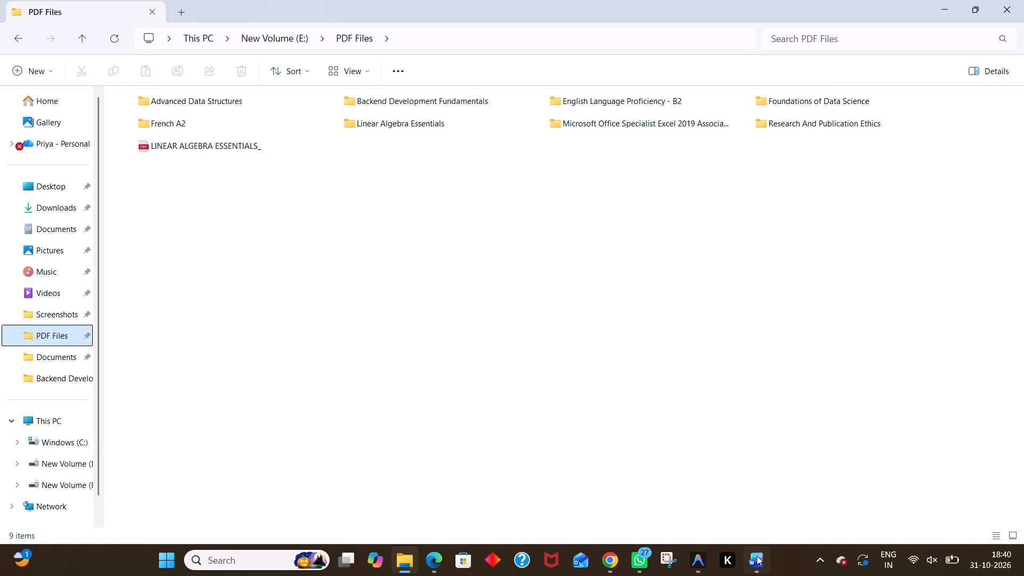
click(749, 503)
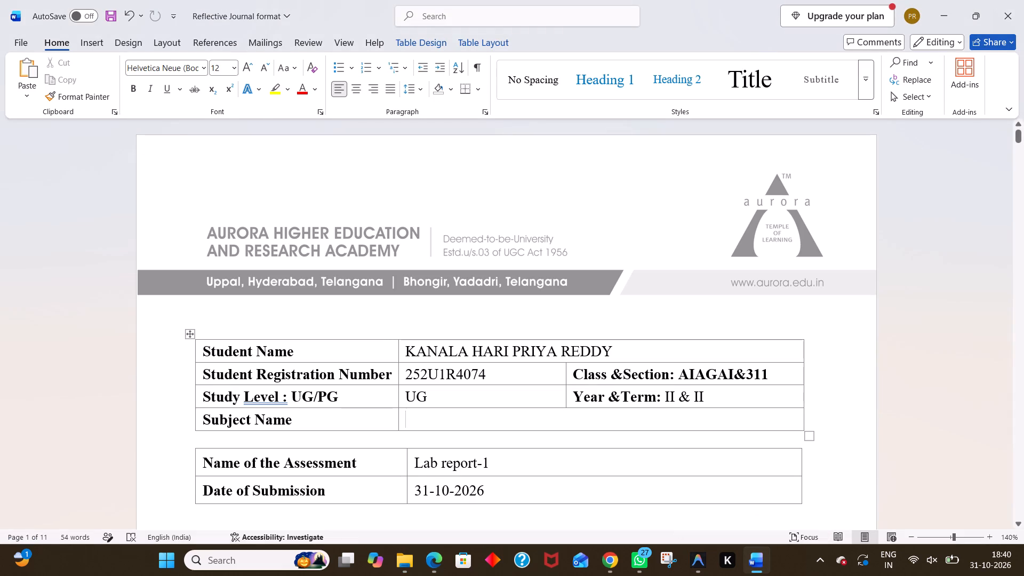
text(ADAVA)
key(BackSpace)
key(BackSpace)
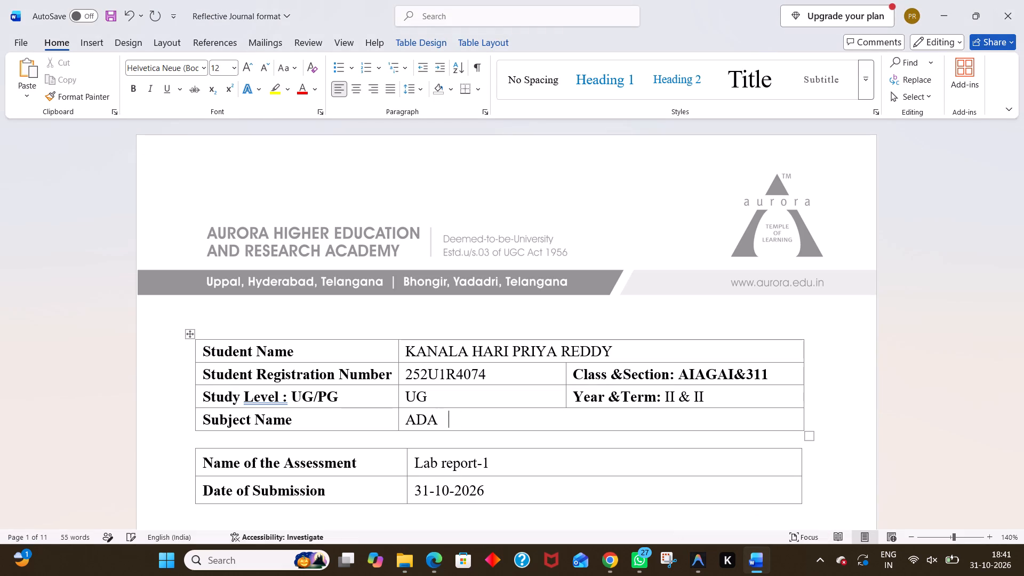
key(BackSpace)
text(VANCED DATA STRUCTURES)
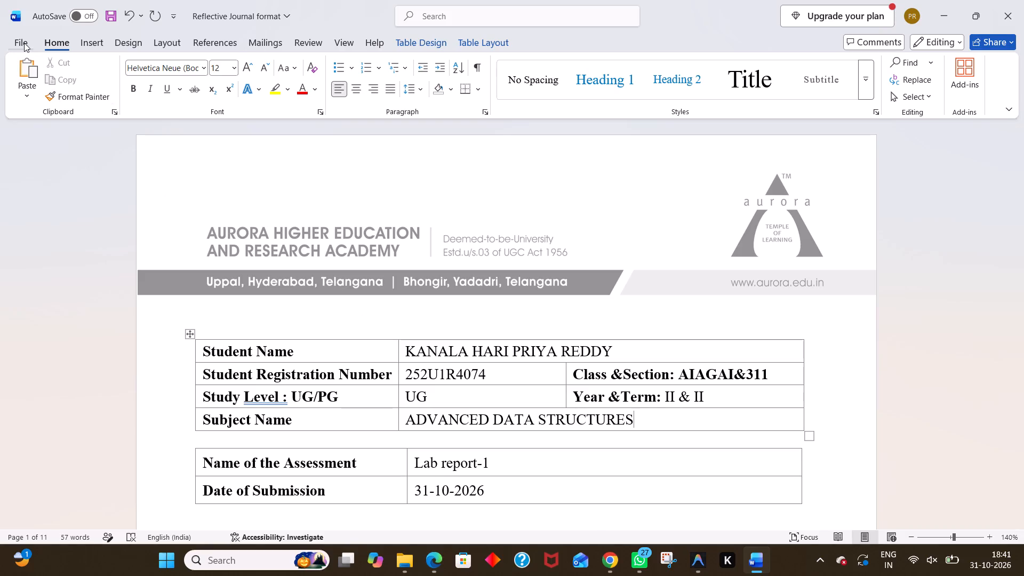
Save the report as a PDF named LAB1 in the E: drive's PDF Files > Advanced Data Structures folder, and minimize the opened PDF.
click(24, 43)
click(36, 245)
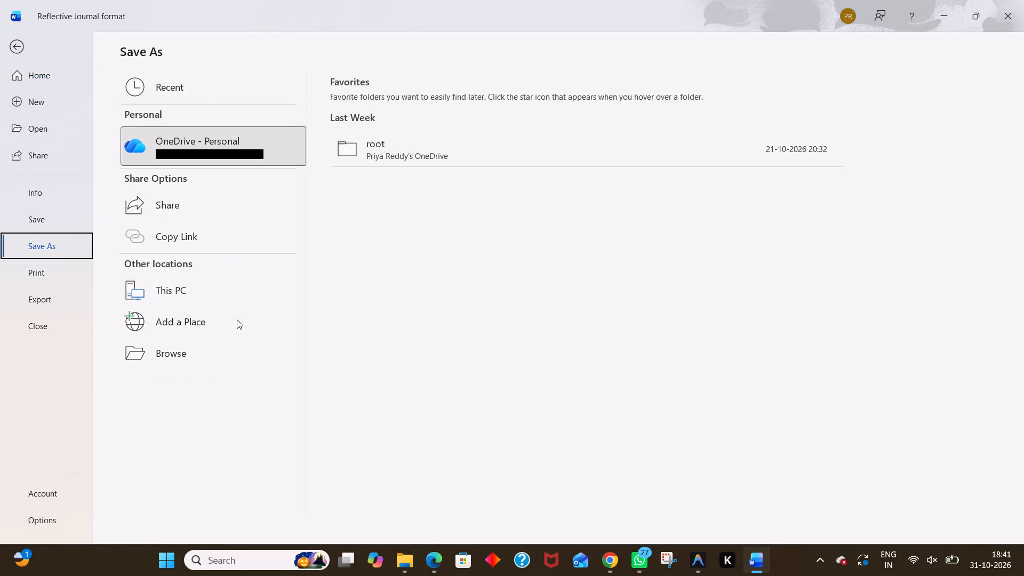
double_click(209, 292)
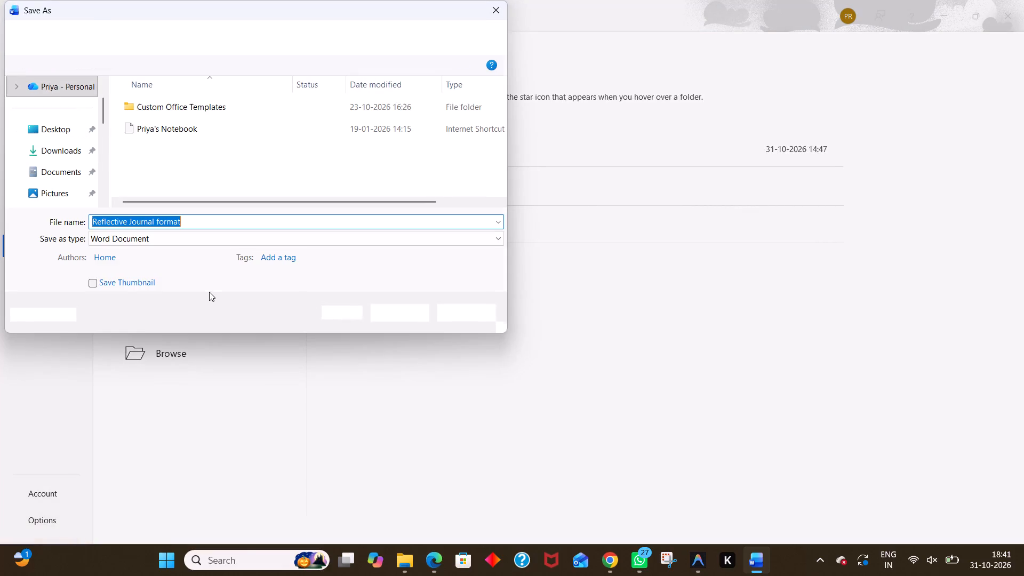
scroll(64, 170, down, 4)
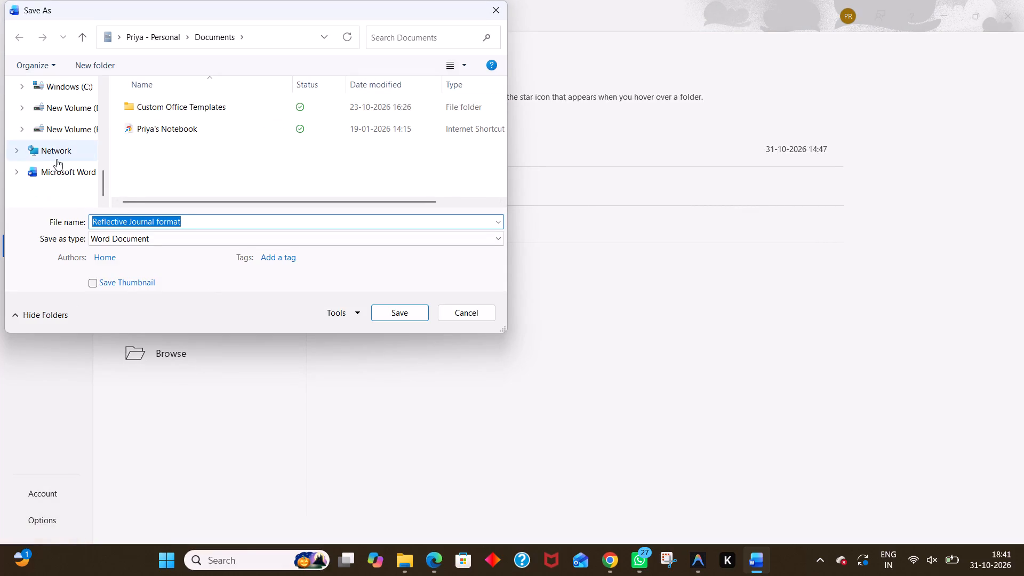
double_click(65, 123)
double_click(186, 141)
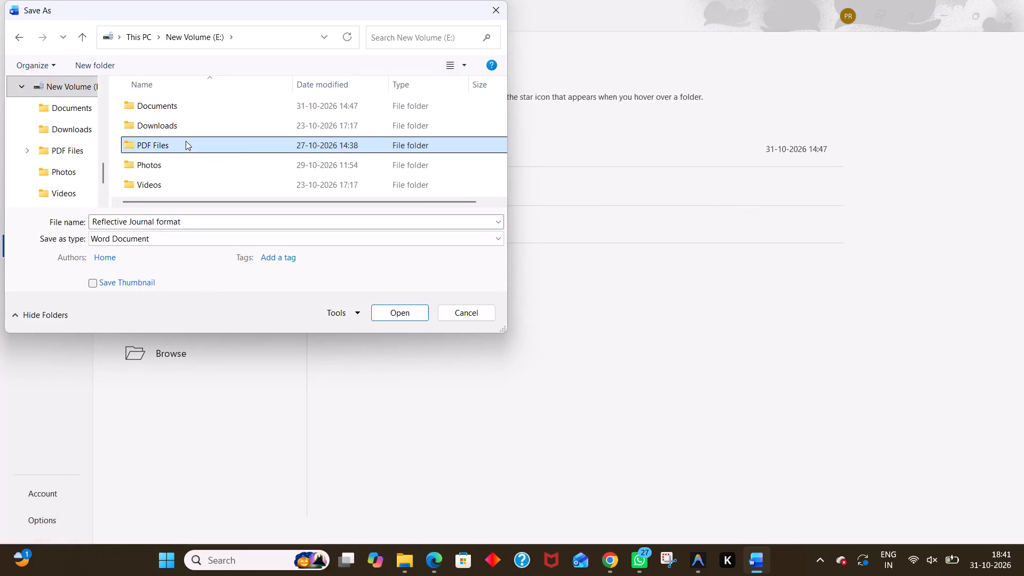
double_click(205, 99)
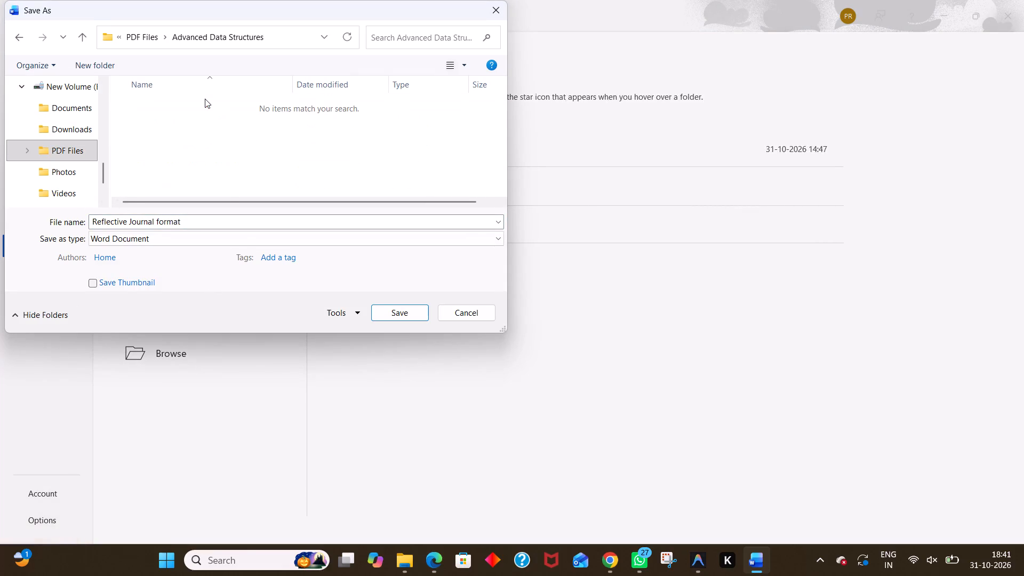
click(219, 223)
key(BackSpace)
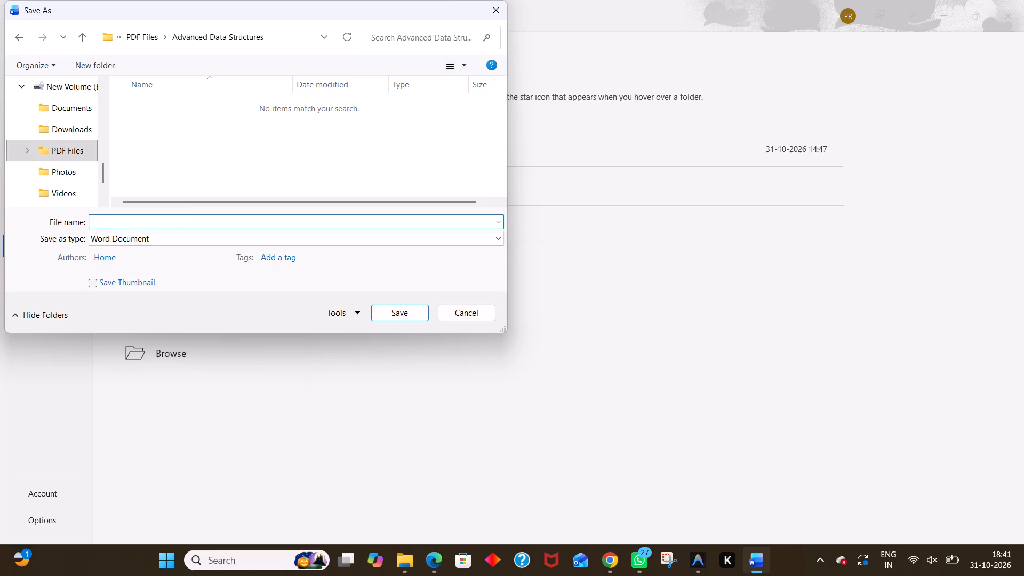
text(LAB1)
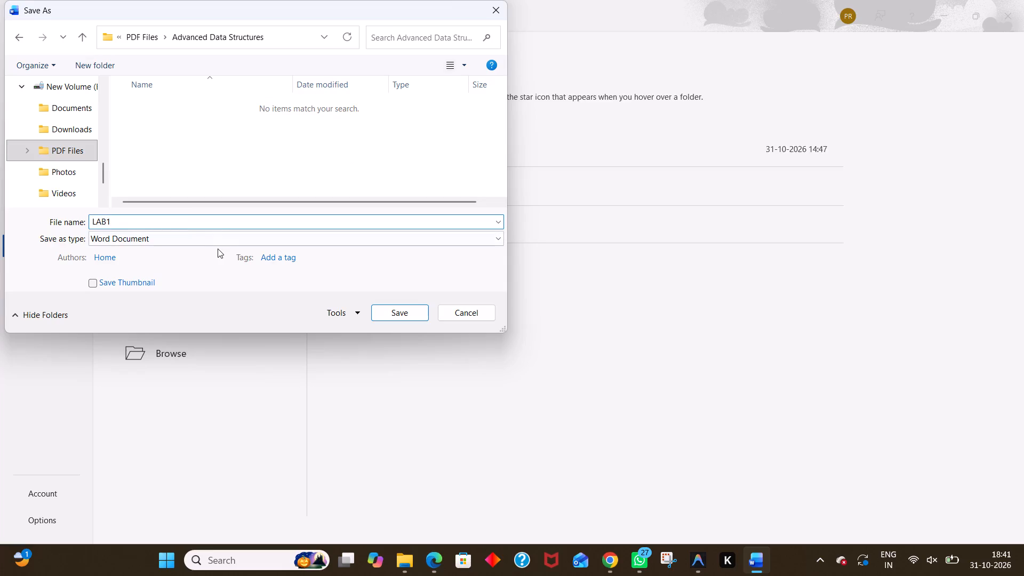
click(218, 237)
click(185, 319)
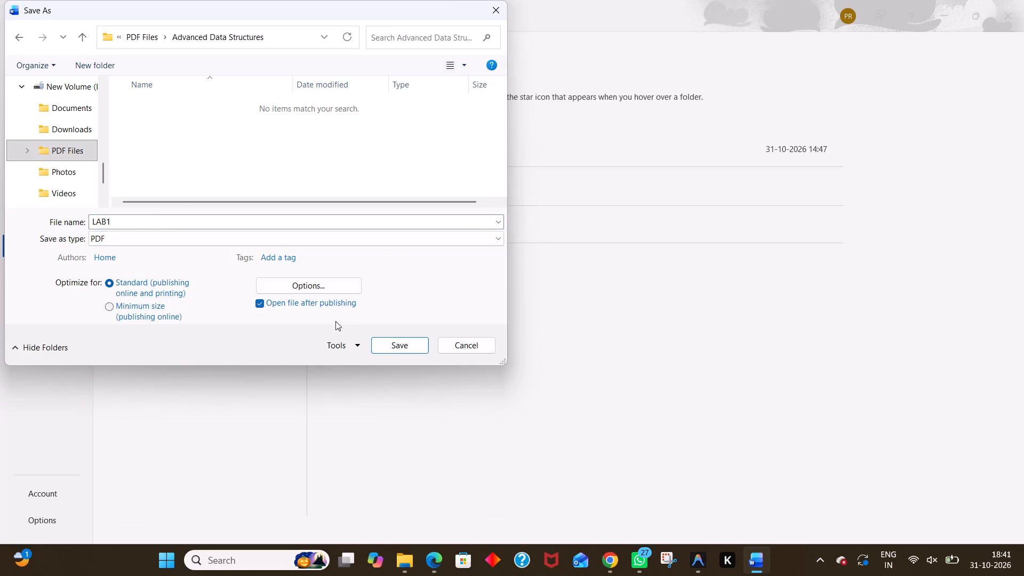
click(402, 342)
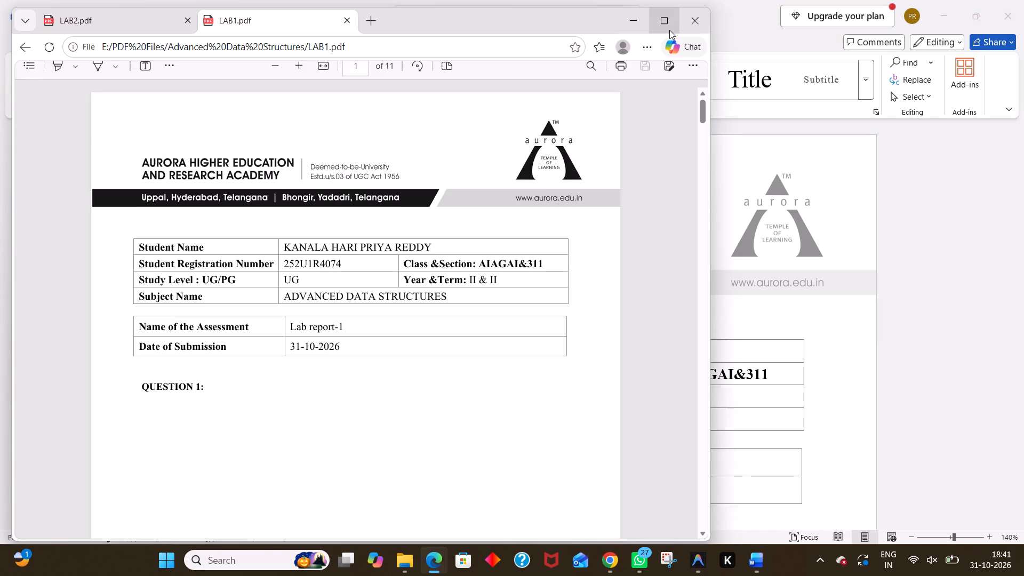
click(632, 20)
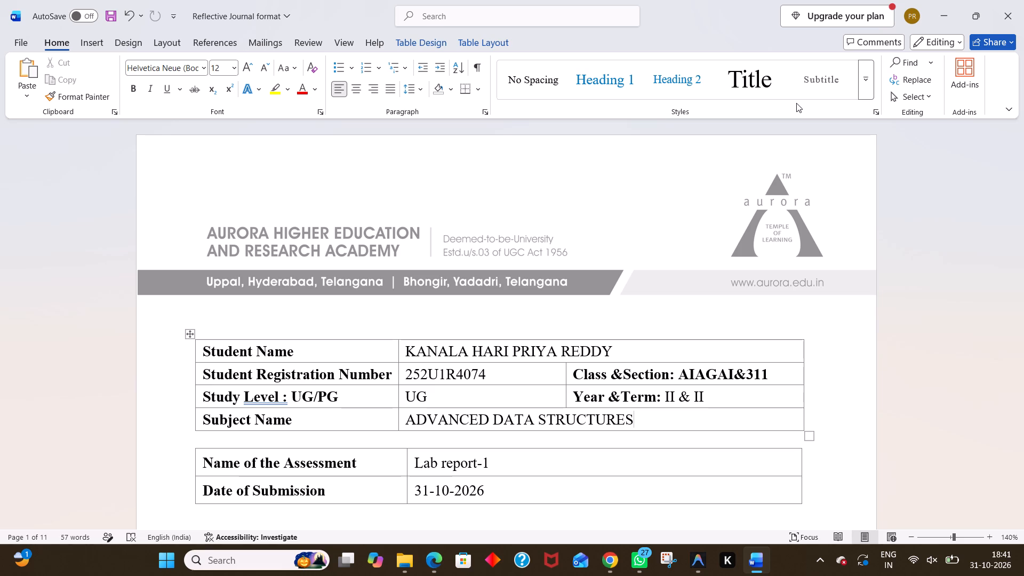
Close the Reflective Journal format document, saving its changes.
scroll(591, 421, down, 5)
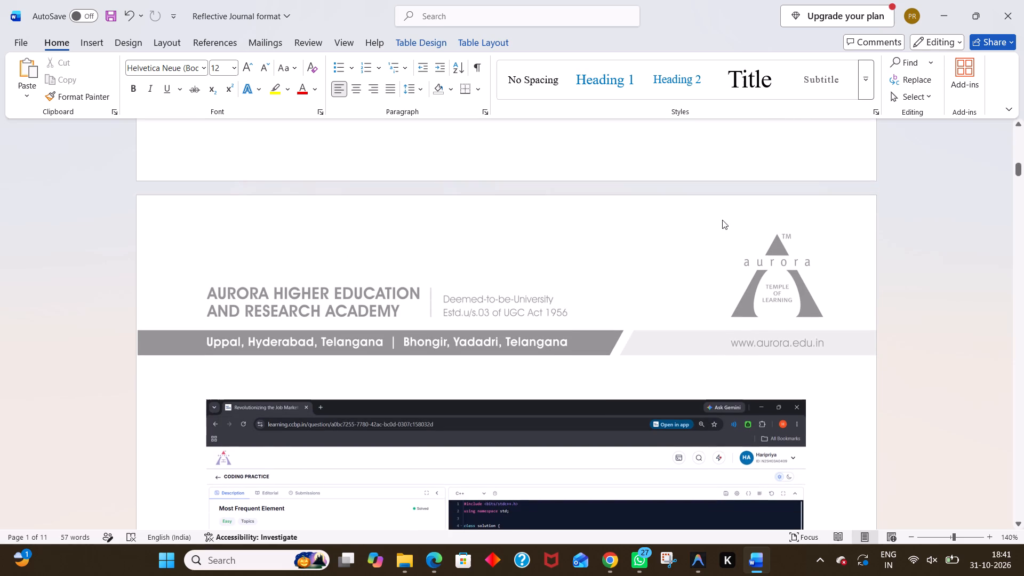
click(1016, 0)
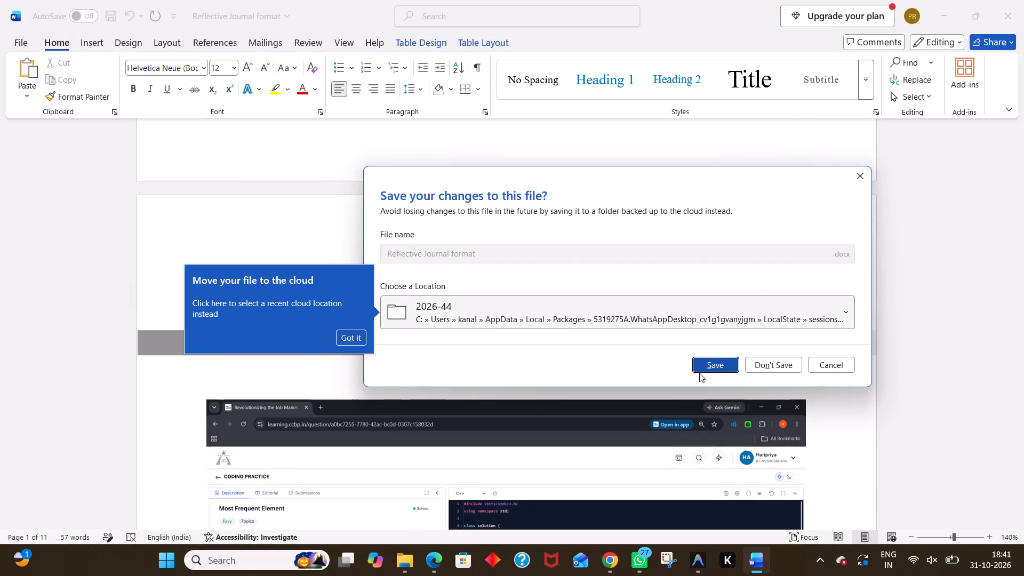
click(709, 361)
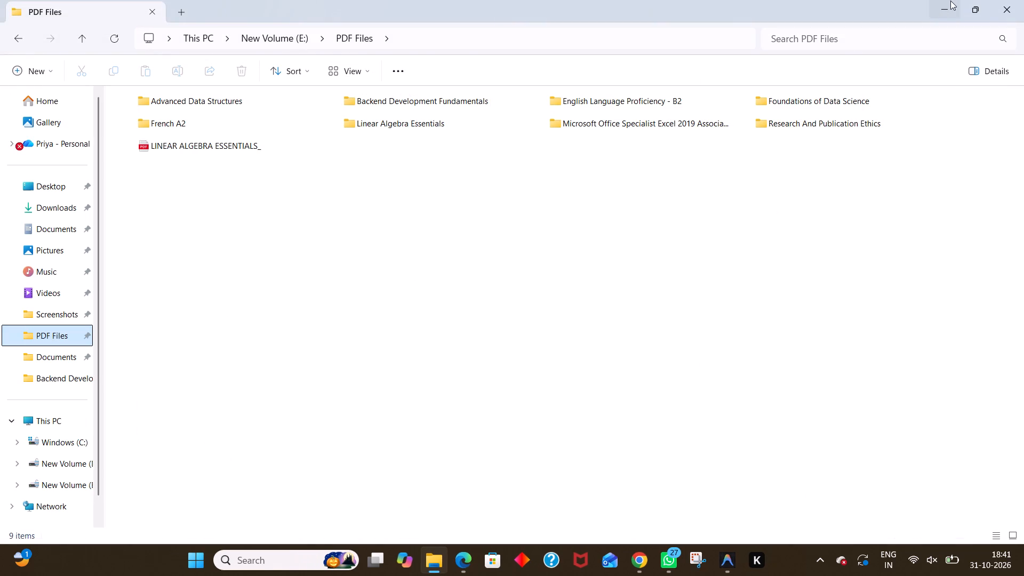
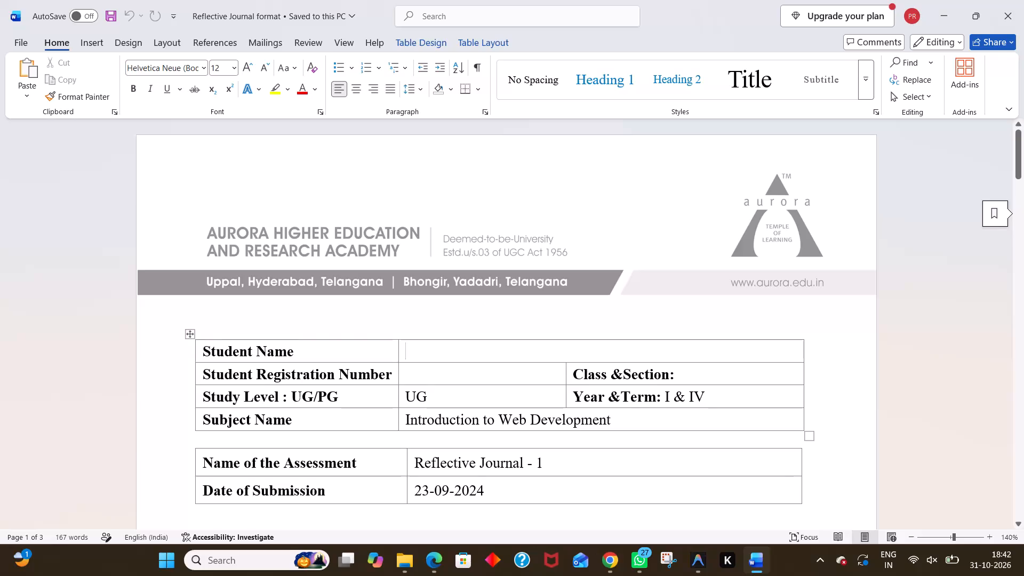
Enter the student's full name in the Student Name cell of the header table.
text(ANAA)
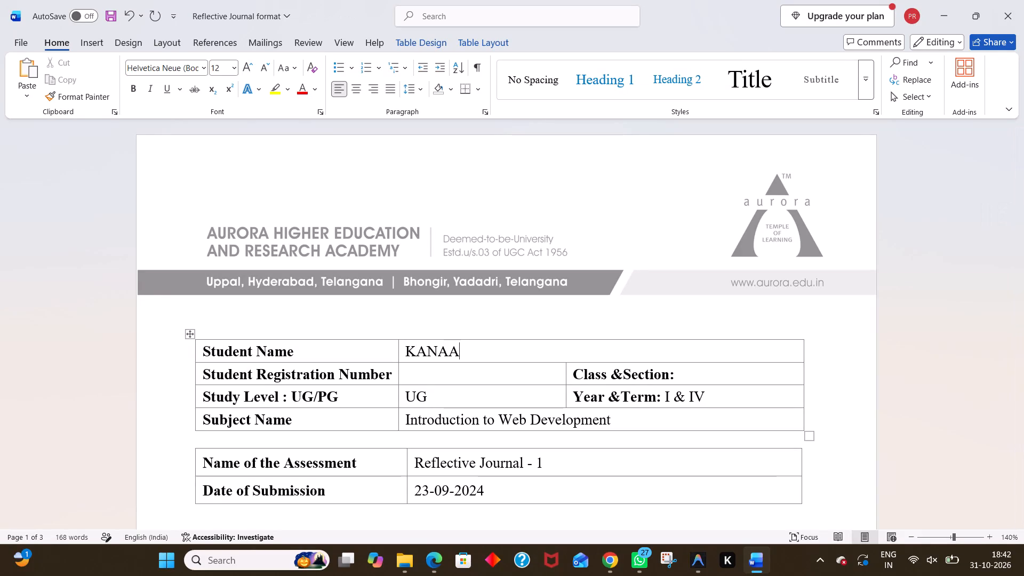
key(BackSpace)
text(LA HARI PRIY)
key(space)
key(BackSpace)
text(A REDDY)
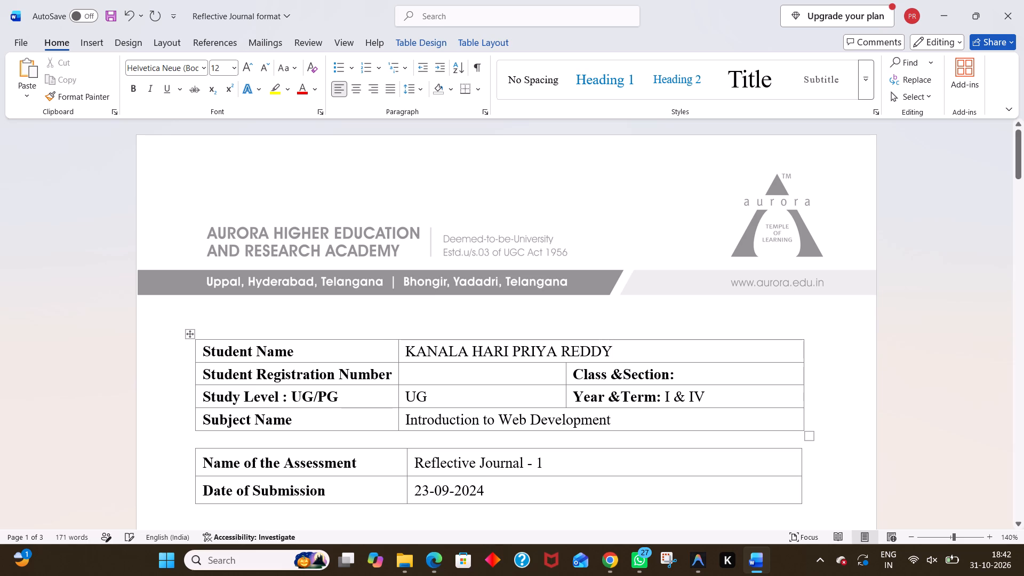
Fill in the student registration number and enter AIAGAI&311 as the Class & Section in the header table.
click(448, 371)
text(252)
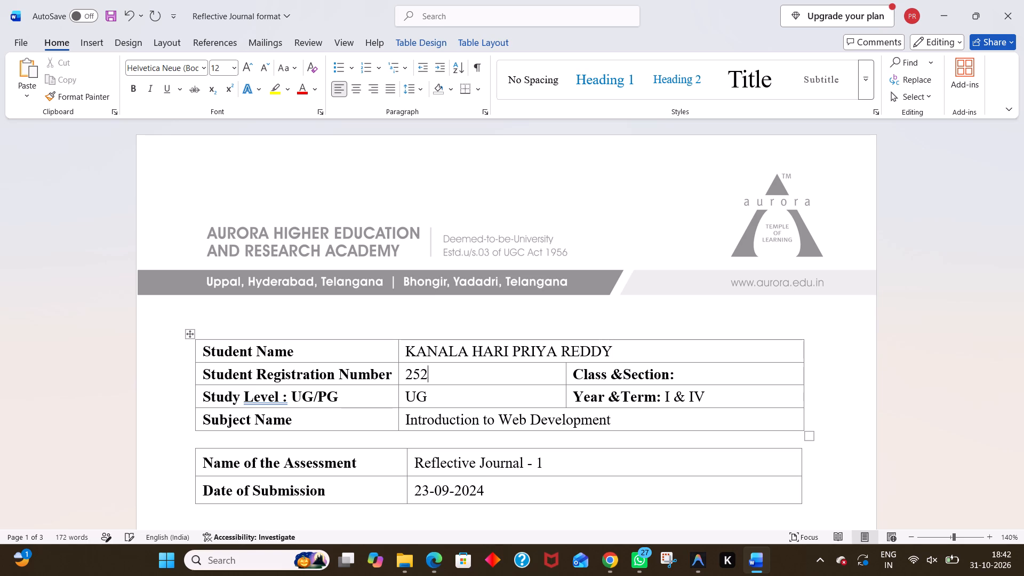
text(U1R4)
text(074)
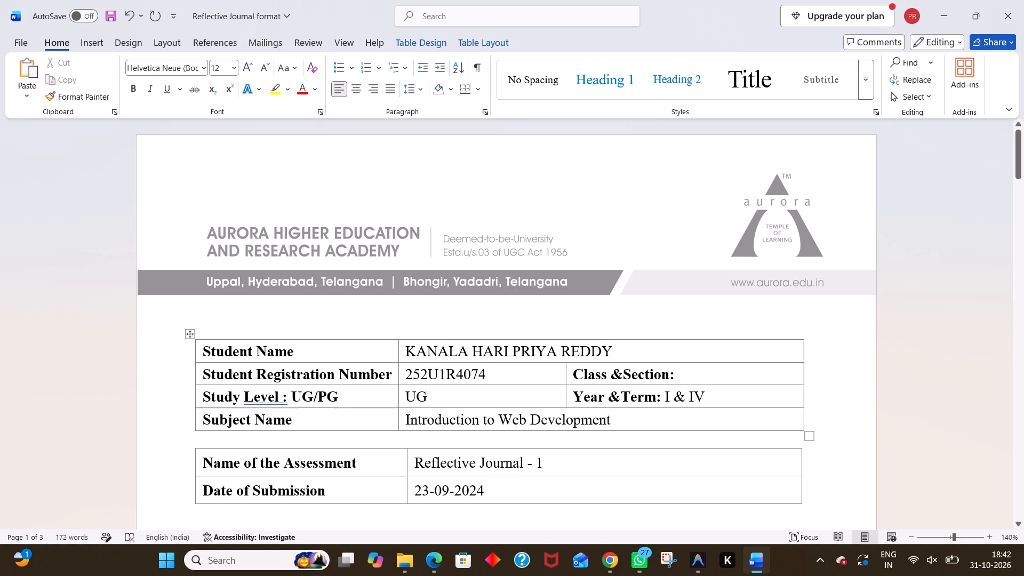
click(723, 371)
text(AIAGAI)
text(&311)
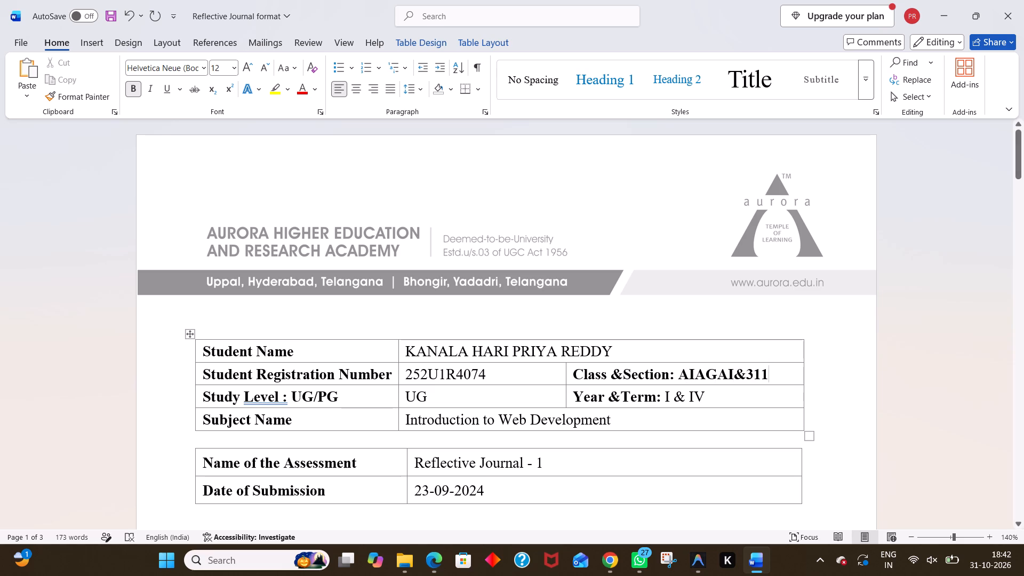
Replace the Subject Name in the header table with ADVANCED DATA STRUCTURES.
click(613, 415)
drag(613, 415, 431, 411)
key(BackSpace)
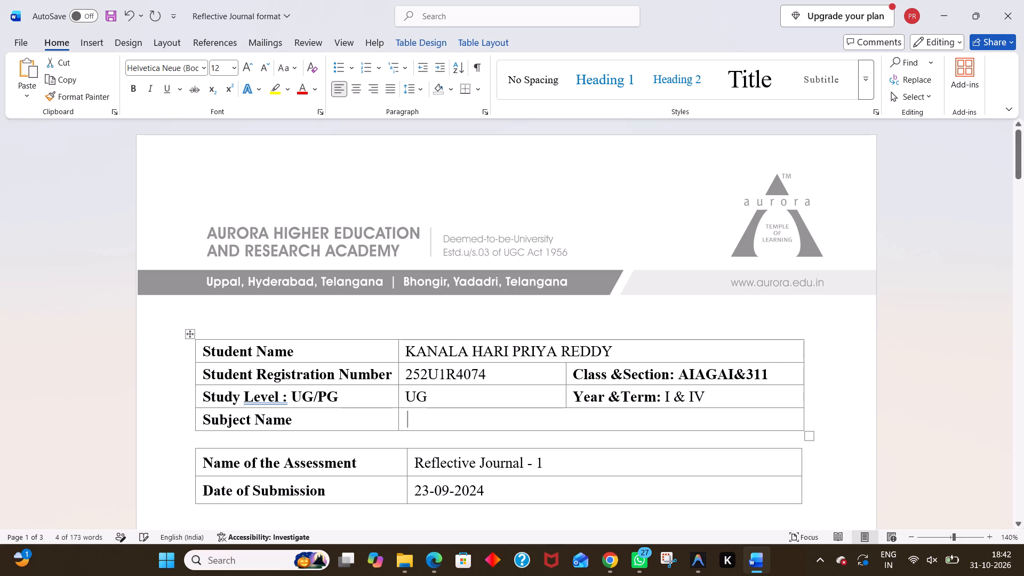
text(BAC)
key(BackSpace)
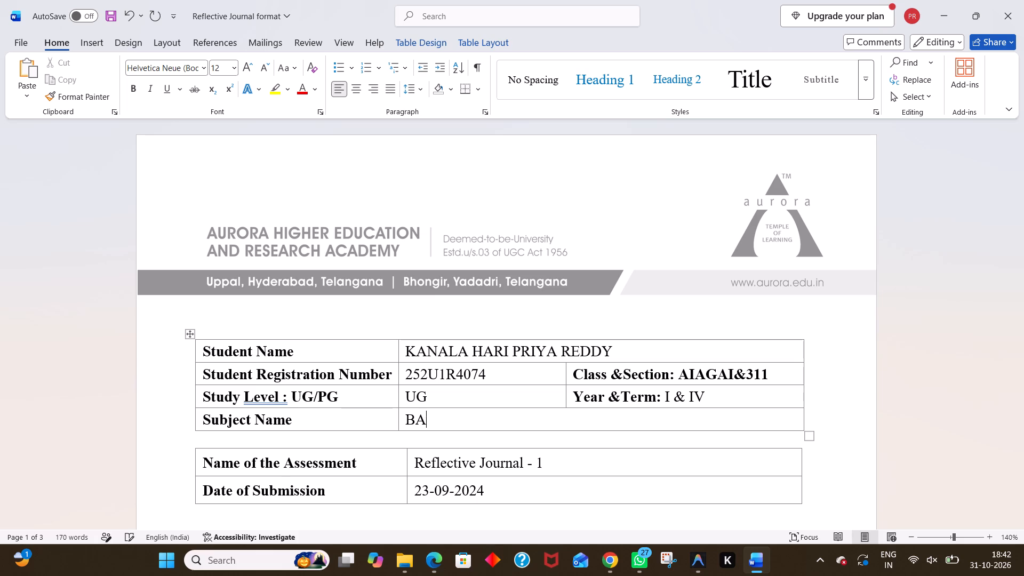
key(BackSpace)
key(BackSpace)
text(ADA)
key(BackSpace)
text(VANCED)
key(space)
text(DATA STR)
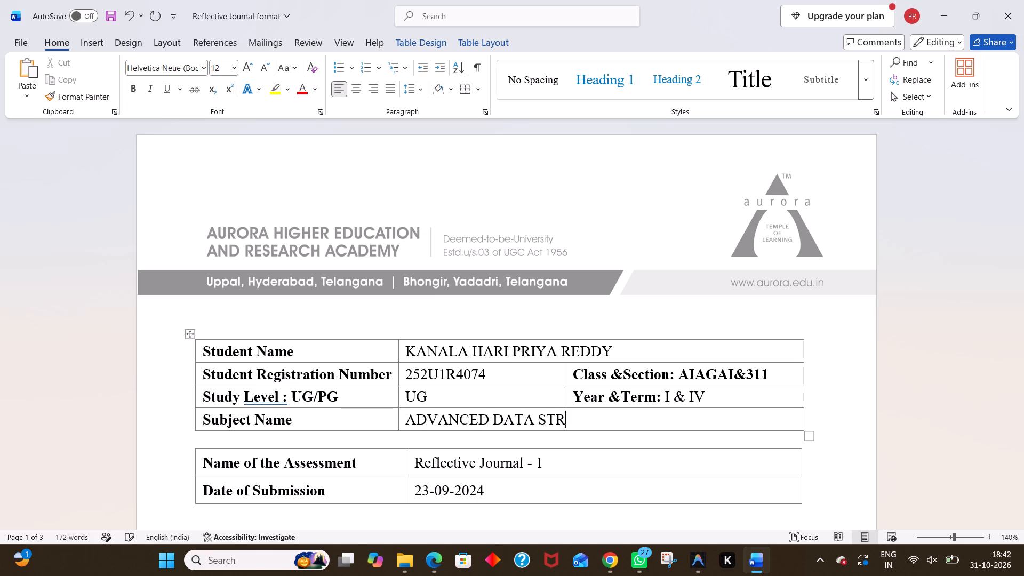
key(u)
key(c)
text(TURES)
Replace the Name of the Assessment with LAB REPORT - 2.
scroll(365, 455, down, 1)
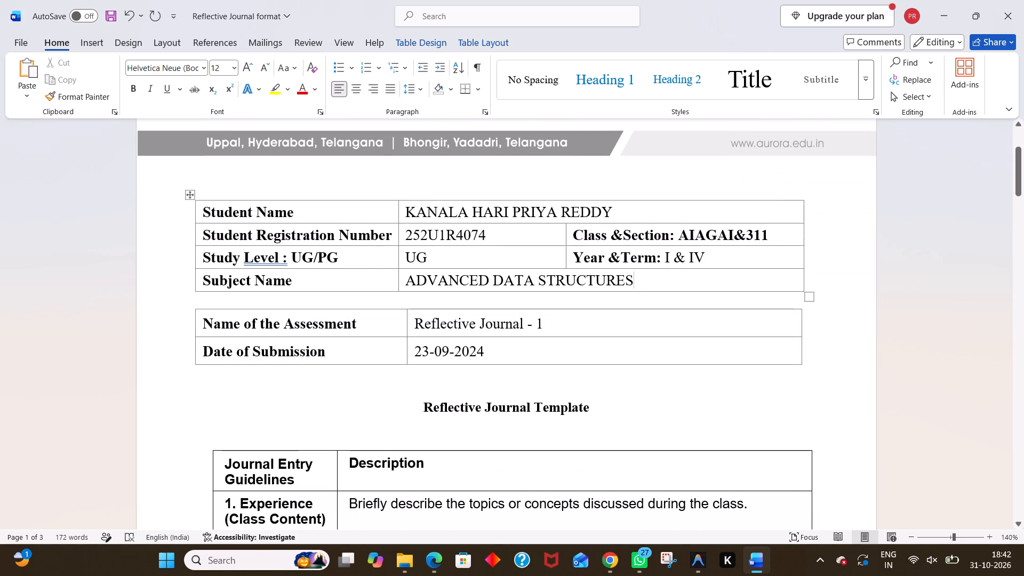
double_click(578, 326)
click(549, 319)
drag(549, 319, 532, 319)
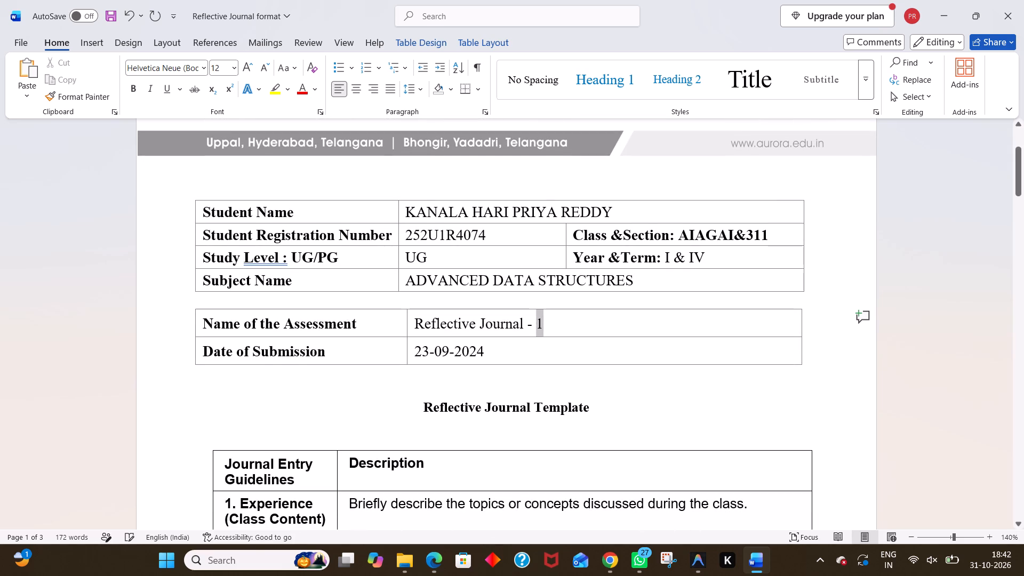
drag(532, 319, 444, 315)
key(BackSpace)
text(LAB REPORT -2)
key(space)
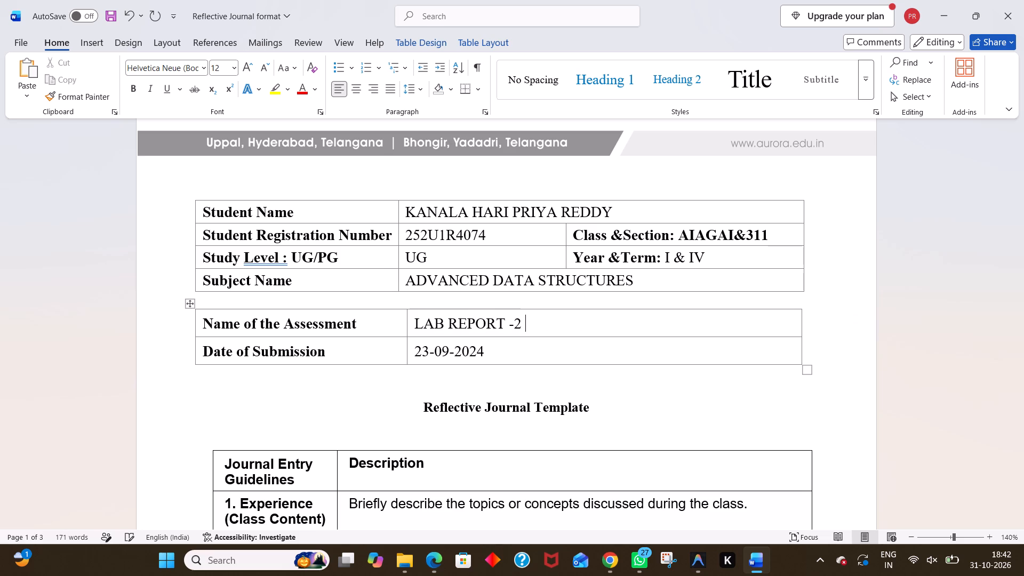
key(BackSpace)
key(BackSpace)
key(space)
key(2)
Change the Date of Submission to 31-10-2026.
click(485, 345)
drag(485, 345, 420, 344)
key(BackSpace)
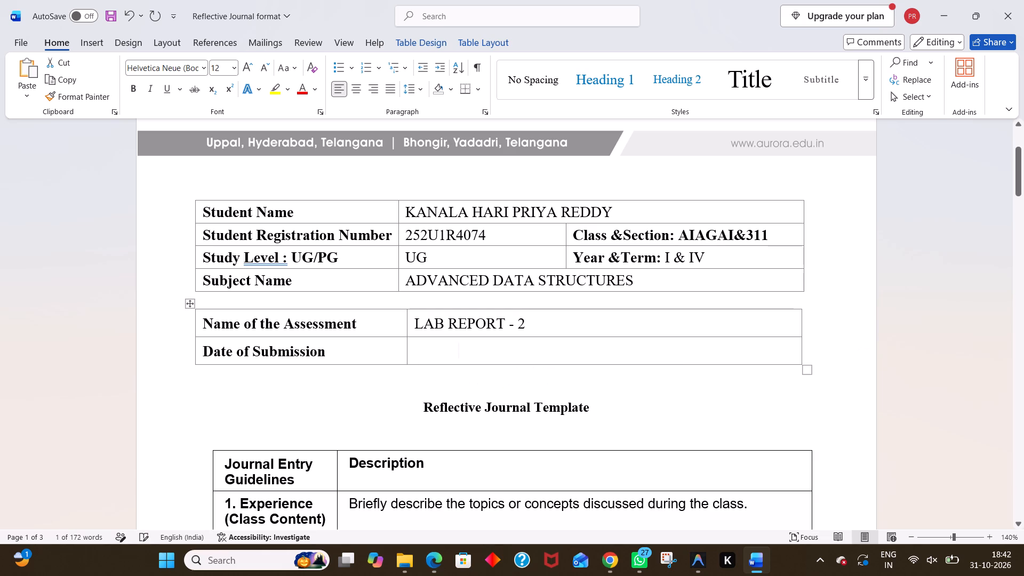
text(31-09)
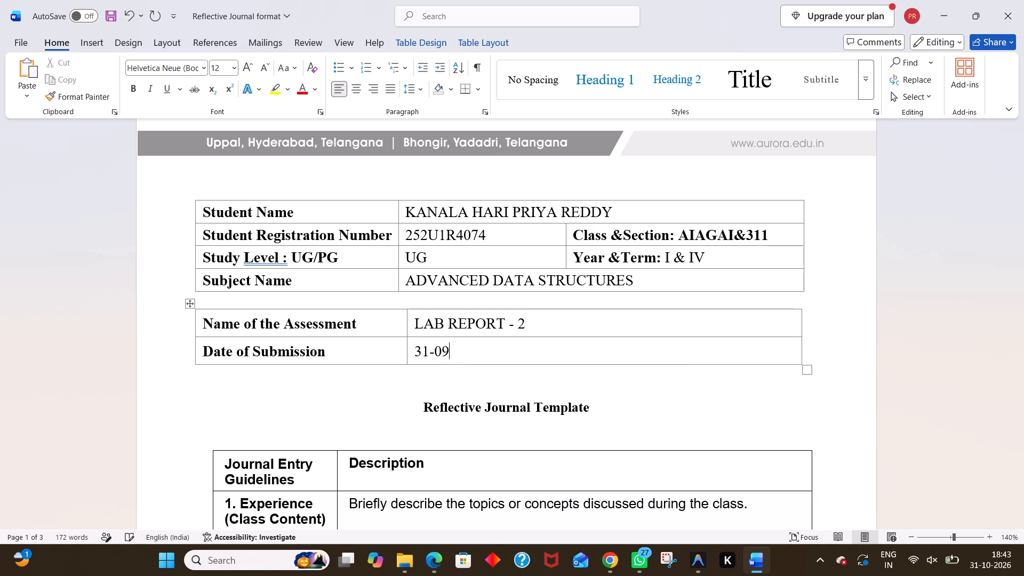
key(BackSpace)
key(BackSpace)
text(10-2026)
Delete the Reflective Journal Template heading and all template content below it through the end of the document.
scroll(420, 344, down, 1)
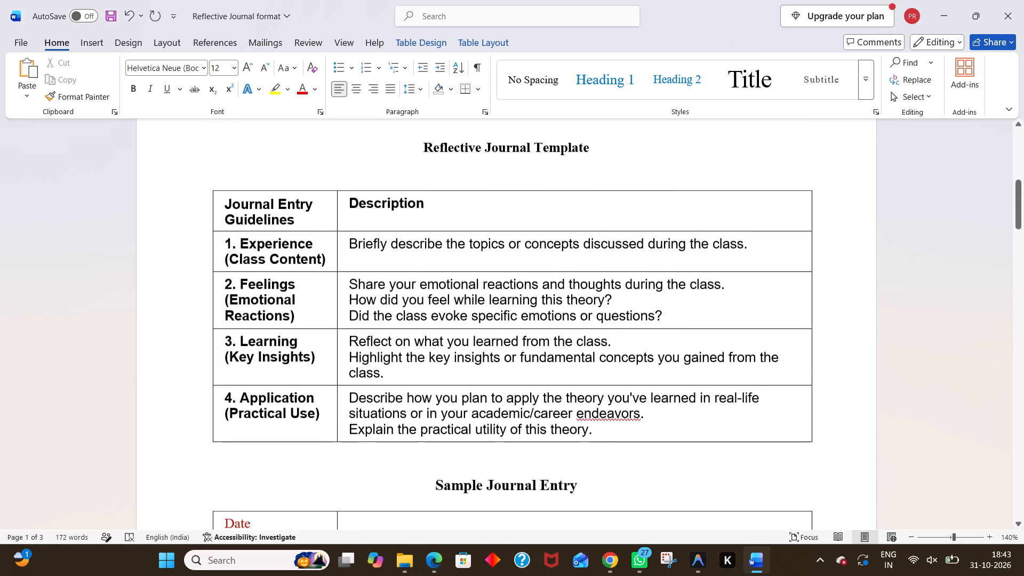
scroll(409, 281, up, 1)
double_click(420, 276)
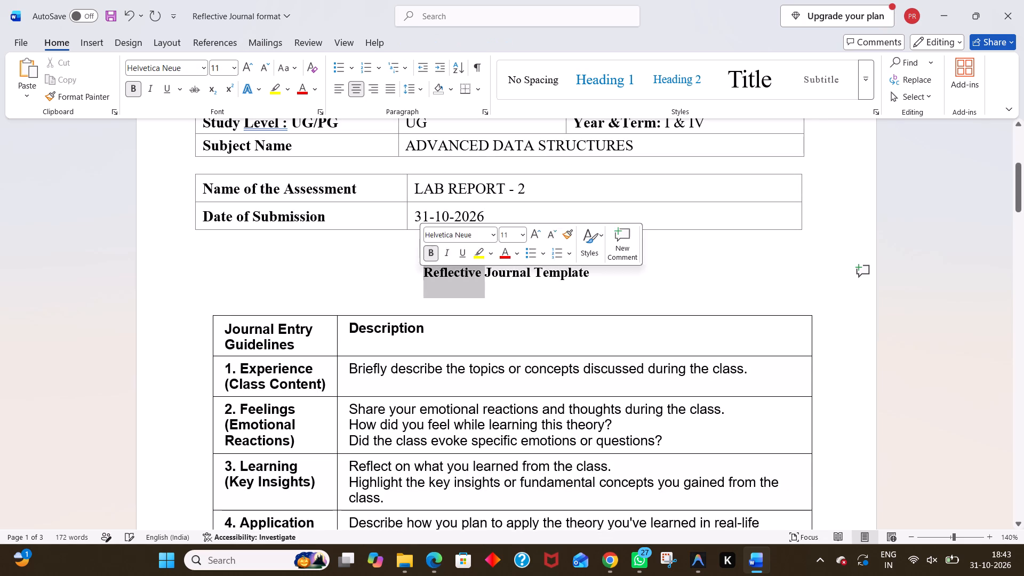
key(BackSpace)
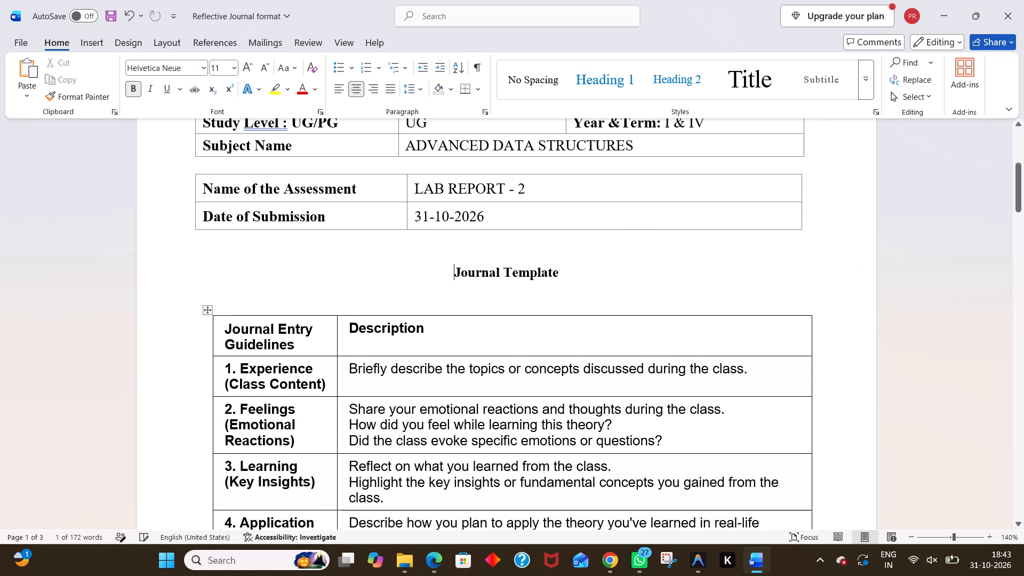
double_click(457, 273)
drag(457, 273, 643, 575)
key(BackSpace)
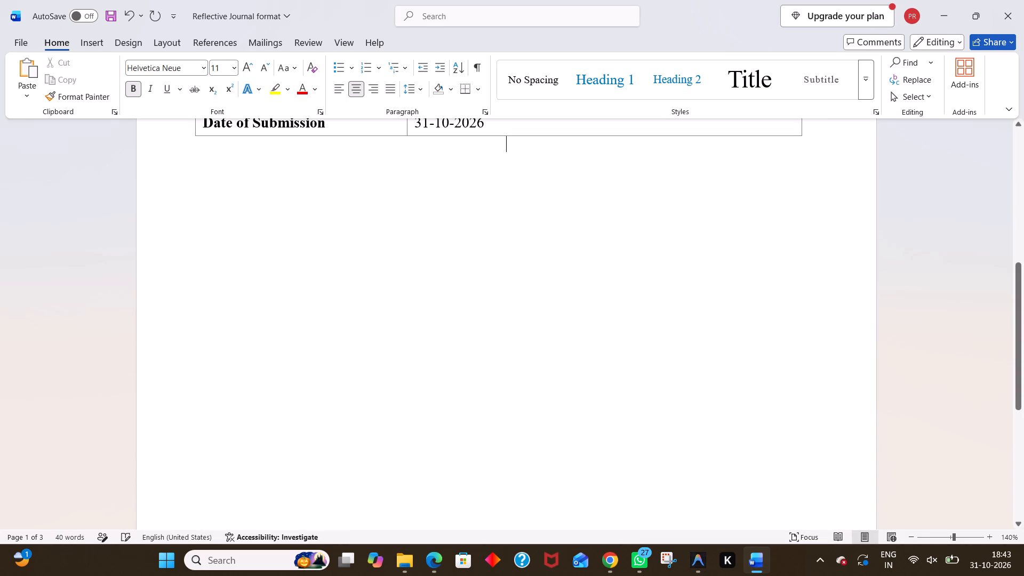
Add a left-aligned bold heading QUESTION 1: below the assessment table, followed by a new line.
scroll(643, 575, up, 1)
key(Return)
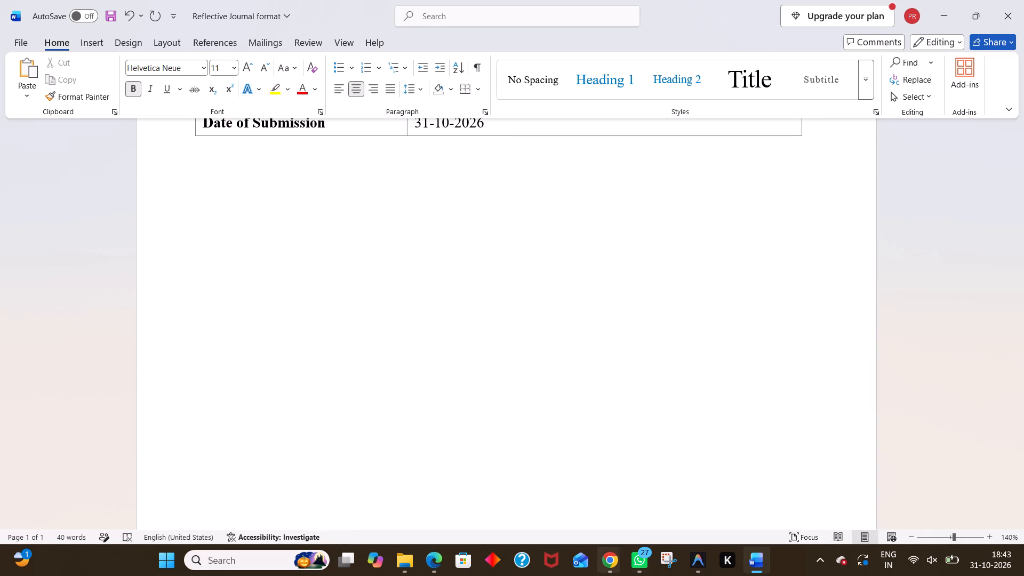
click(335, 91)
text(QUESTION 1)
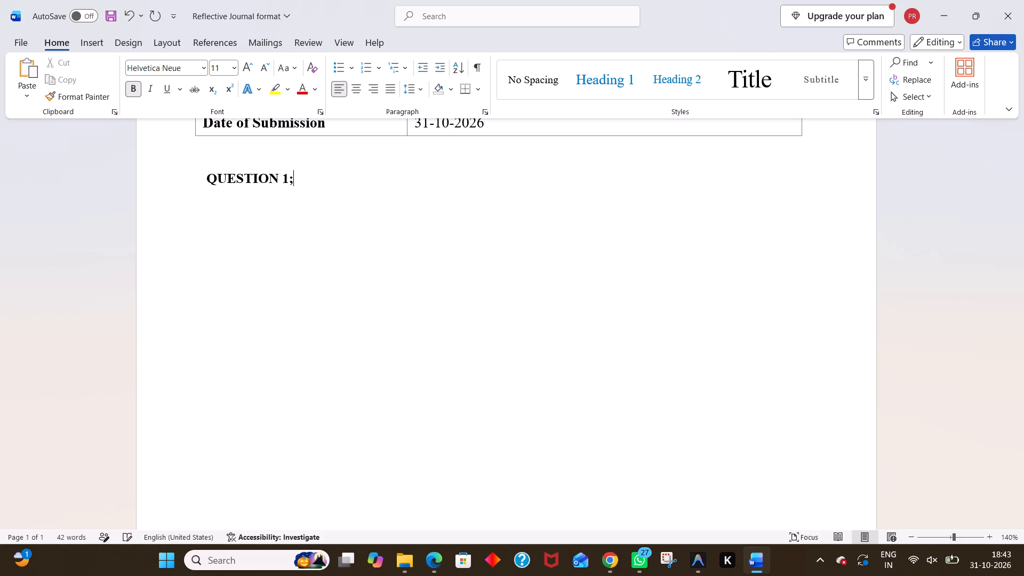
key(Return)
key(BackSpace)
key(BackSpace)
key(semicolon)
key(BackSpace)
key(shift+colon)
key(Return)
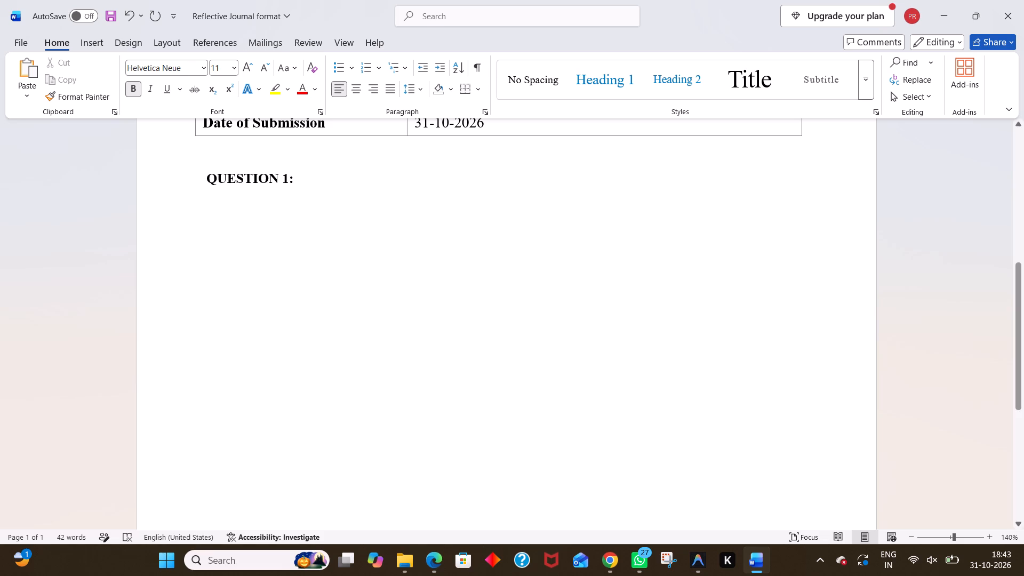
Switch to Chrome and open the Convert Array To Linked List question from the first Coding Practice set of Module II: Linked Lists.
click(656, 508)
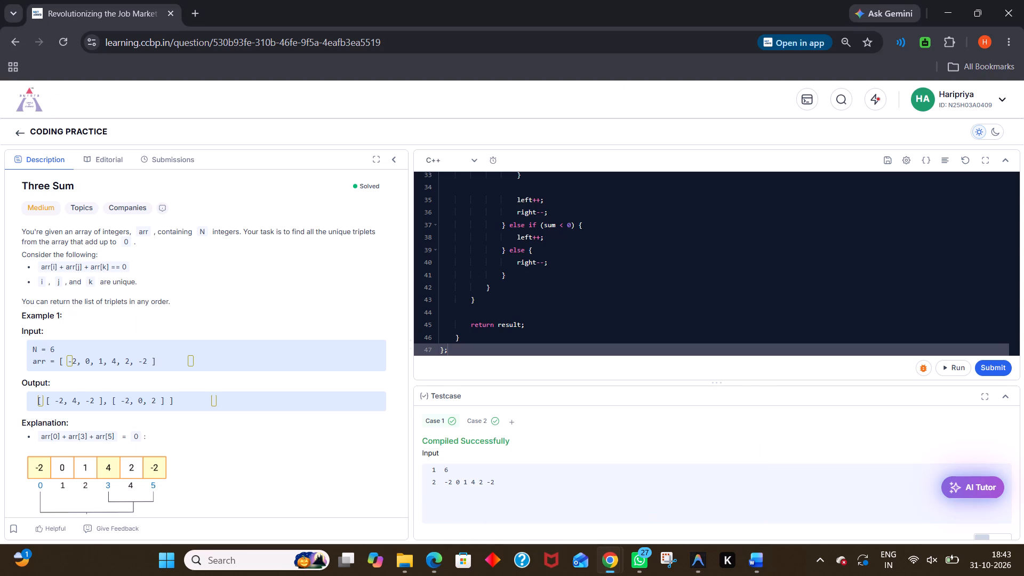
click(19, 125)
click(22, 133)
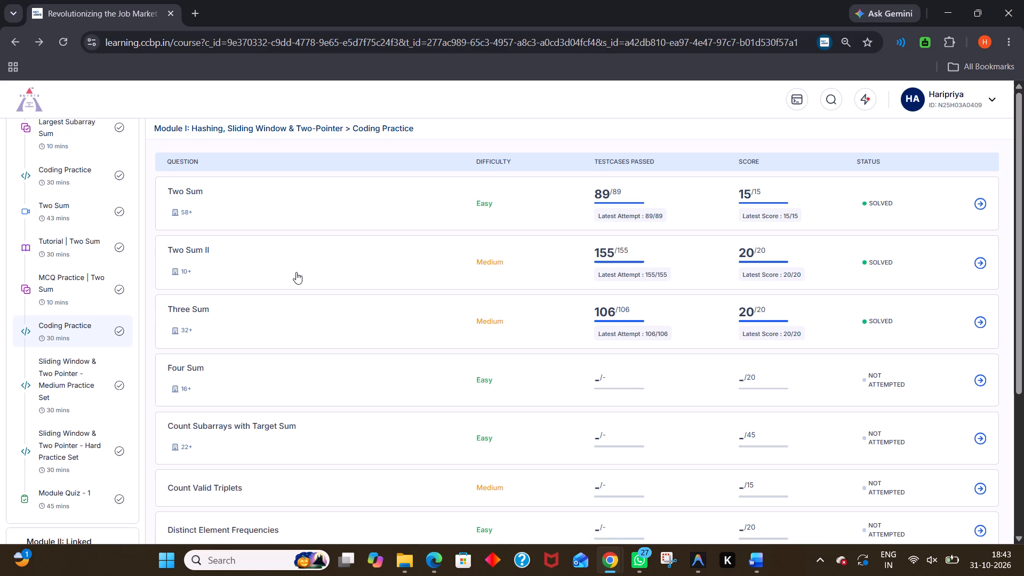
scroll(35, 335, down, 2)
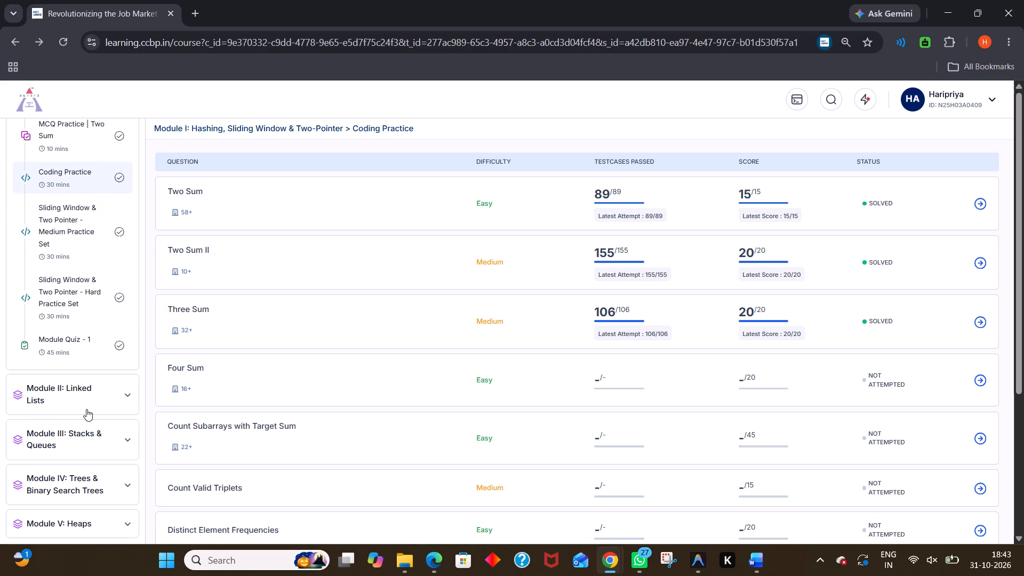
click(86, 409)
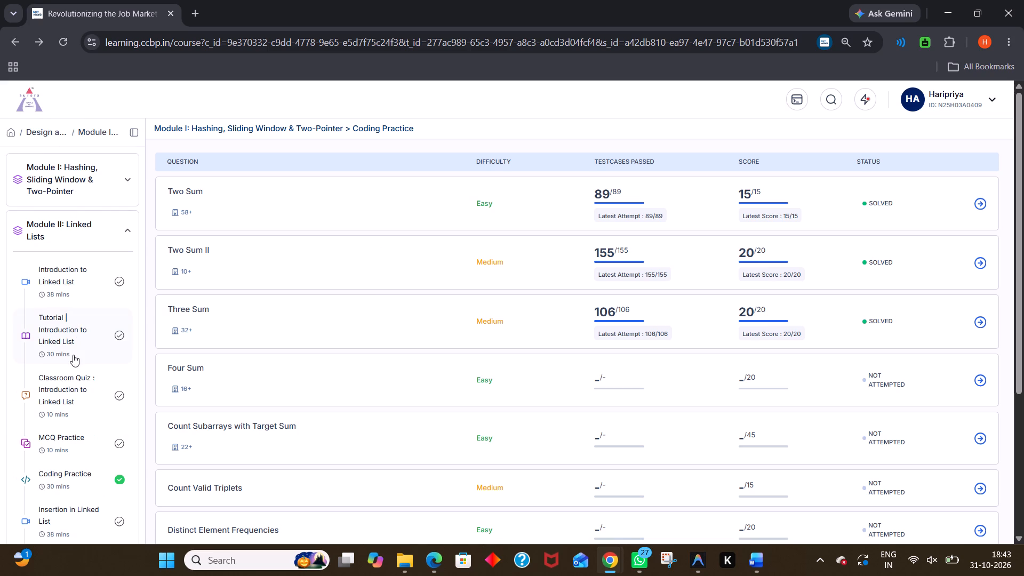
scroll(73, 355, down, 1)
click(85, 441)
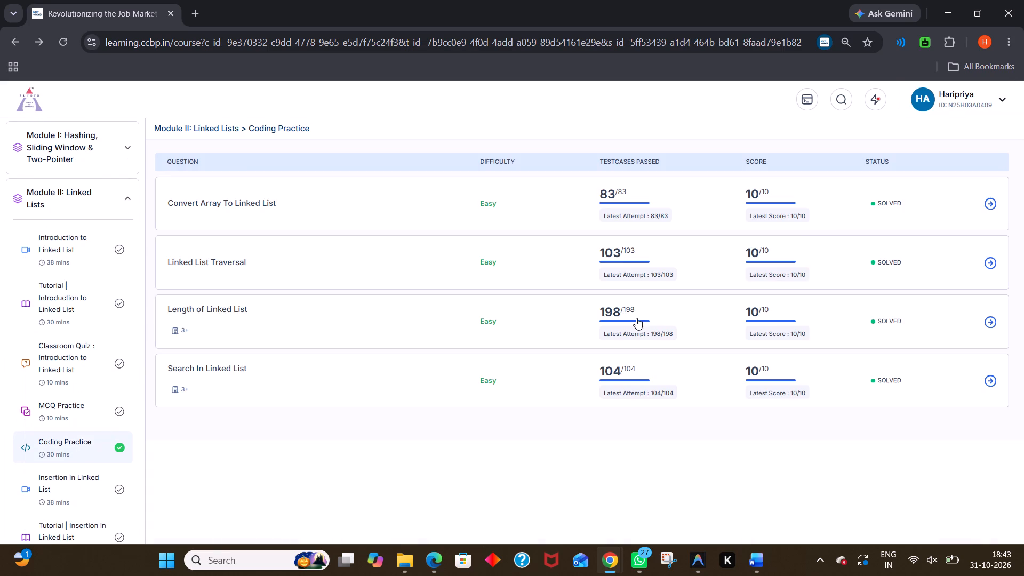
click(887, 203)
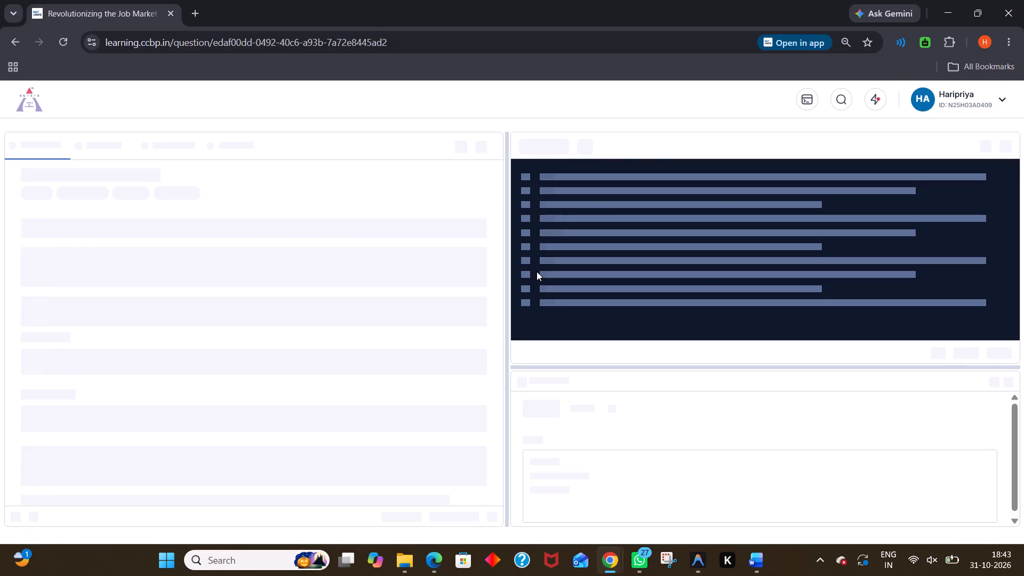
Run the C++ solution of Convert Array To Linked List against its test cases.
scroll(651, 340, down, 10)
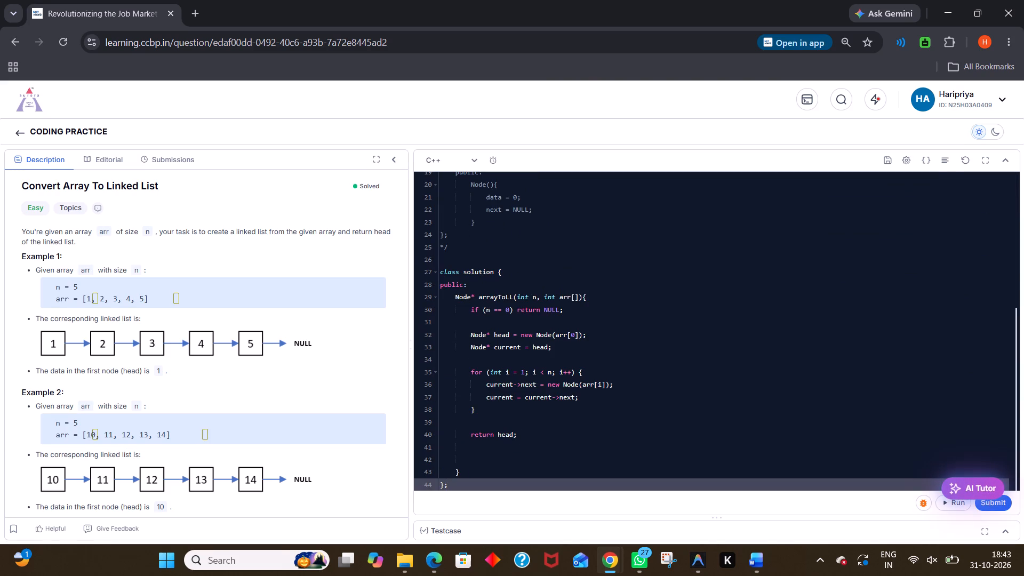
click(949, 503)
scroll(749, 279, down, 7)
scroll(749, 279, up, 1)
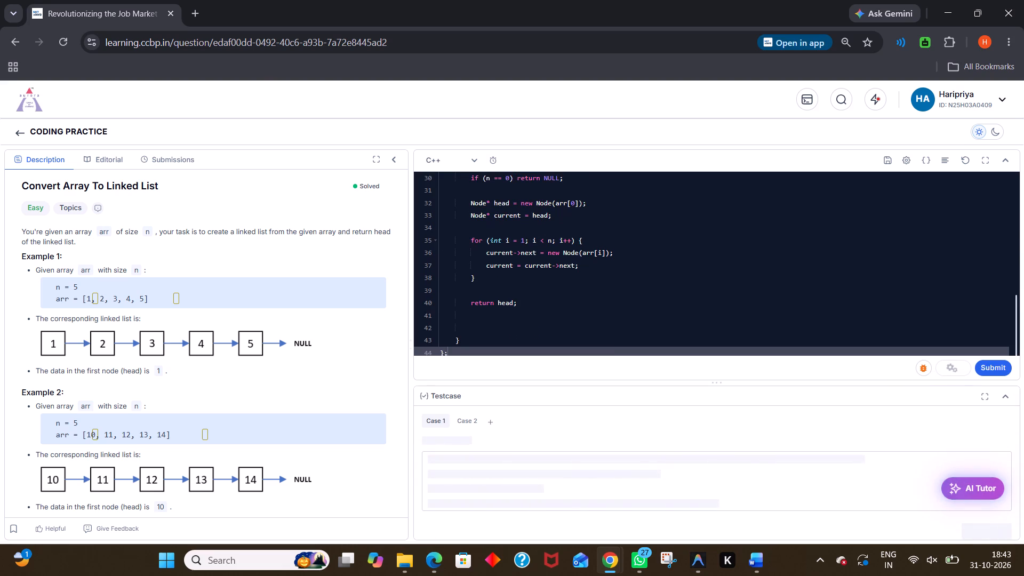
scroll(749, 279, up, 1)
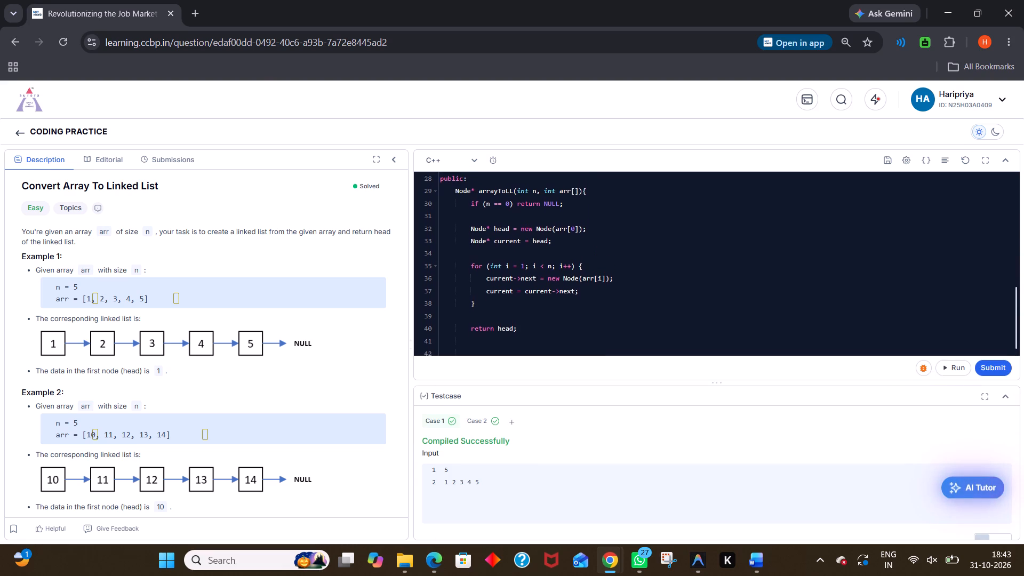
Capture the full screen showing the Convert Array To Linked List solution and paste it under QUESTION 1: in the Word report.
scroll(749, 279, up, 2)
key(Print)
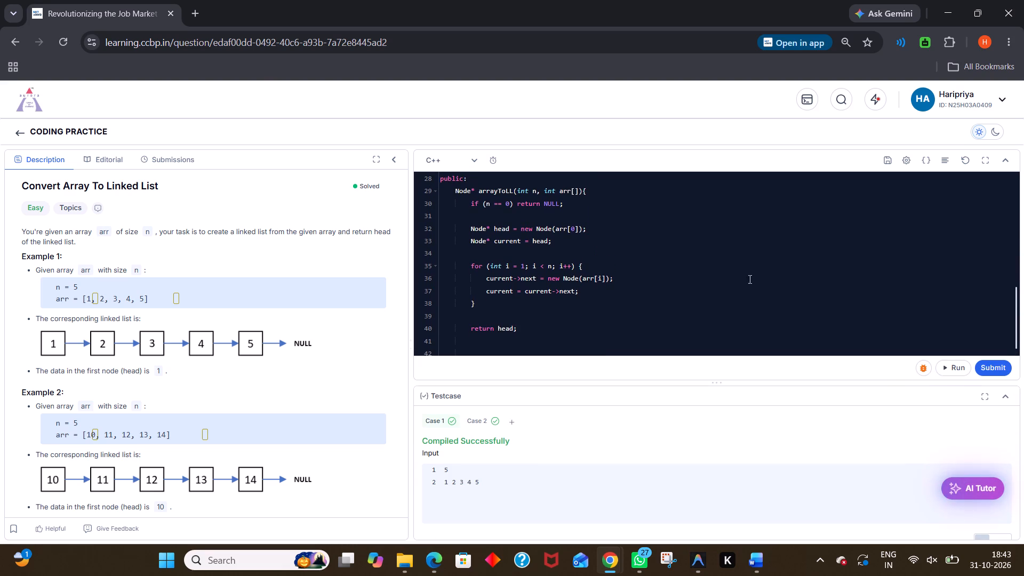
click(489, 21)
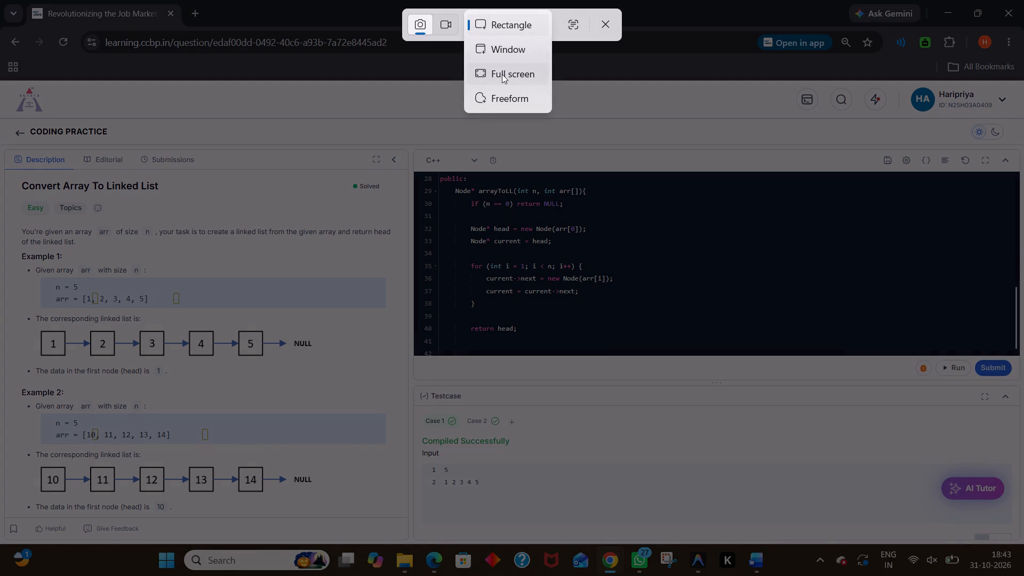
click(502, 74)
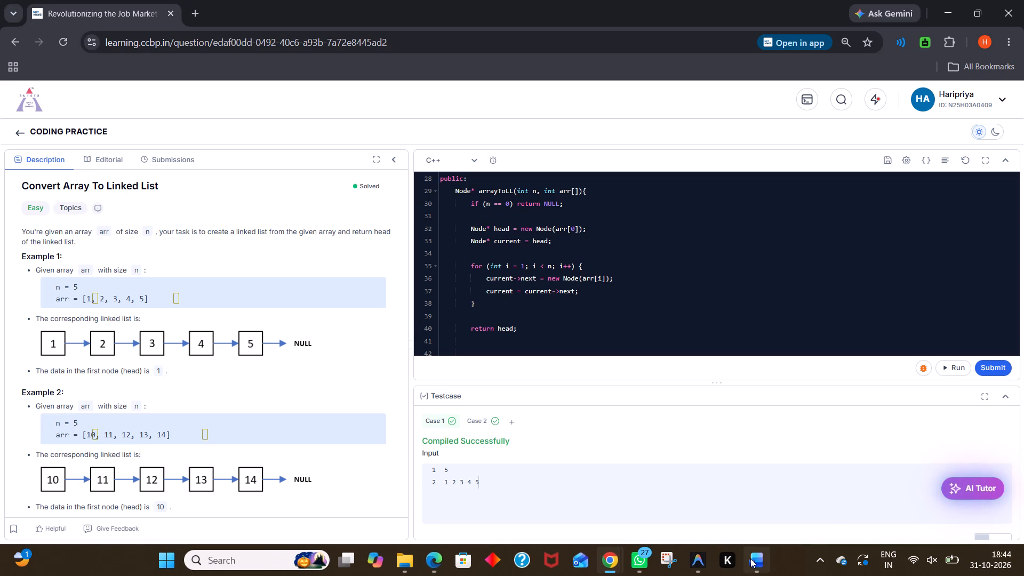
click(759, 496)
key(ctrl+v)
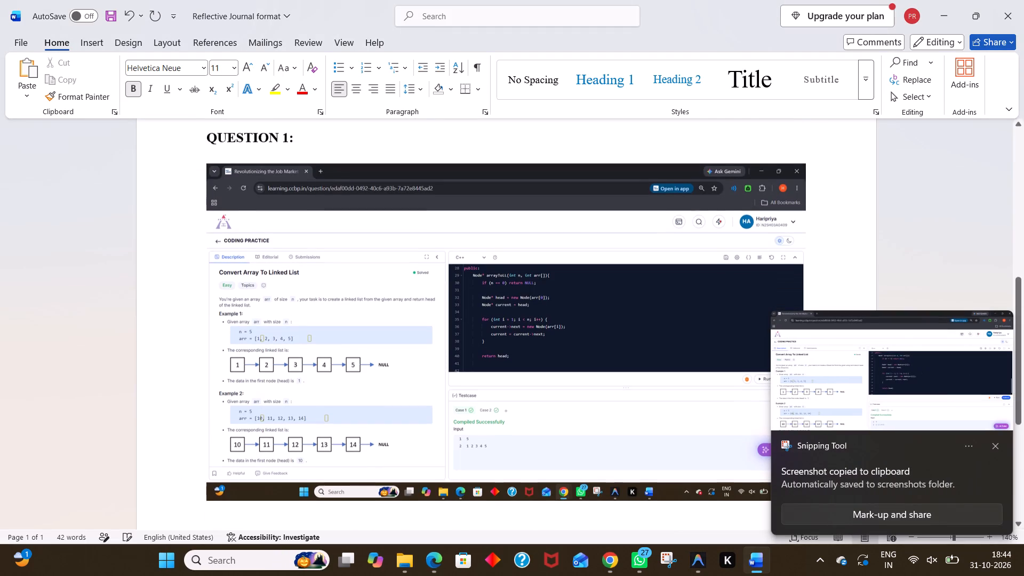
Add the heading QUESTION 2: at the start of the page after the first screenshot, followed by a new line.
key(Return)
key(Return)
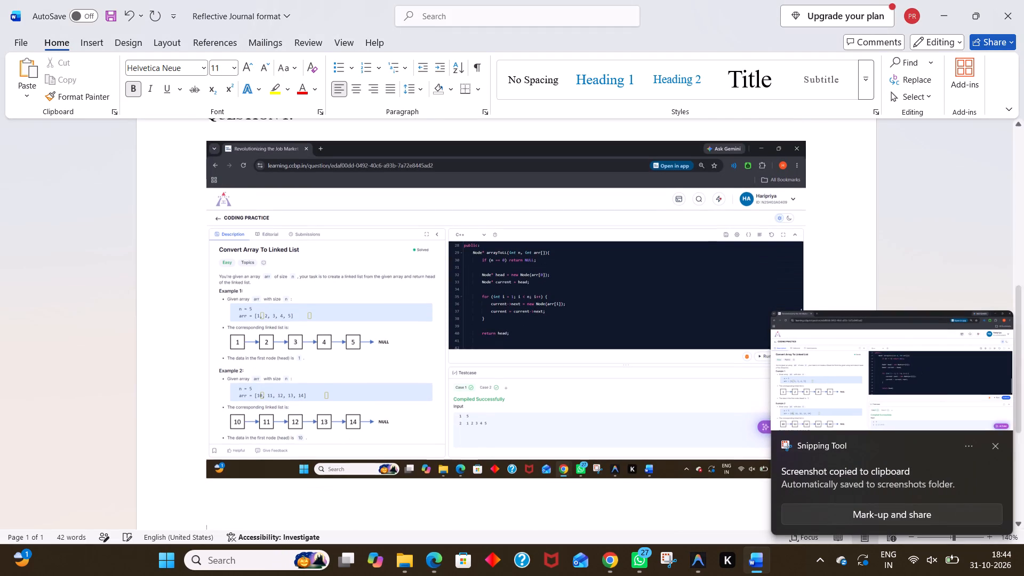
key(Return)
key(Return)
key(Return)
key(Return)
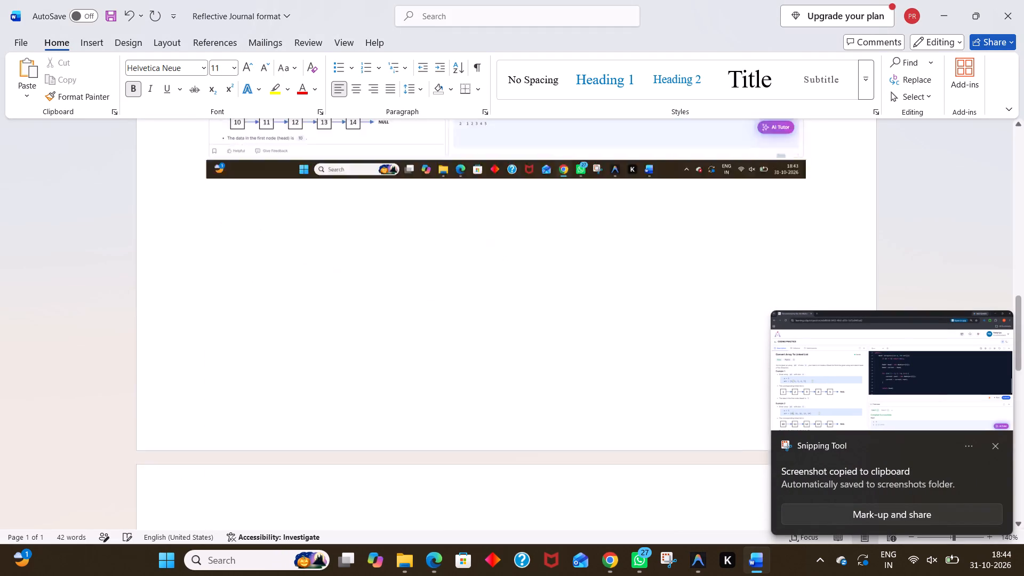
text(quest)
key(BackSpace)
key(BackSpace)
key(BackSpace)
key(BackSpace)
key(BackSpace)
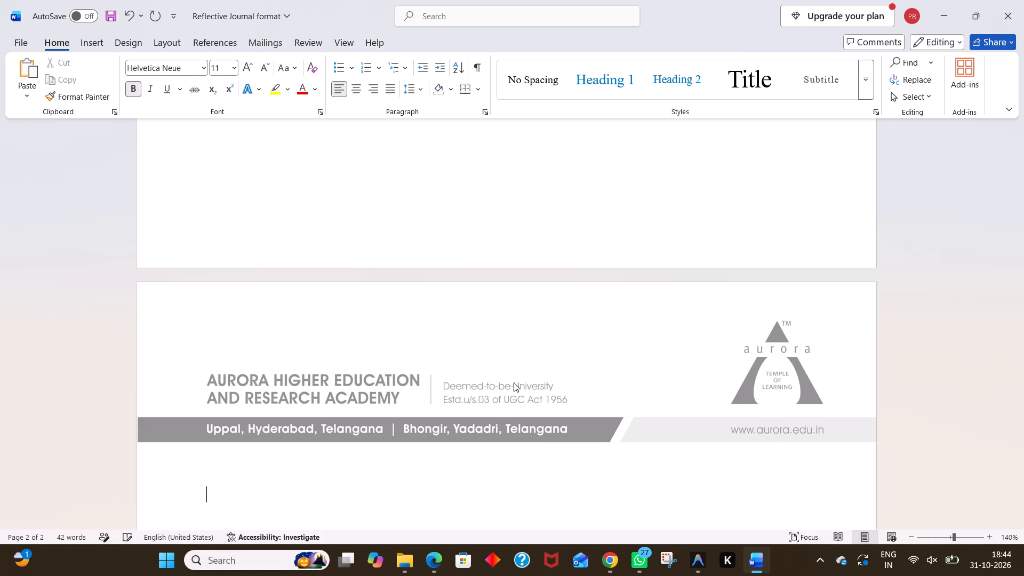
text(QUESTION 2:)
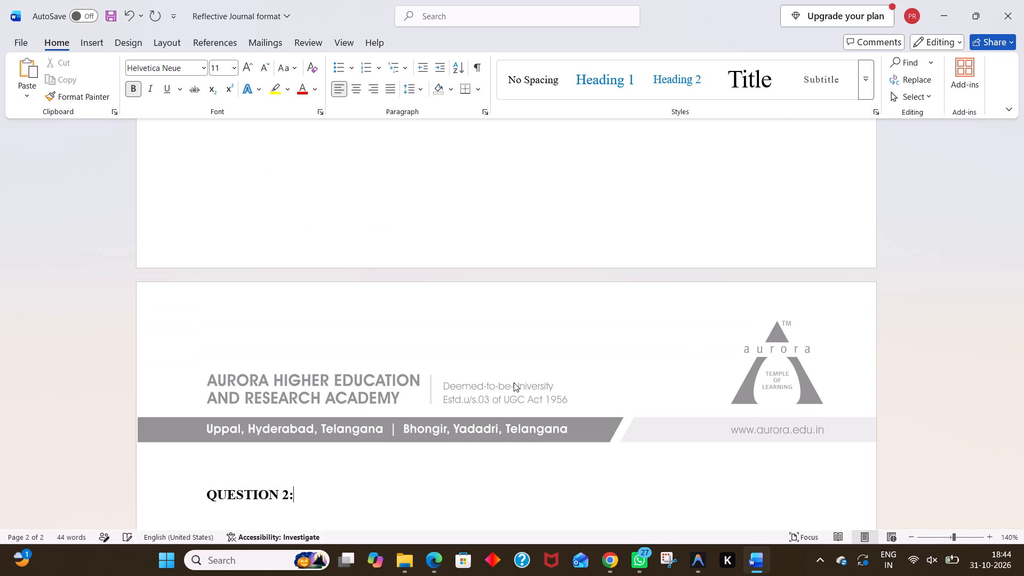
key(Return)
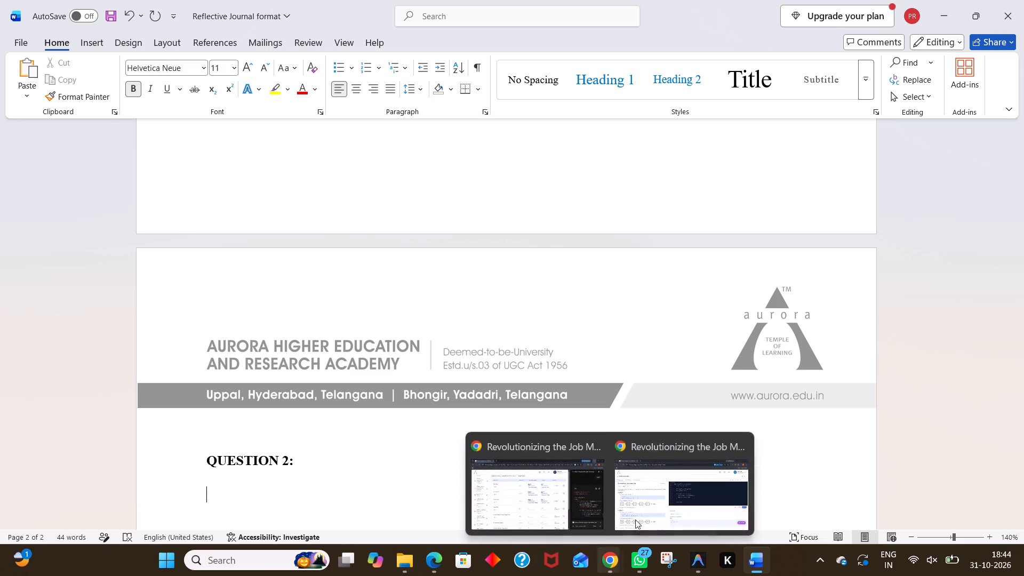
Switch to Chrome, open the Linked List Traversal question from the Coding Practice list and run its C++ solution.
click(667, 503)
click(19, 135)
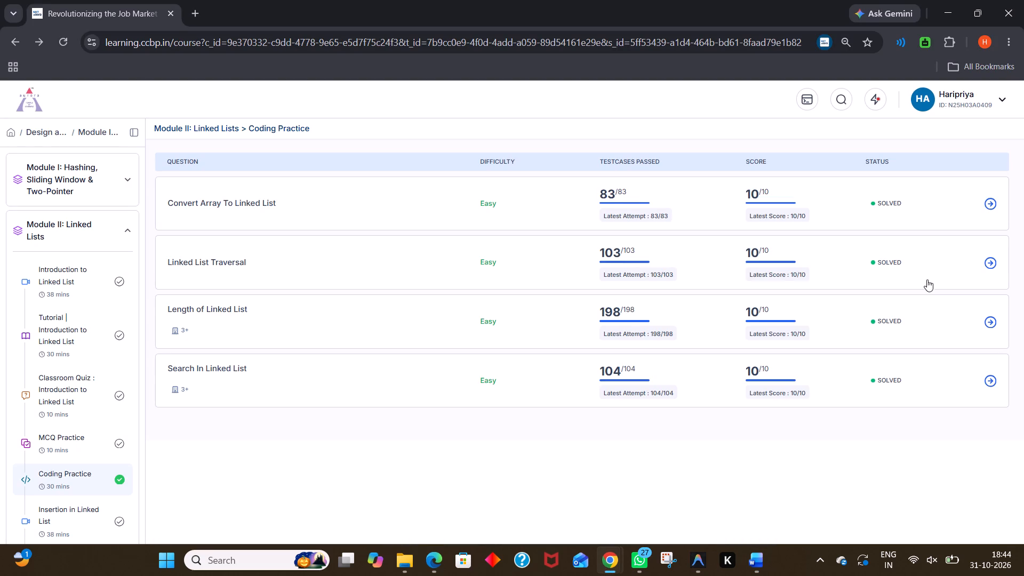
click(925, 281)
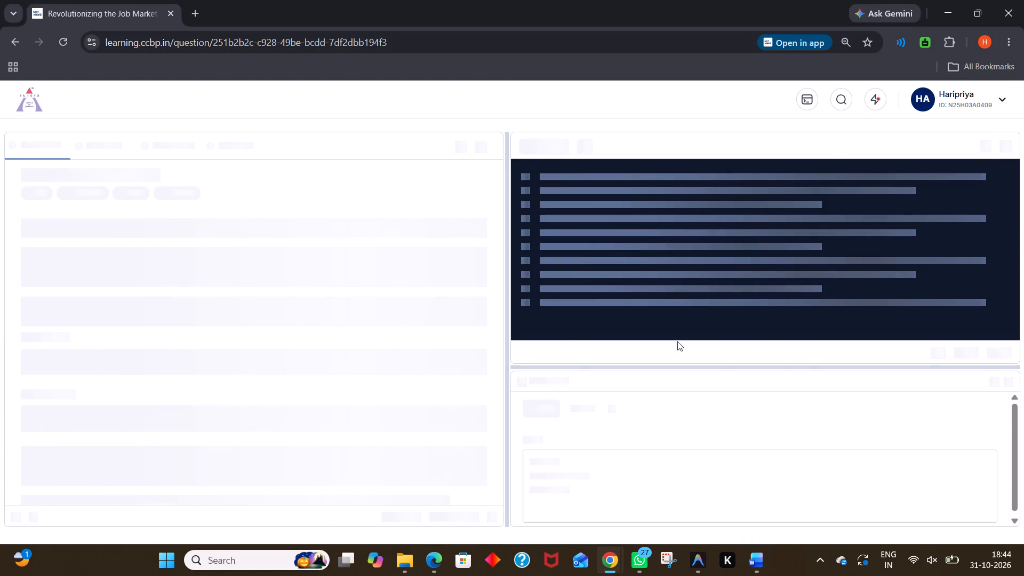
scroll(751, 276, down, 10)
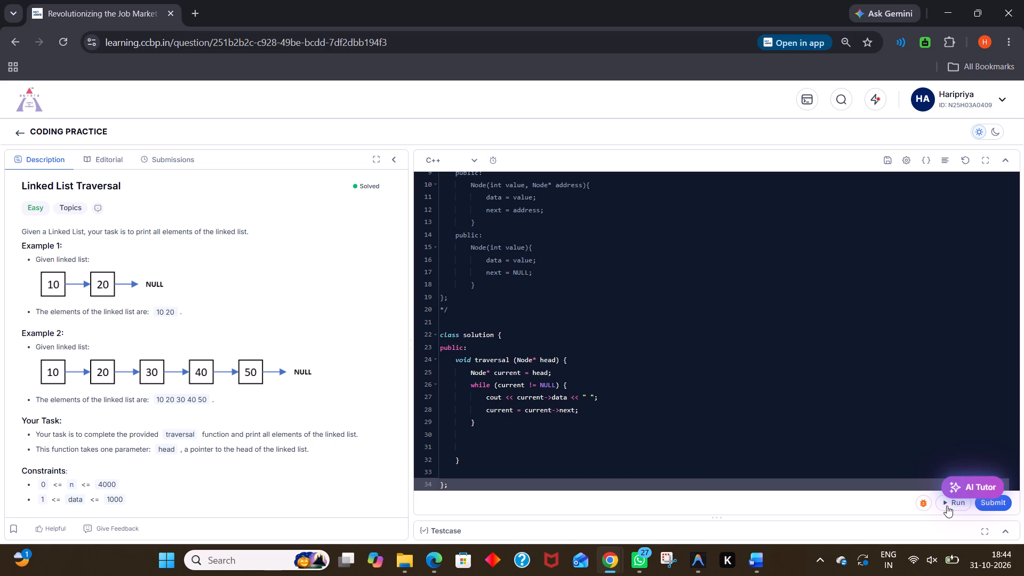
click(947, 506)
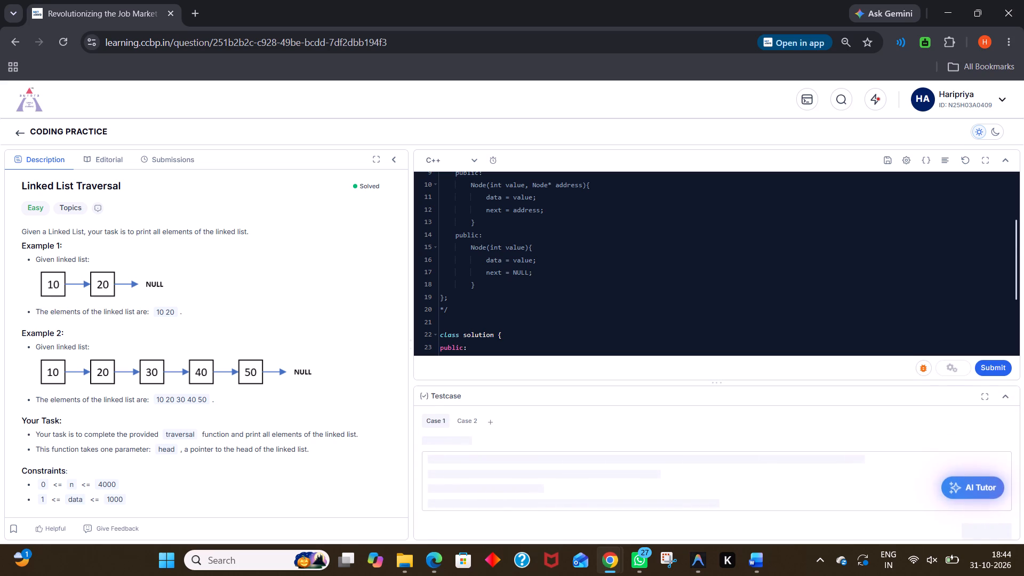
Capture the full screen showing the Linked List Traversal solution and paste it under QUESTION 2: in the Word report.
scroll(681, 255, down, 10)
key(Print)
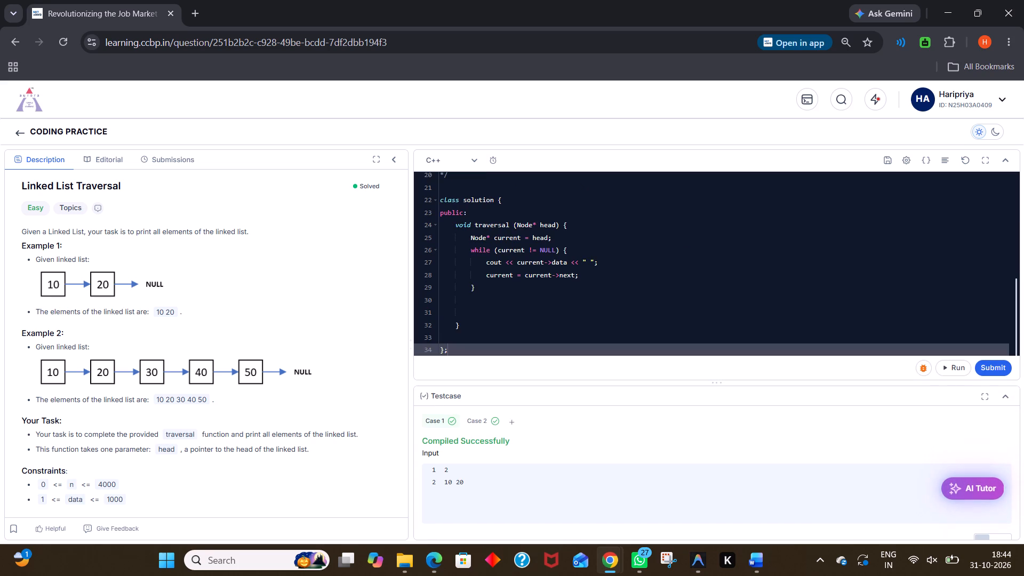
click(485, 28)
click(500, 65)
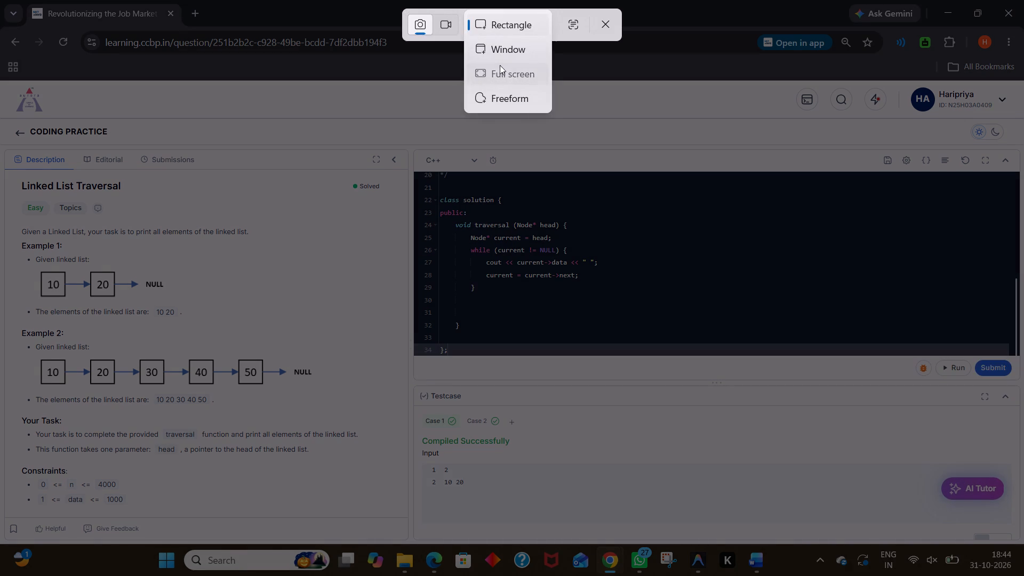
click(750, 495)
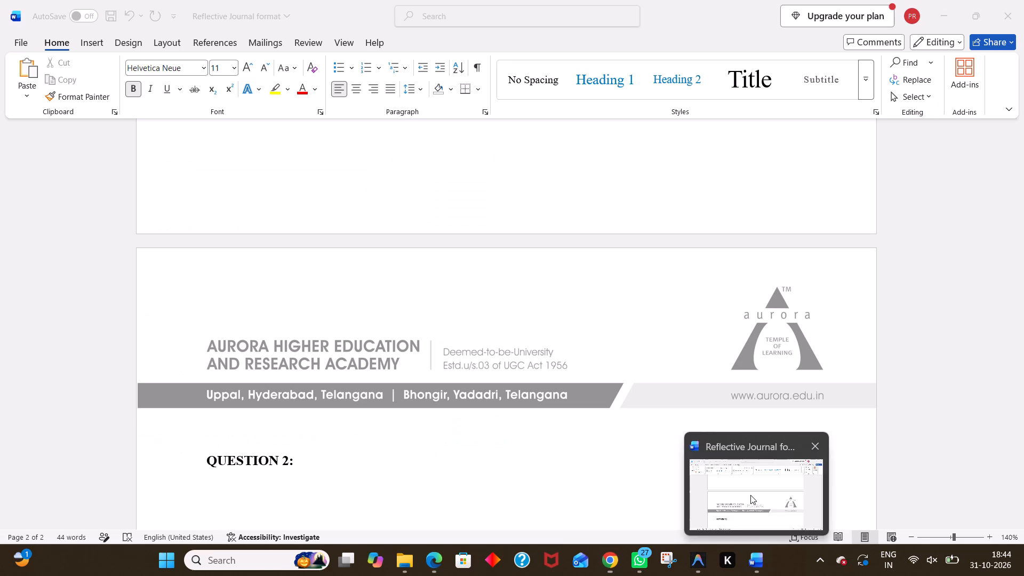
key(ctrl+v)
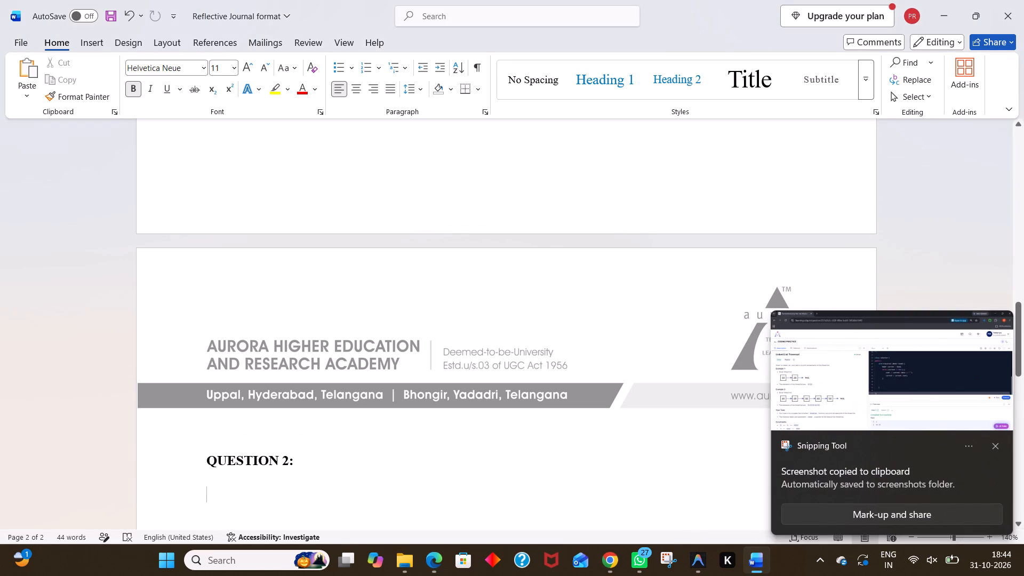
click(396, 509)
key(ctrl+v)
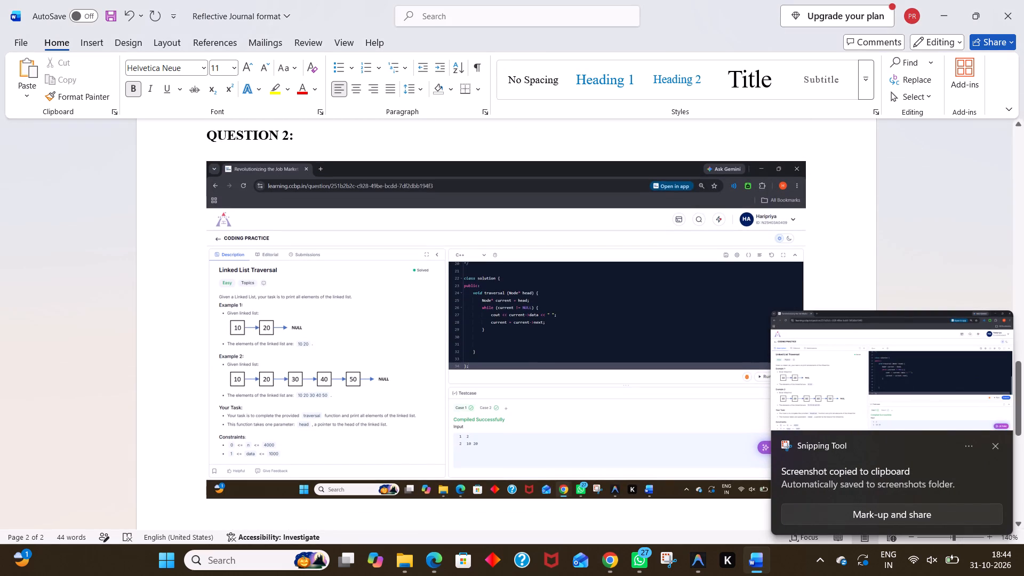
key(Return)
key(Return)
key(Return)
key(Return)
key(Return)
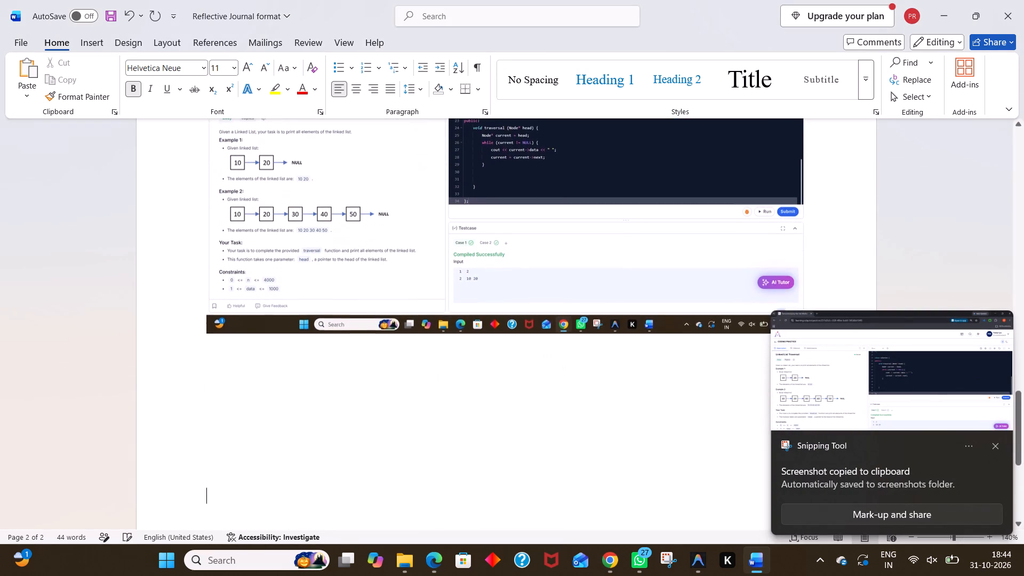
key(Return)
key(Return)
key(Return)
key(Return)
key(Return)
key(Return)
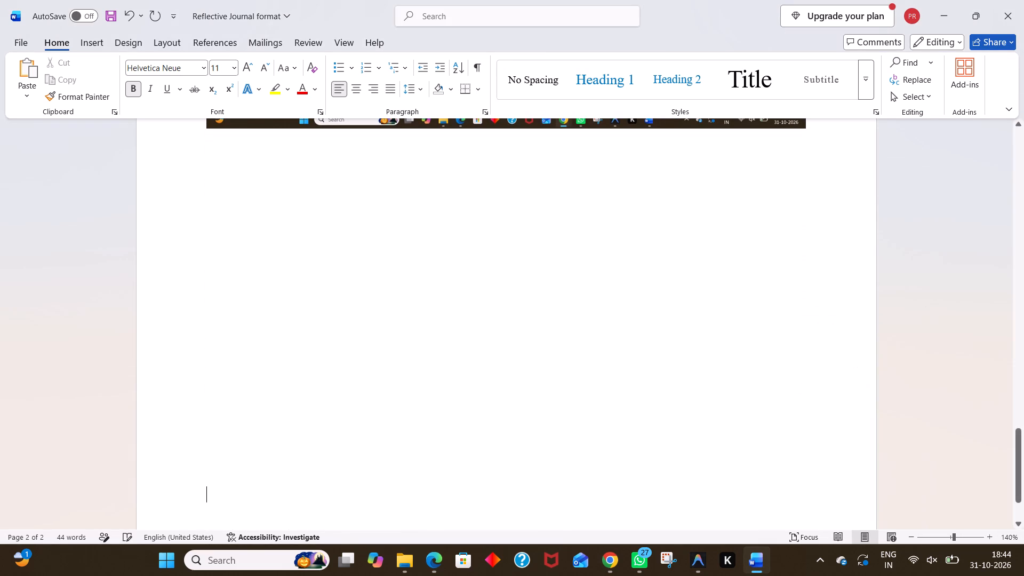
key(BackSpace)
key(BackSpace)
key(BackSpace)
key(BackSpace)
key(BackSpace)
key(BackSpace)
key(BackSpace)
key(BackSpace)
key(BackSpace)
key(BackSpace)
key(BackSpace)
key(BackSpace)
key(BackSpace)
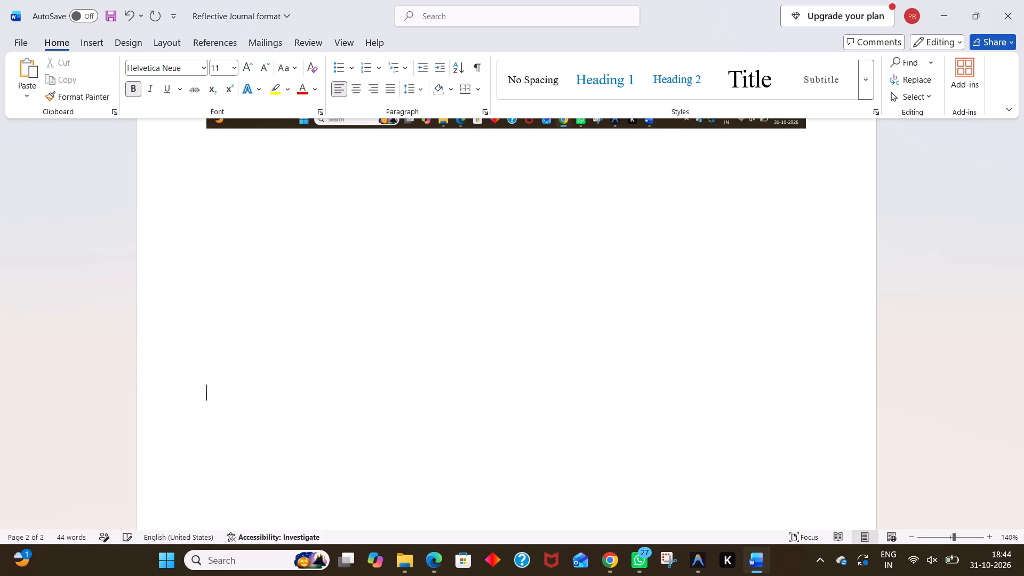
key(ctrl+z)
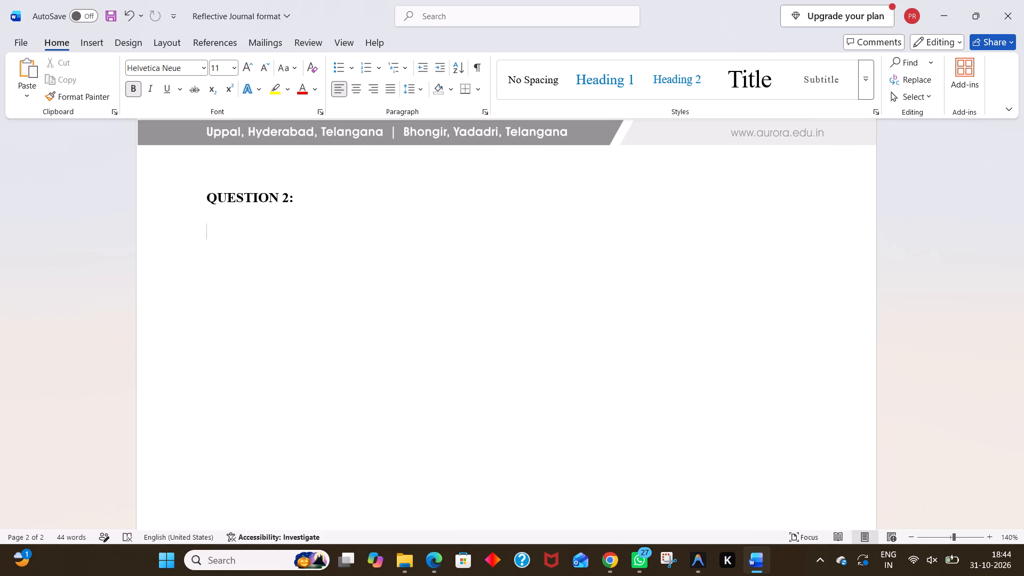
Add the heading QUESTION 3: on a new line directly below the Linked List Traversal screenshot.
scroll(396, 509, down, 1)
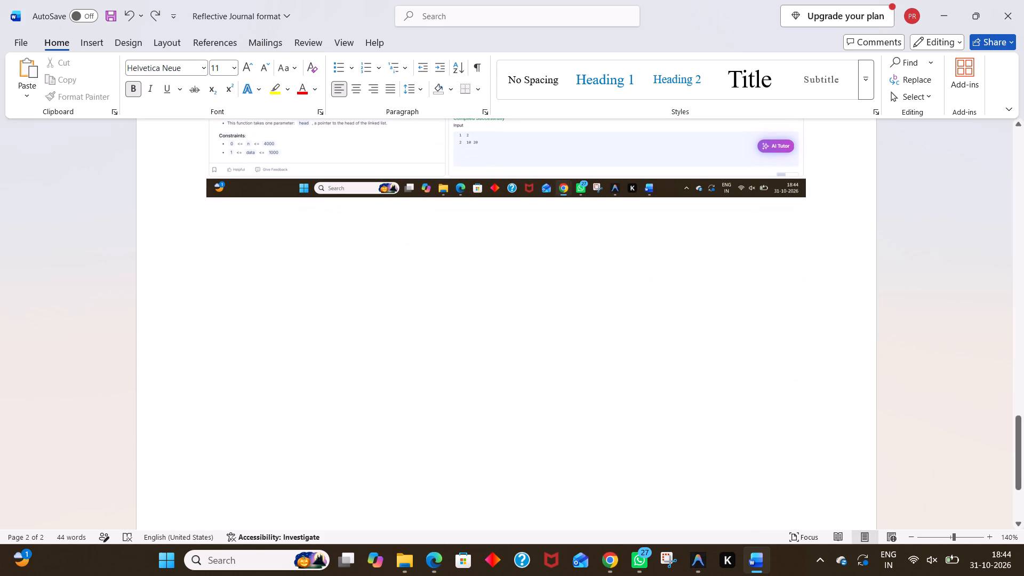
key(Return)
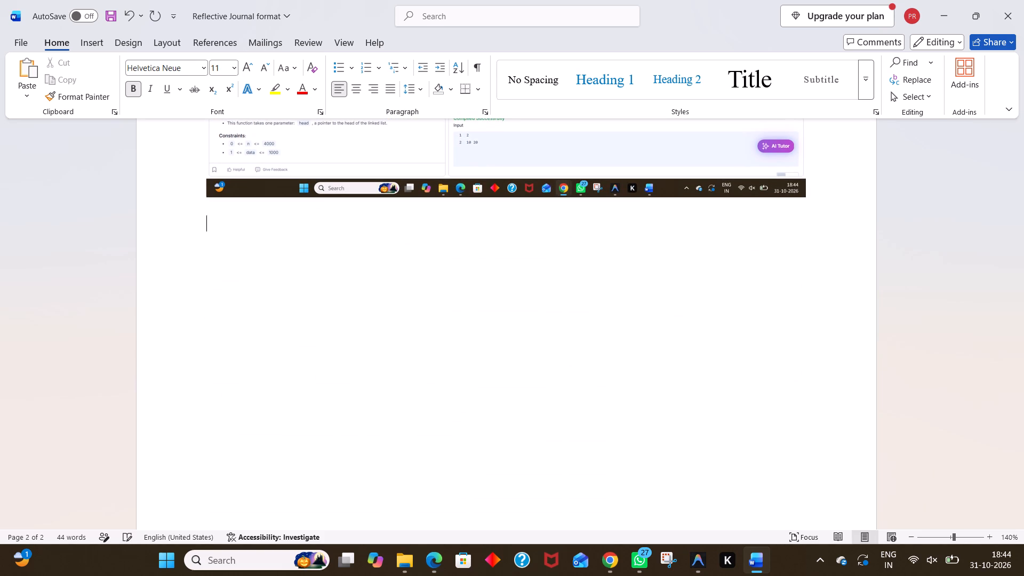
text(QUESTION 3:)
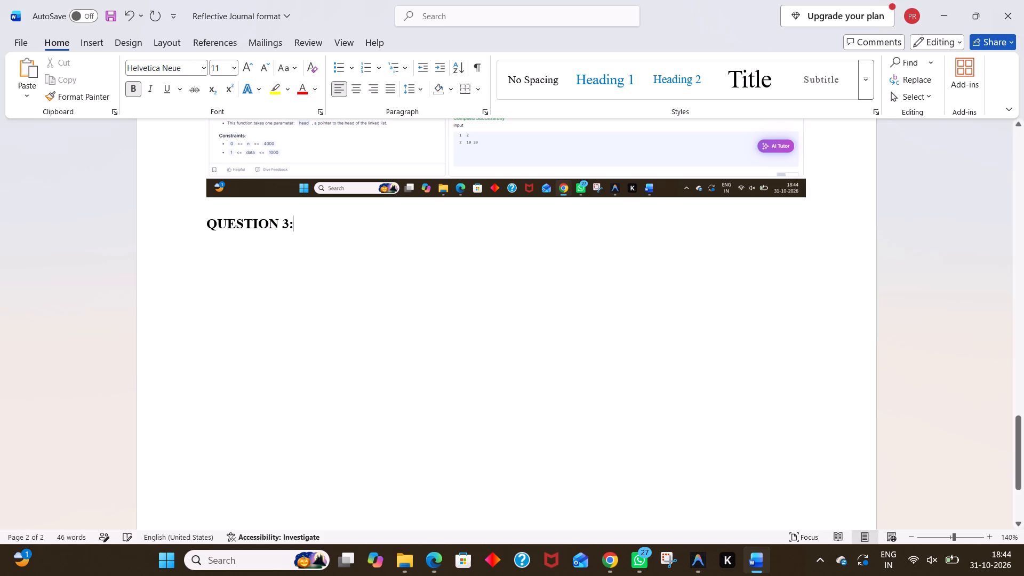
Switch to Chrome, open the Length of Linked List question from the Coding Practice list and run its C++ solution.
click(650, 501)
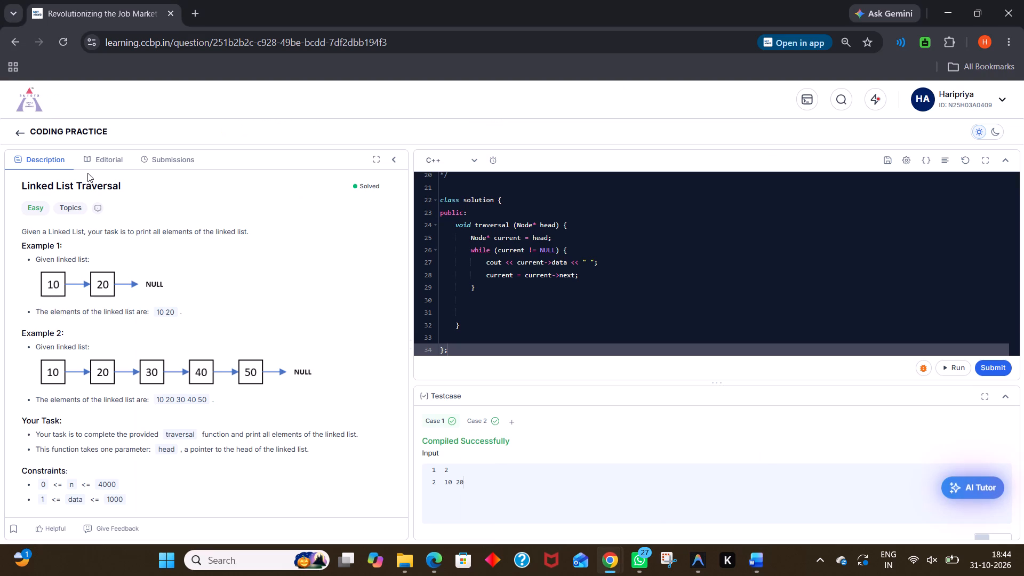
click(21, 129)
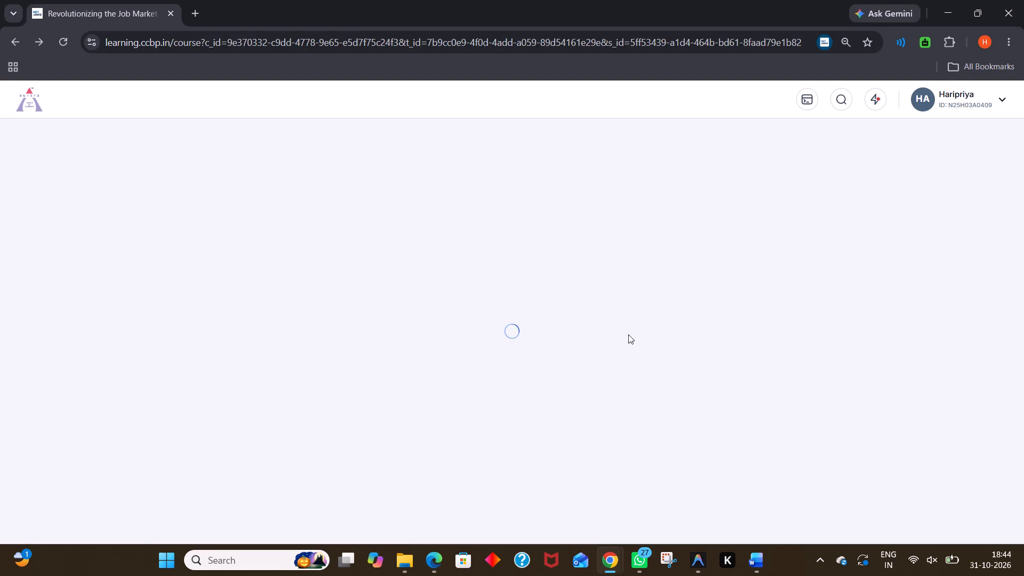
click(918, 321)
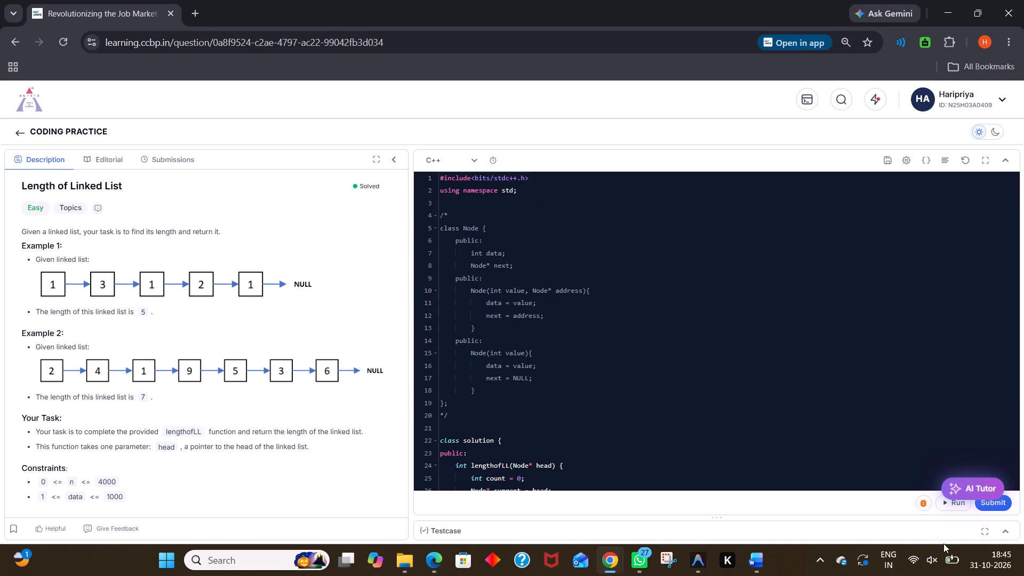
click(956, 506)
Capture the full screen showing the Length of Linked List solution and paste it on a new line under QUESTION 3: in Word.
scroll(737, 276, down, 8)
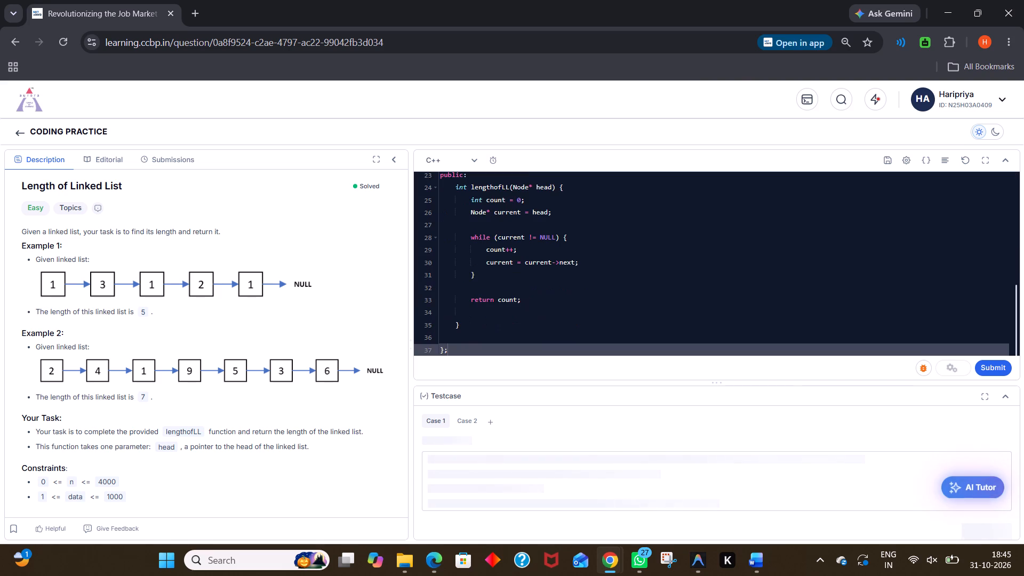
key(Print)
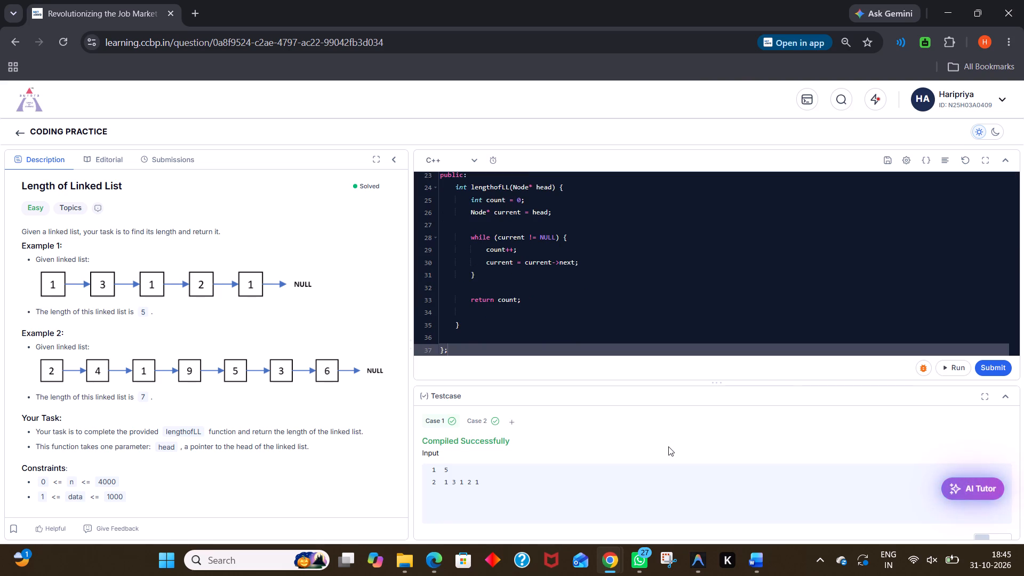
click(479, 25)
click(497, 70)
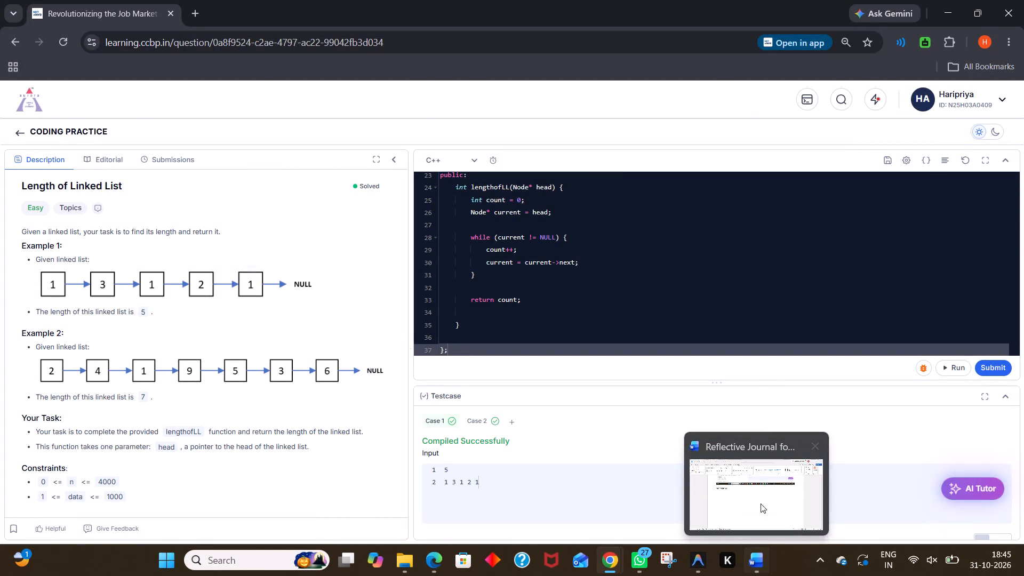
click(760, 503)
key(Return)
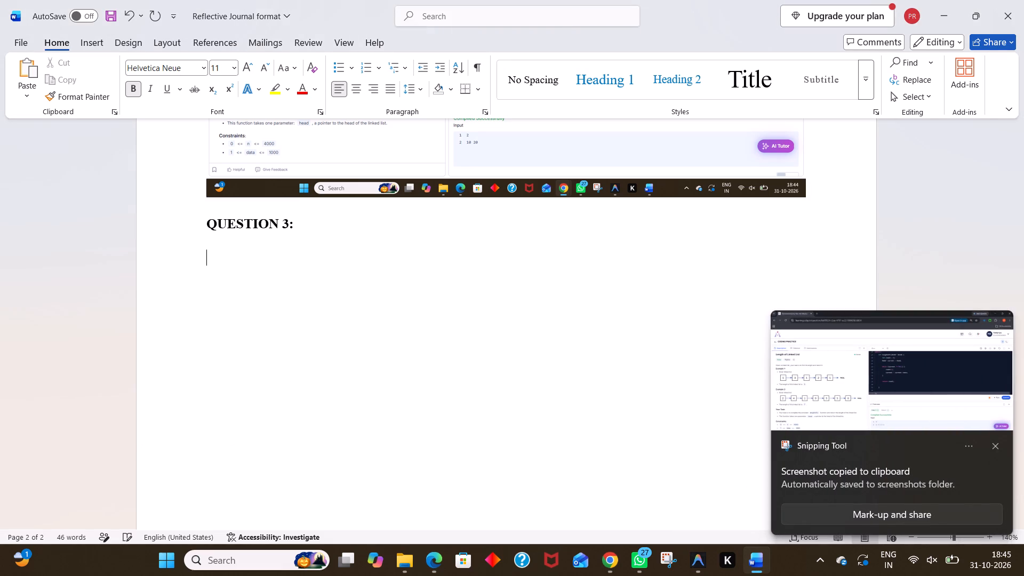
key(ctrl+v)
Add the heading QUESTION 4: after the Length of Linked List screenshot, followed by a new line.
scroll(346, 323, down, 2)
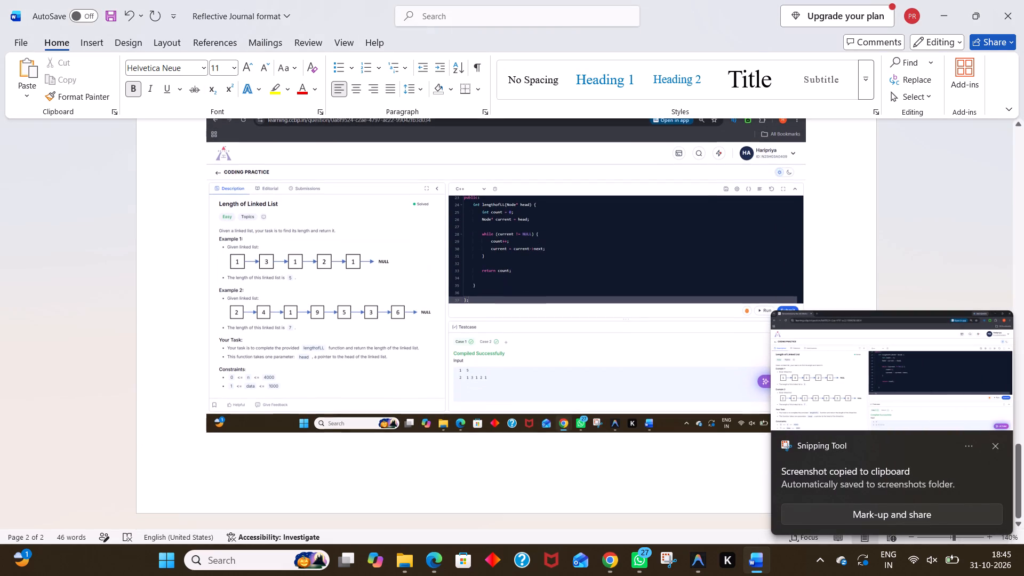
key(Return)
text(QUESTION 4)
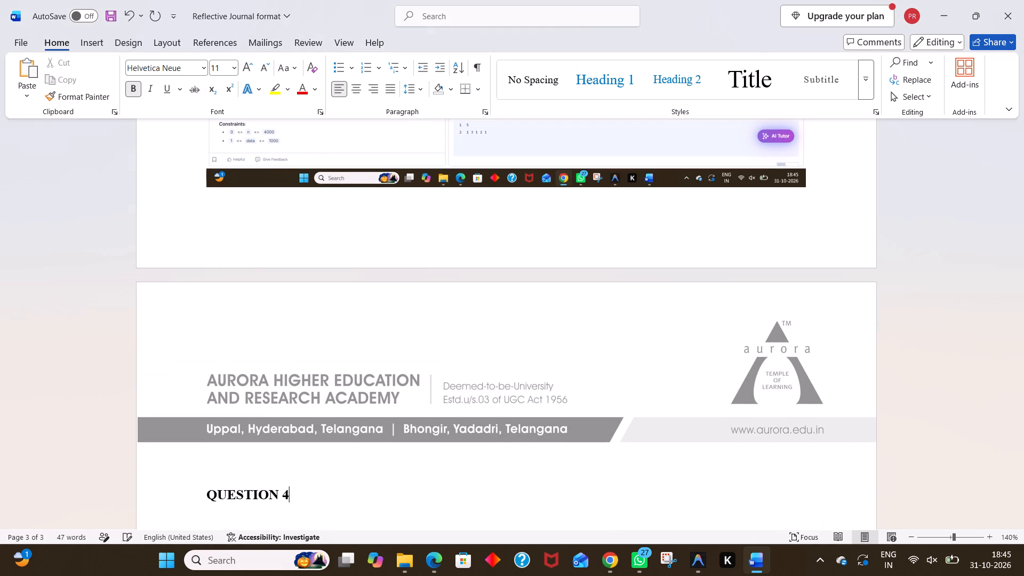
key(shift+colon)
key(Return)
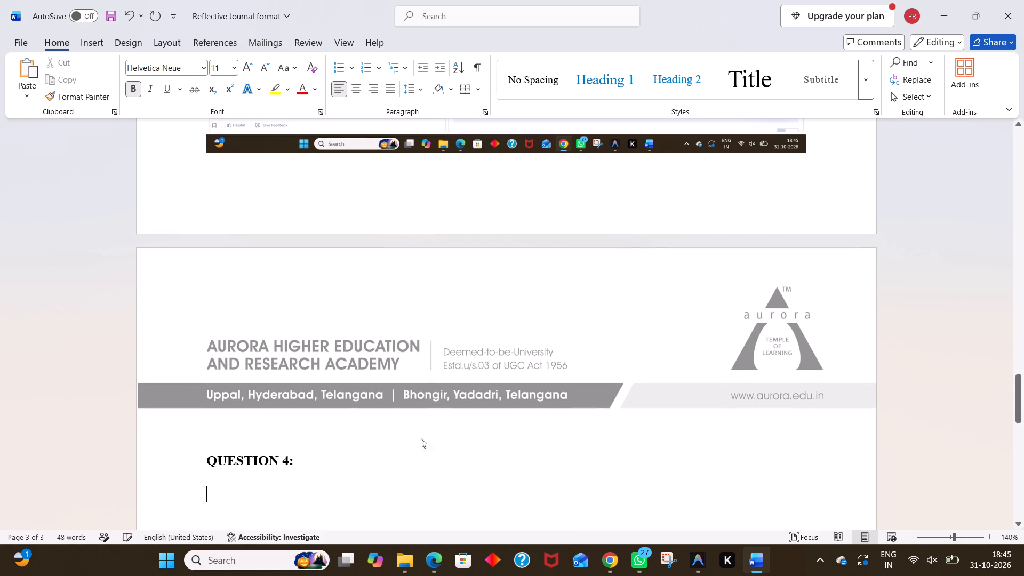
Switch to Chrome and open the Search In Linked List question from the Module II: Linked Lists Coding Practice list.
click(662, 514)
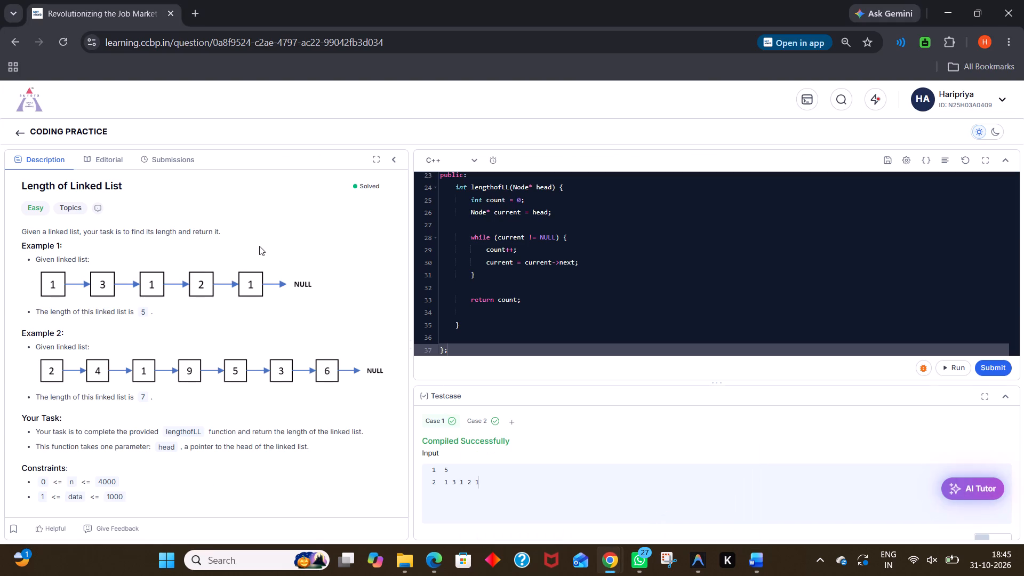
click(13, 127)
click(17, 130)
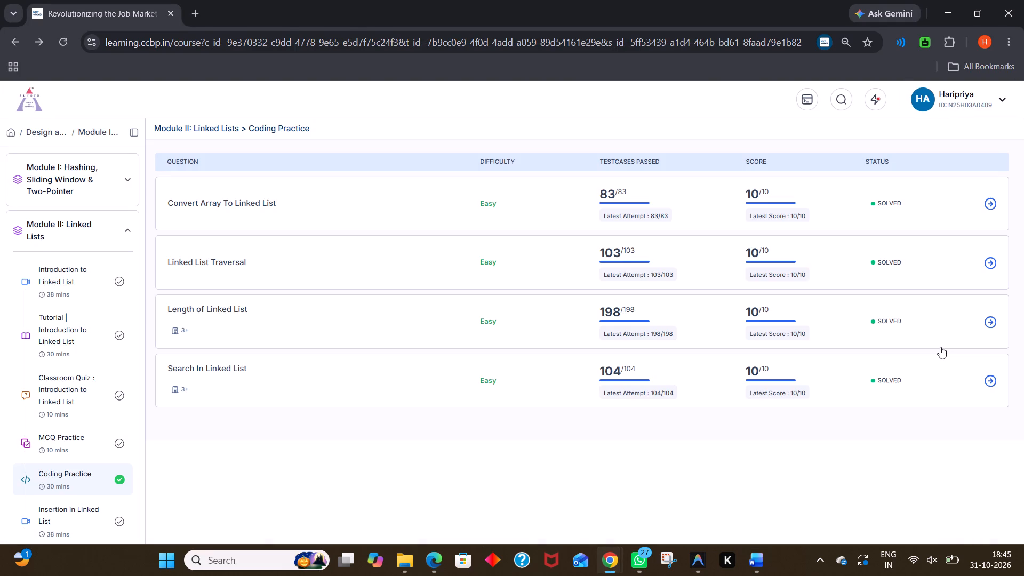
click(977, 381)
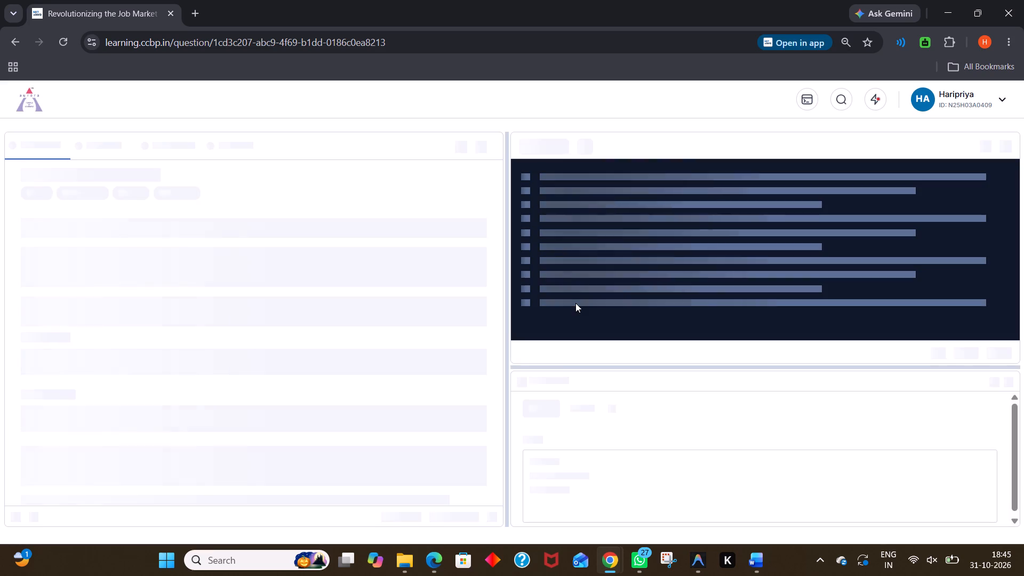
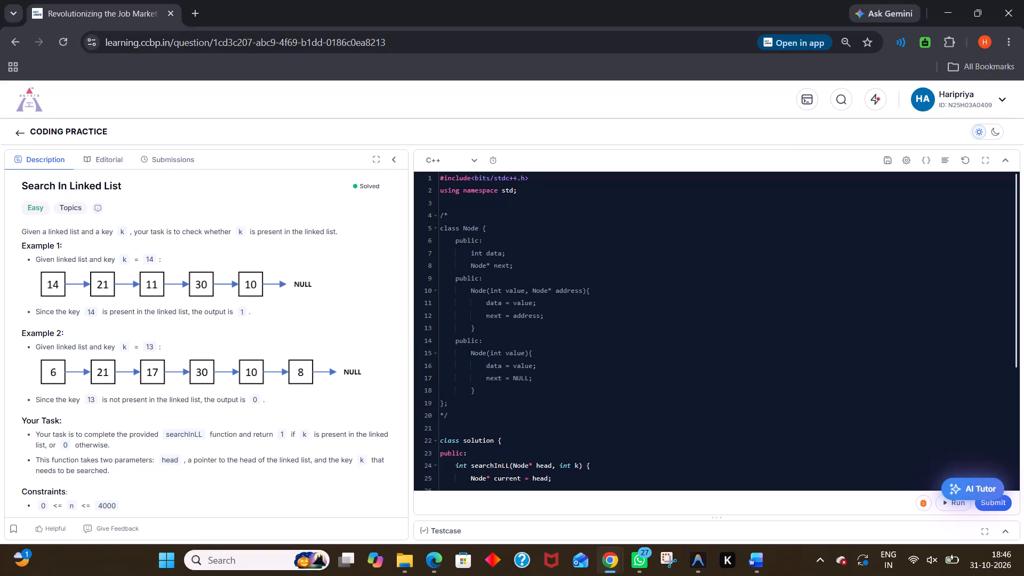
Run the C++ solution of the Search In Linked List question against its test cases.
scroll(637, 396, down, 11)
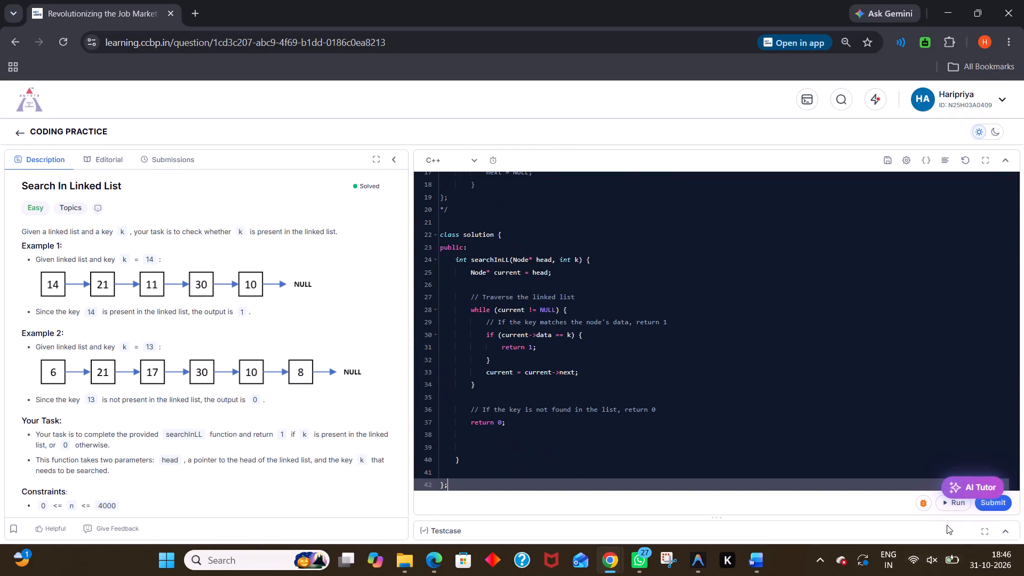
click(946, 508)
scroll(735, 275, down, 10)
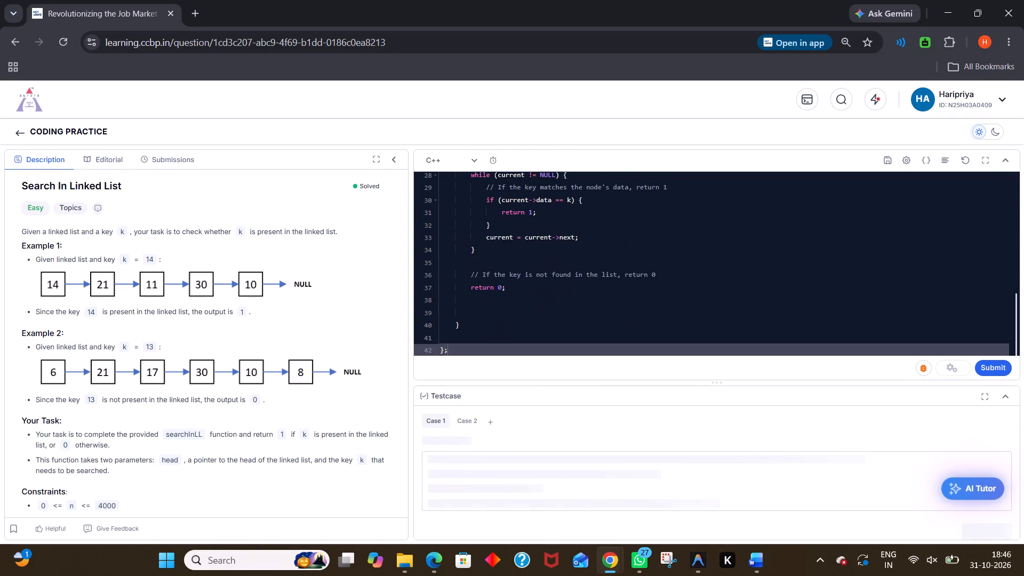
Capture the full screen showing the Search In Linked List solution and paste it under QUESTION 4: in Word.
key(Print)
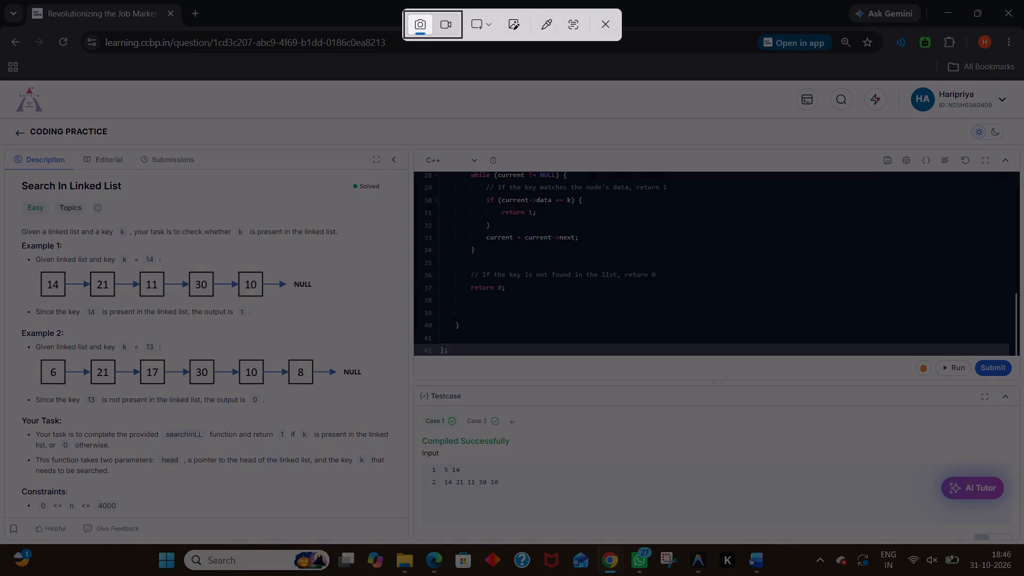
click(483, 22)
click(501, 70)
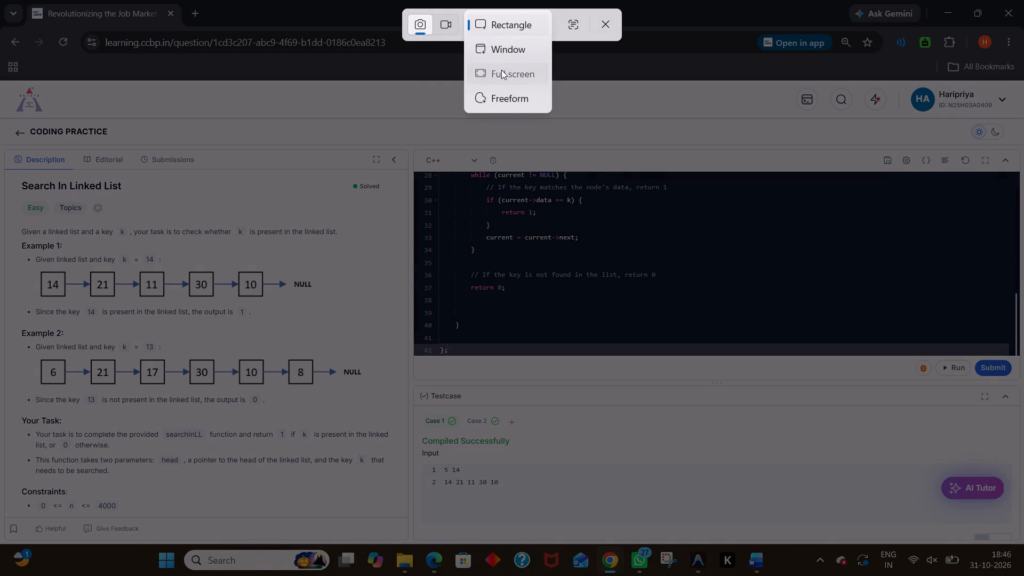
click(765, 509)
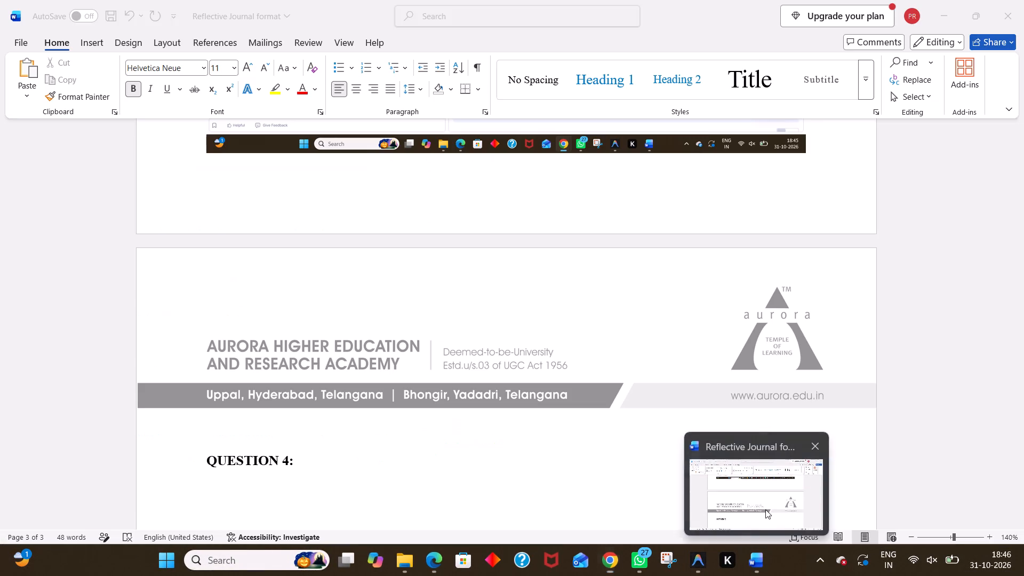
key(v)
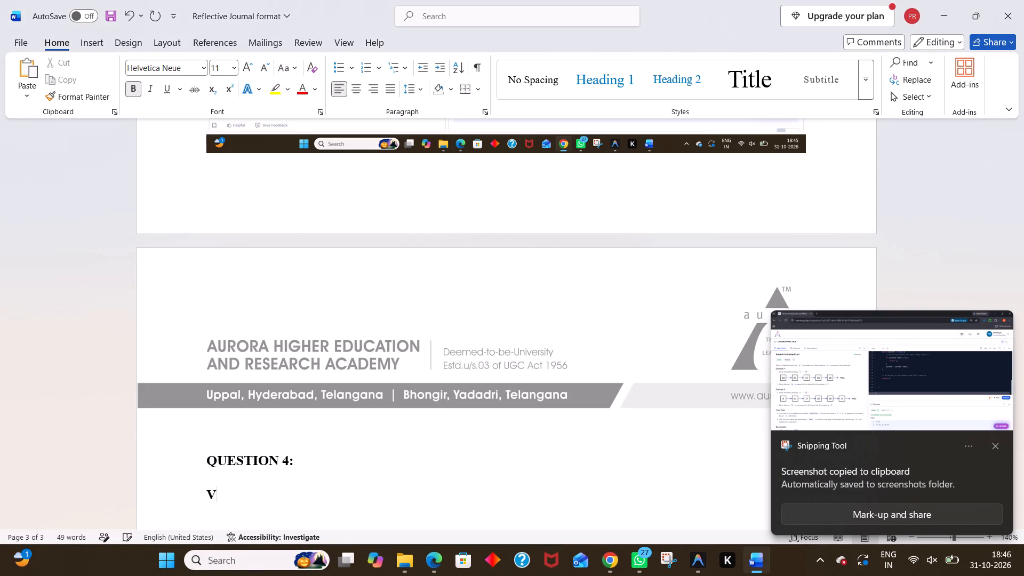
key(BackSpace)
key(ctrl+v)
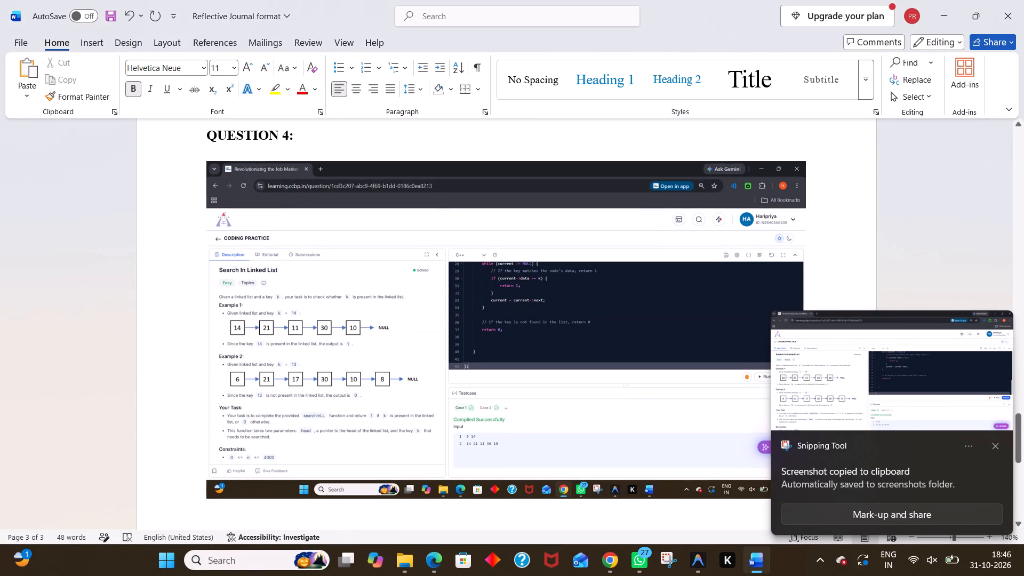
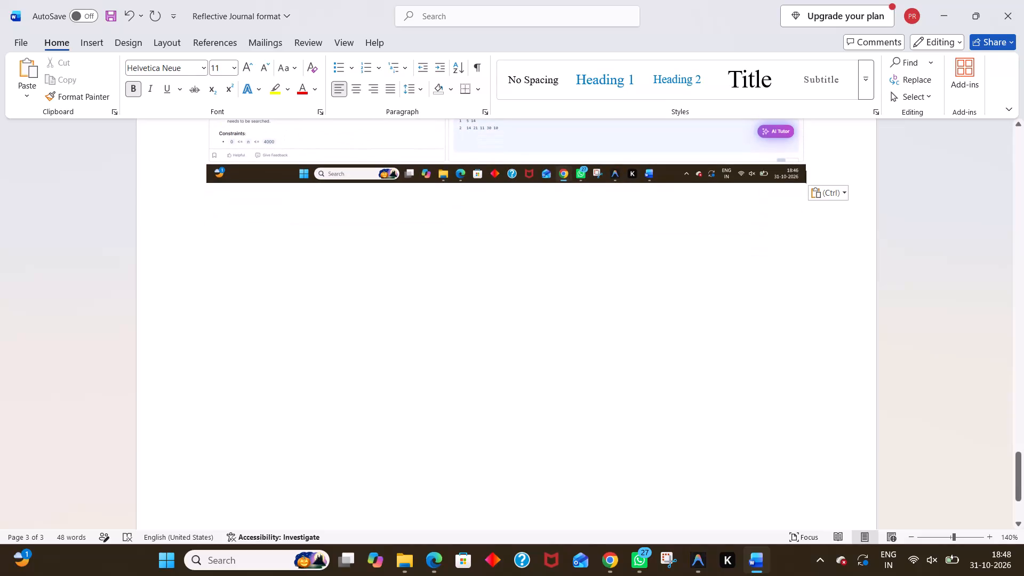
Add the heading QUESTION 5: below the Search In Linked List screenshot.
key(Return)
text(QUESTION 5:)
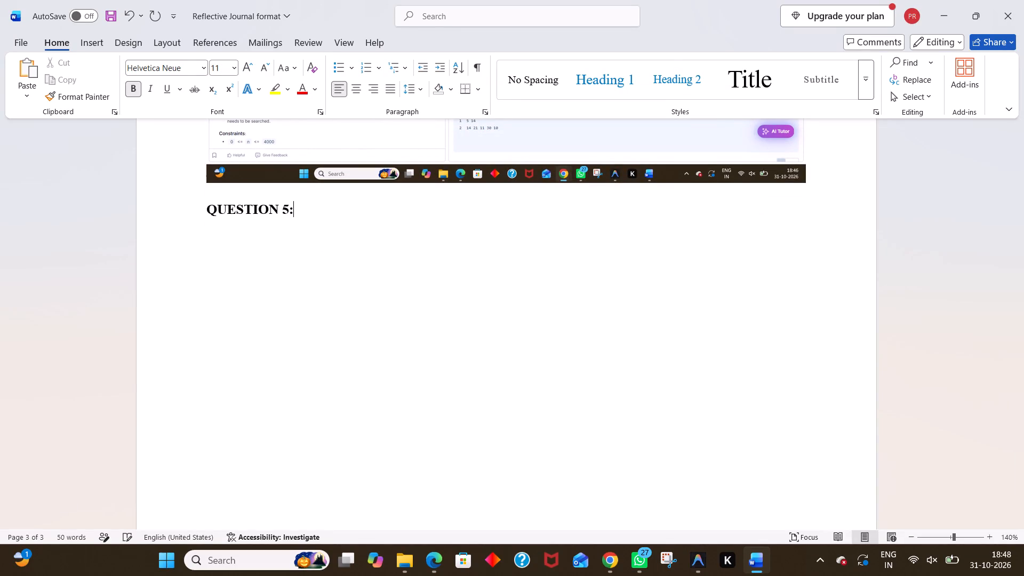
key(Return)
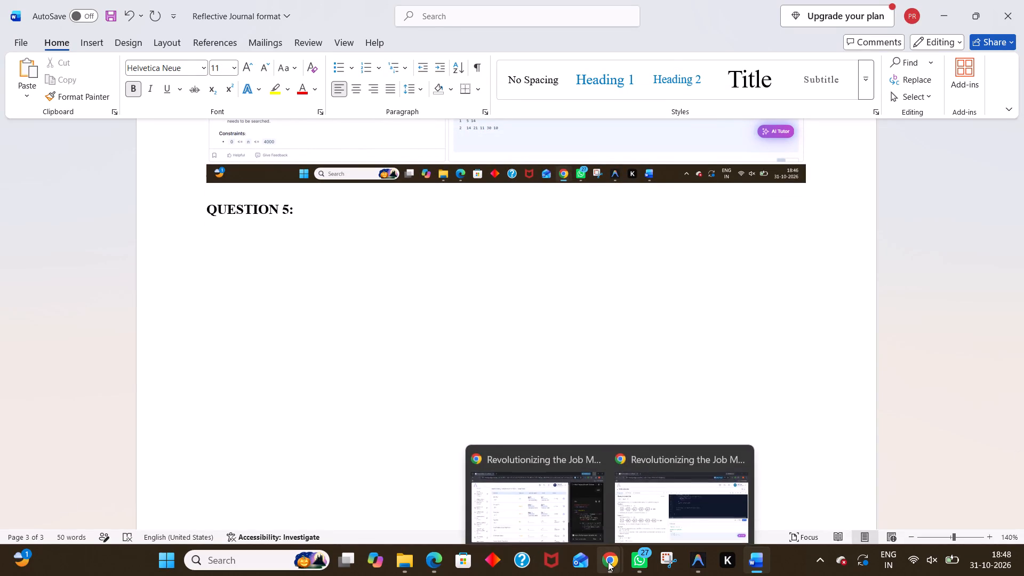
In Chrome, run the C++ solution of Insertion At Head - Linked List from the Coding Practice that follows the Insertion in Linked List lessons.
click(672, 520)
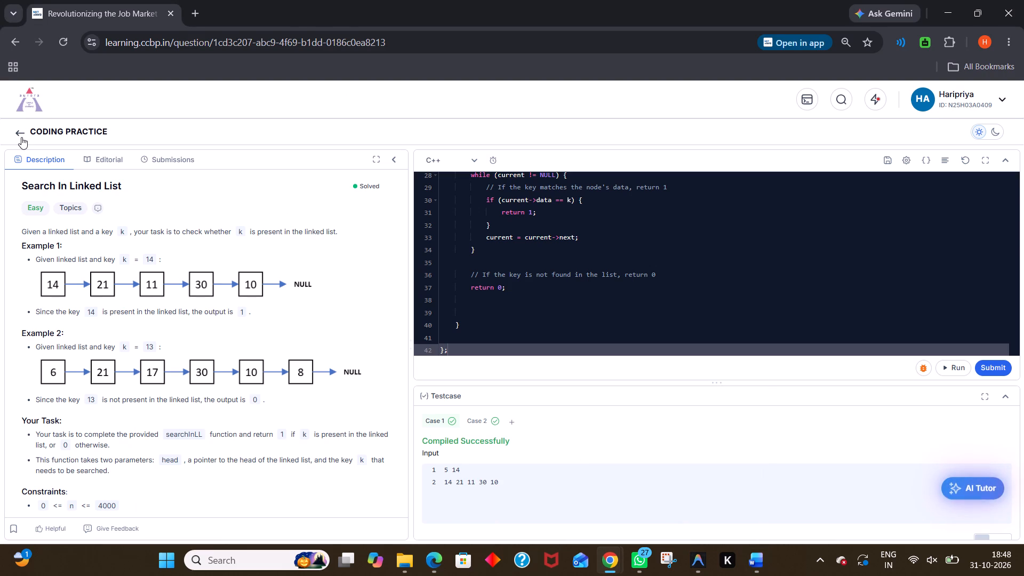
click(21, 137)
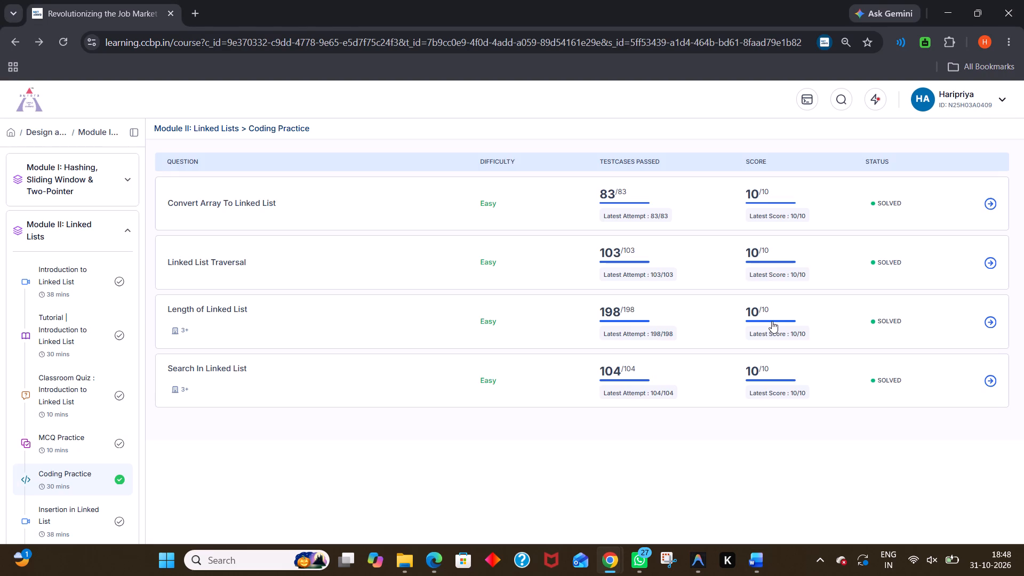
scroll(79, 407, down, 1)
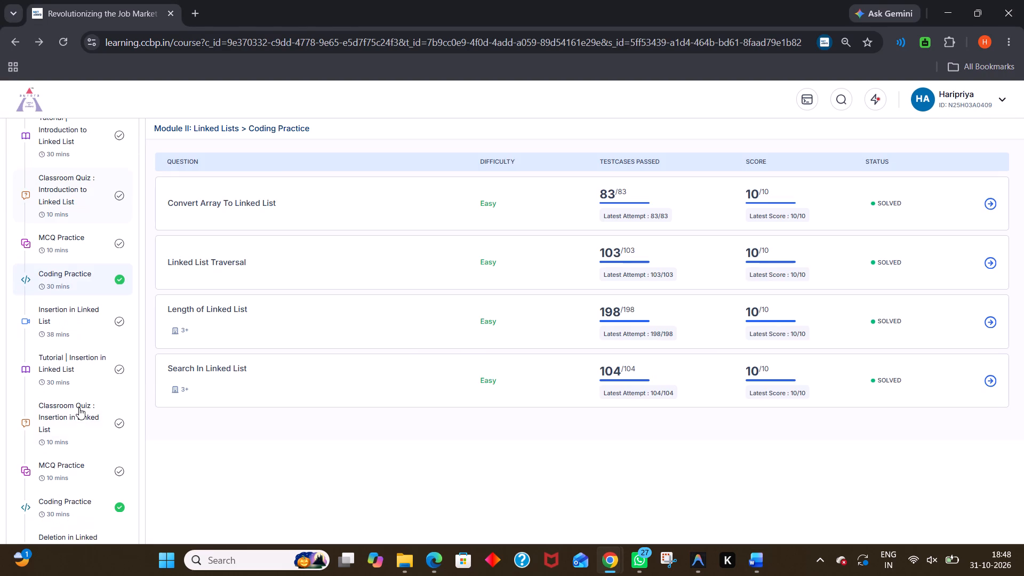
scroll(79, 407, down, 1)
click(74, 497)
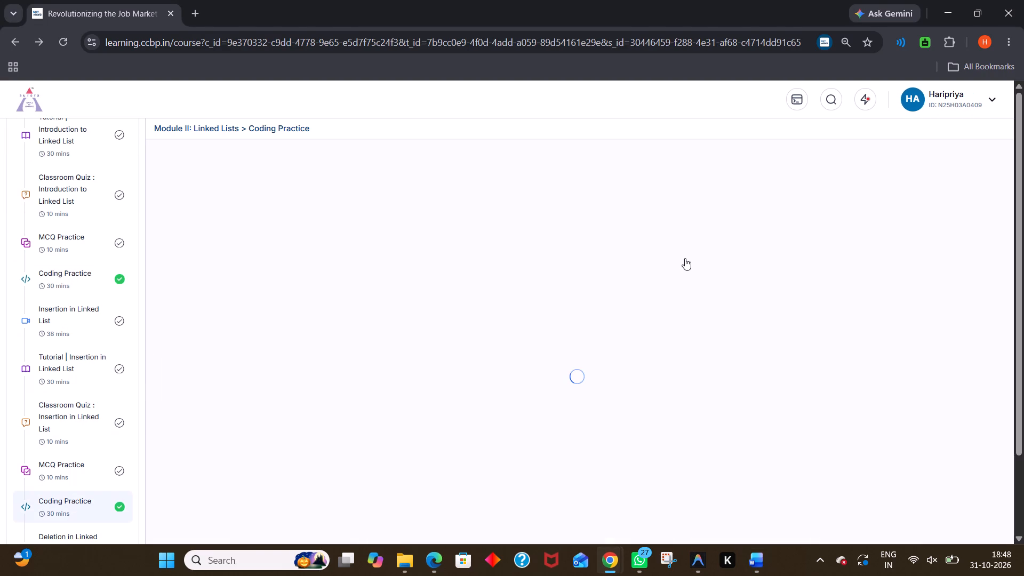
click(855, 198)
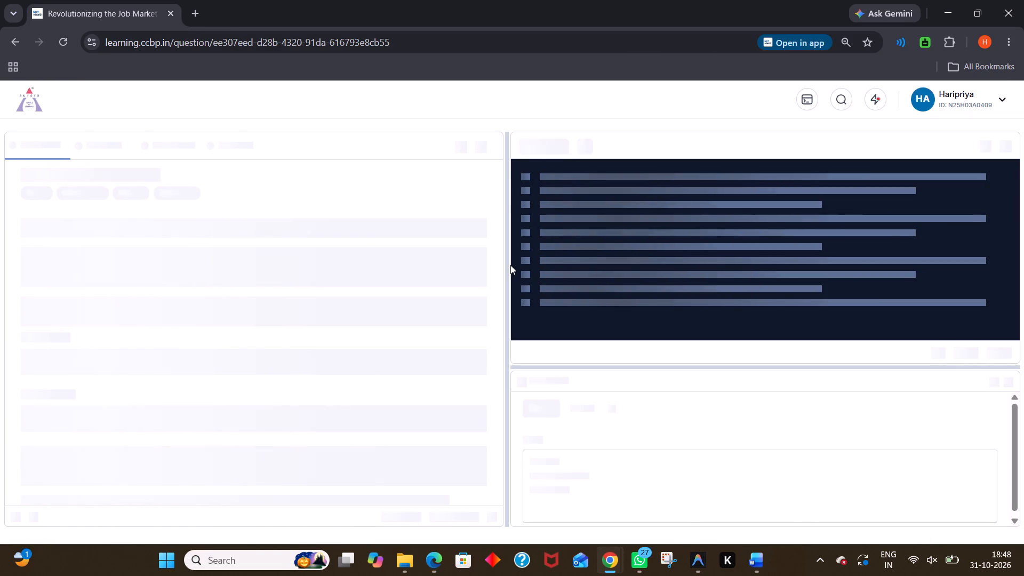
scroll(701, 274, down, 11)
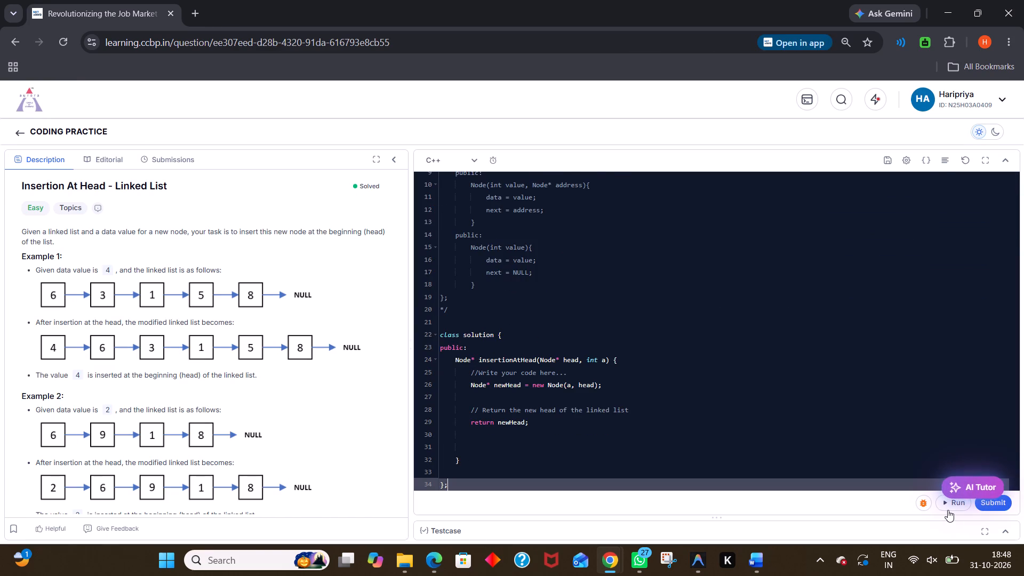
click(948, 510)
scroll(755, 313, down, 12)
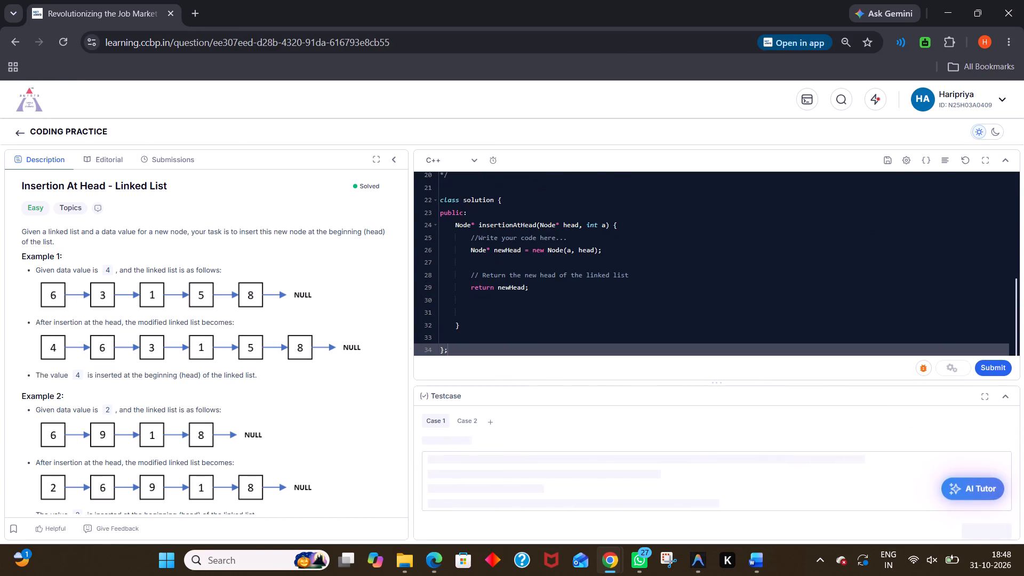
Capture the full screen showing the Insertion At Head solution and paste it under QUESTION 5: in Word.
key(Print)
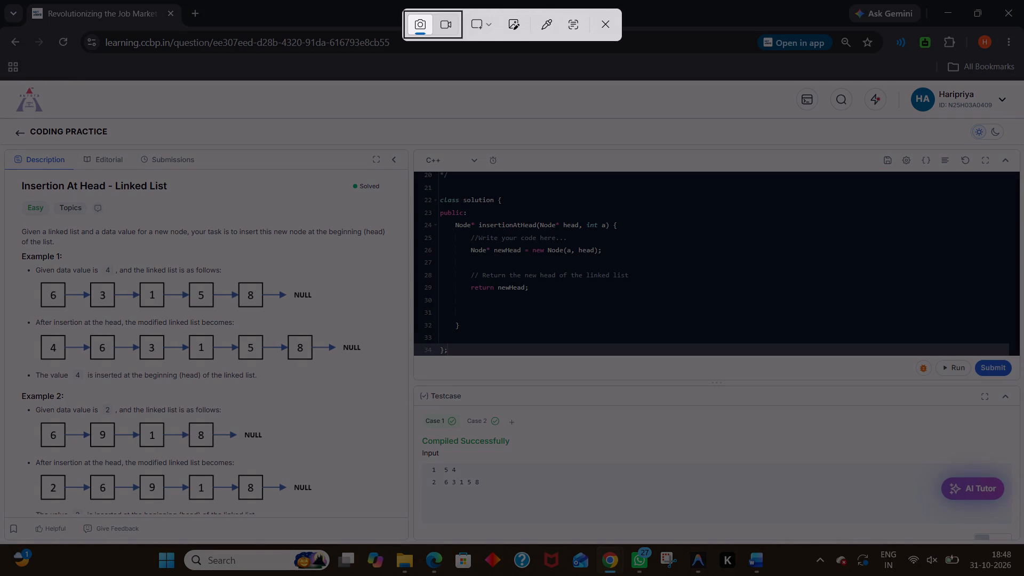
click(483, 23)
click(494, 71)
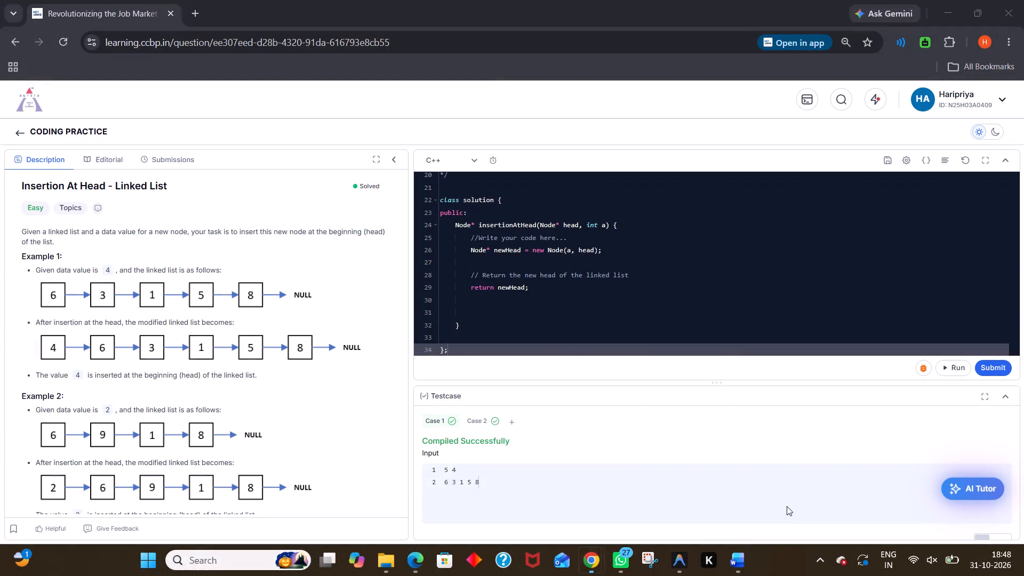
click(771, 505)
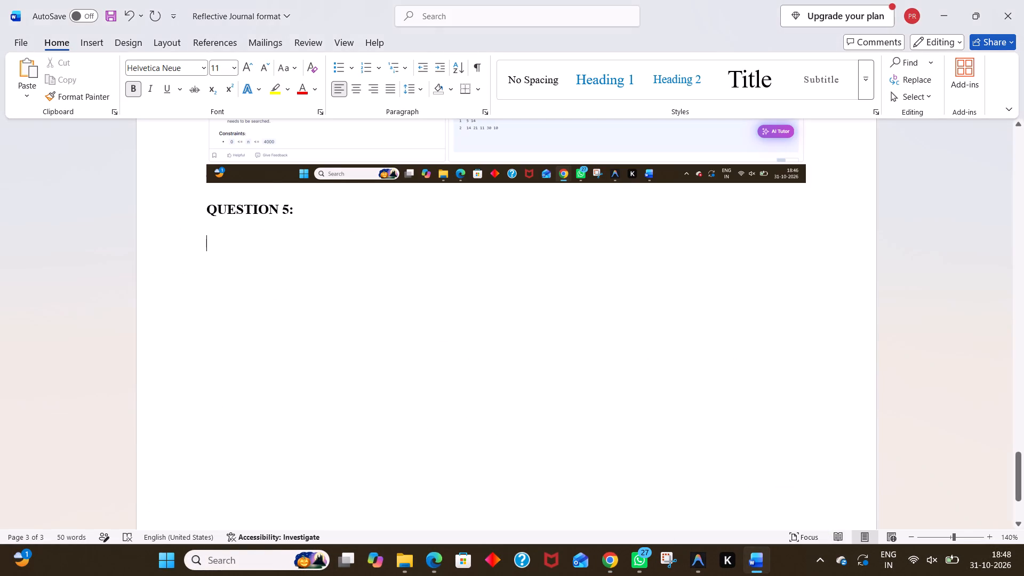
key(ctrl+v)
Add the heading QUESTION 6: below the Insertion At Head screenshot.
key(Return)
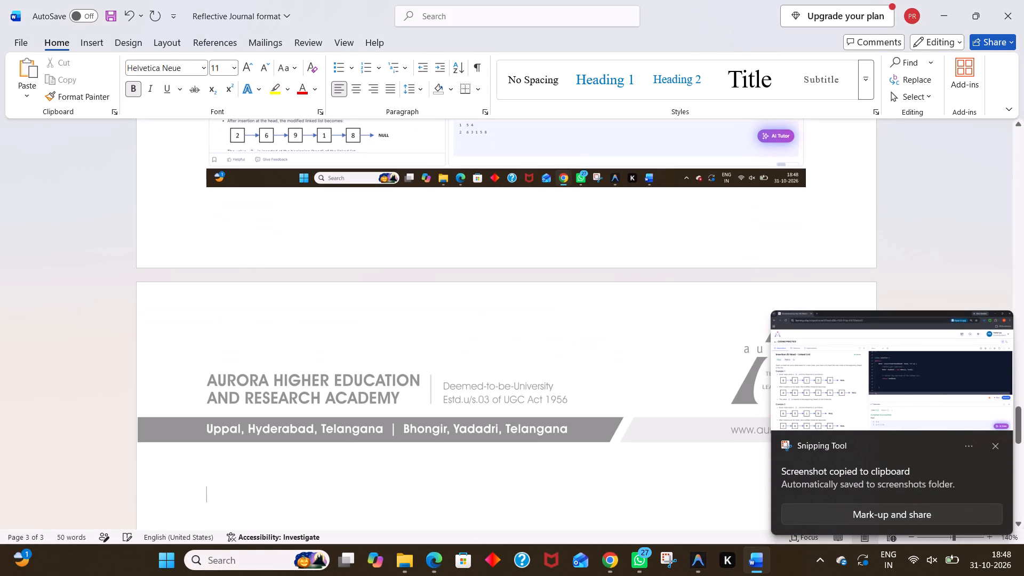
text(QUESTION 6)
key(shift+colon)
key(Return)
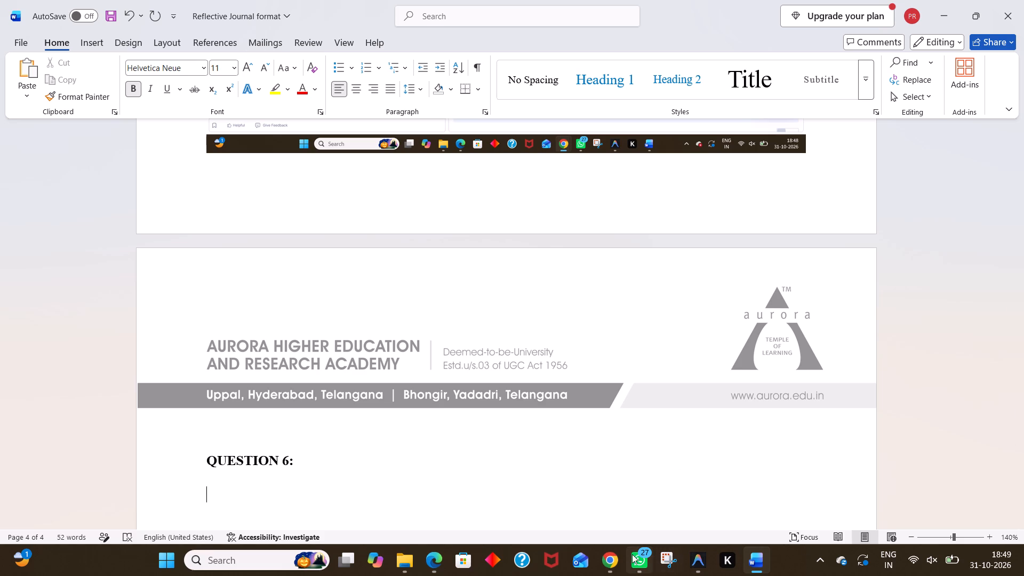
In Chrome, open the Insertion At Tail - Linked List question and run its C++ solution against the test cases.
click(634, 499)
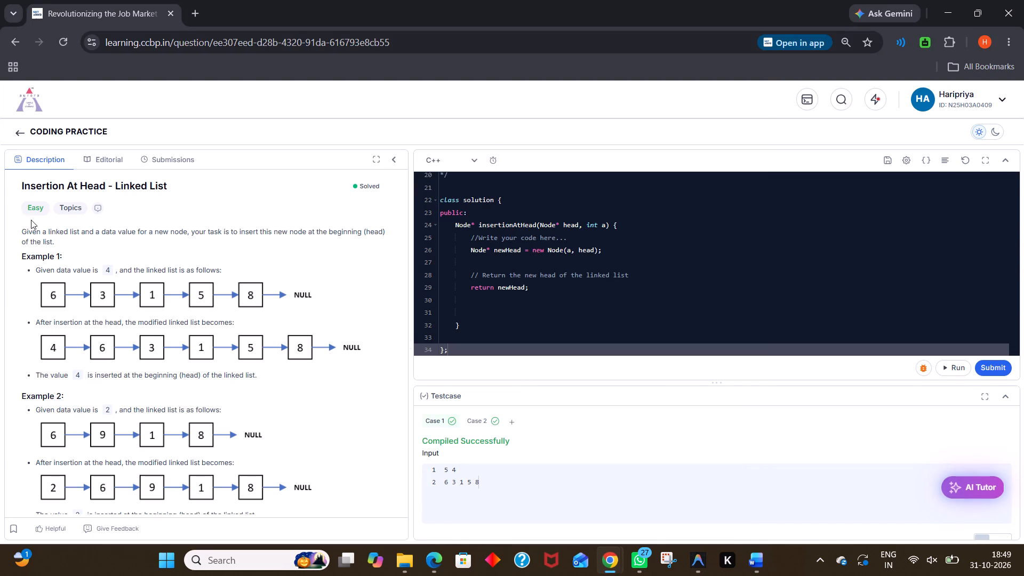
click(20, 132)
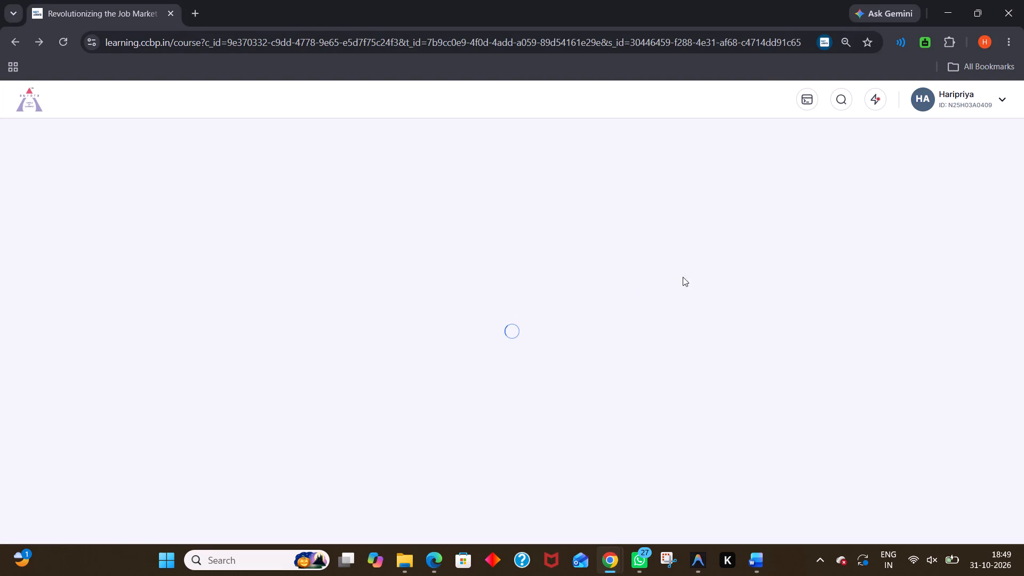
click(947, 267)
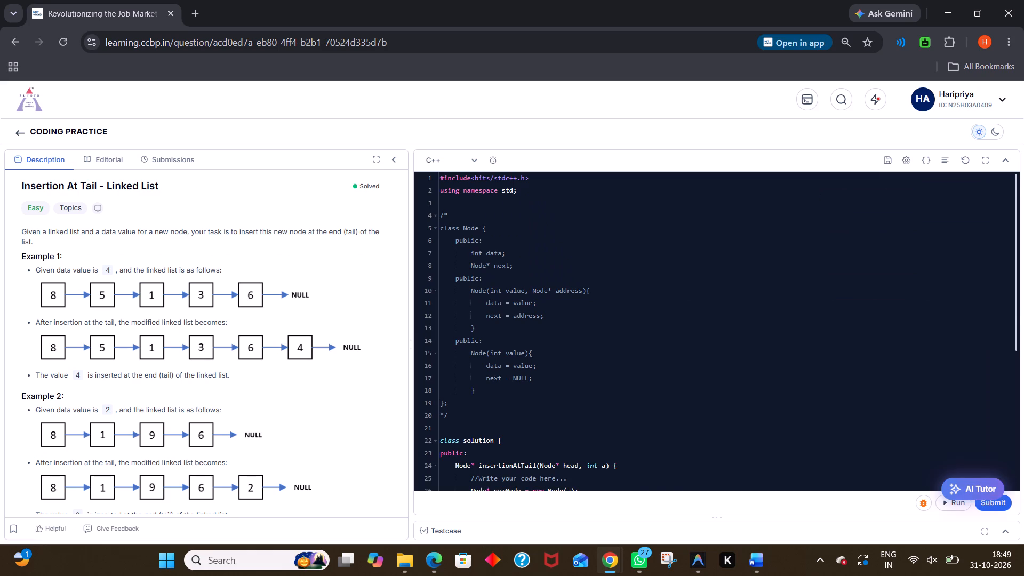
scroll(661, 252, down, 12)
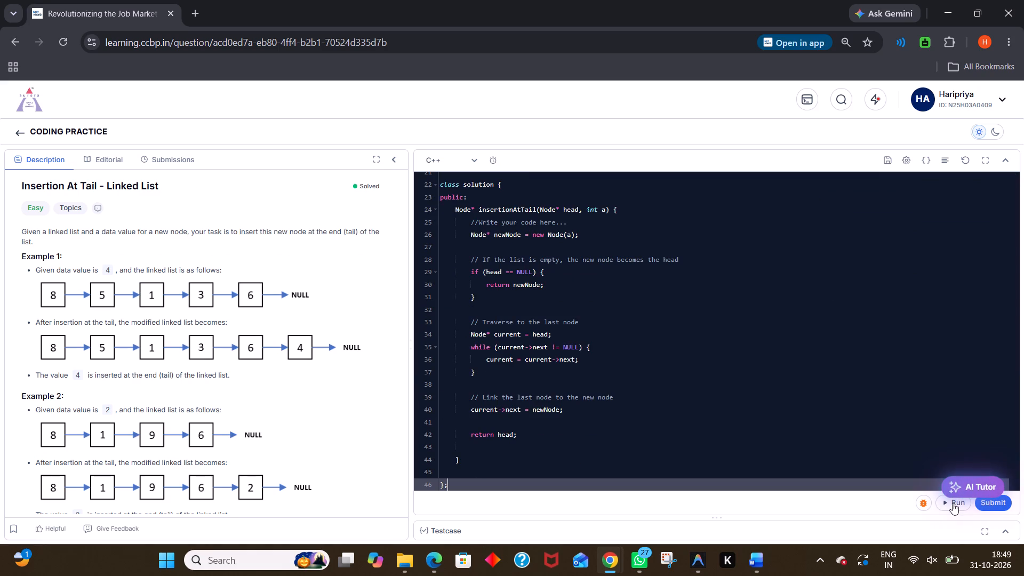
click(953, 503)
scroll(700, 191, down, 9)
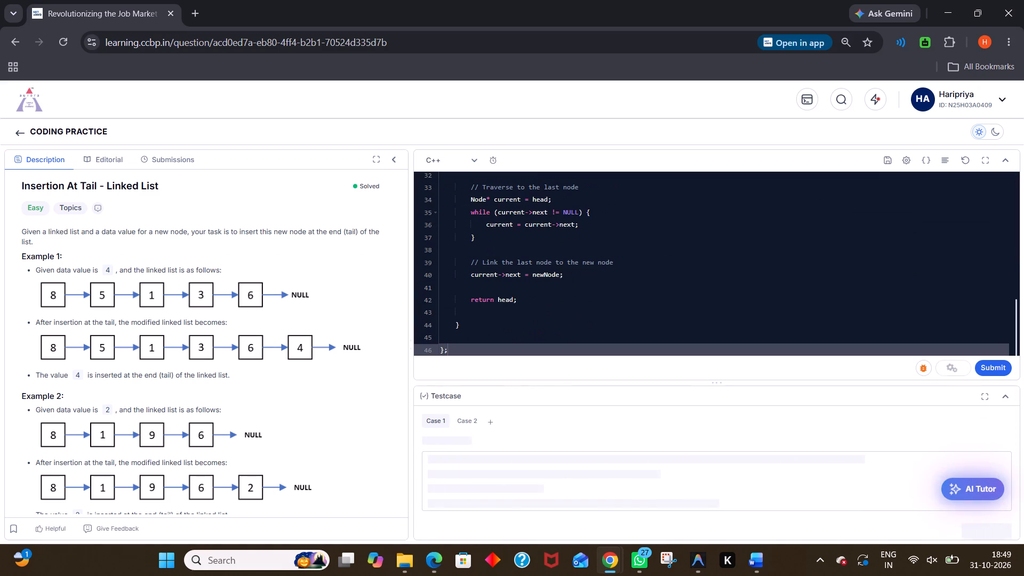
Capture the full screen showing the Insertion At Tail solution and paste it under QUESTION 6: in Word.
key(Print)
click(486, 12)
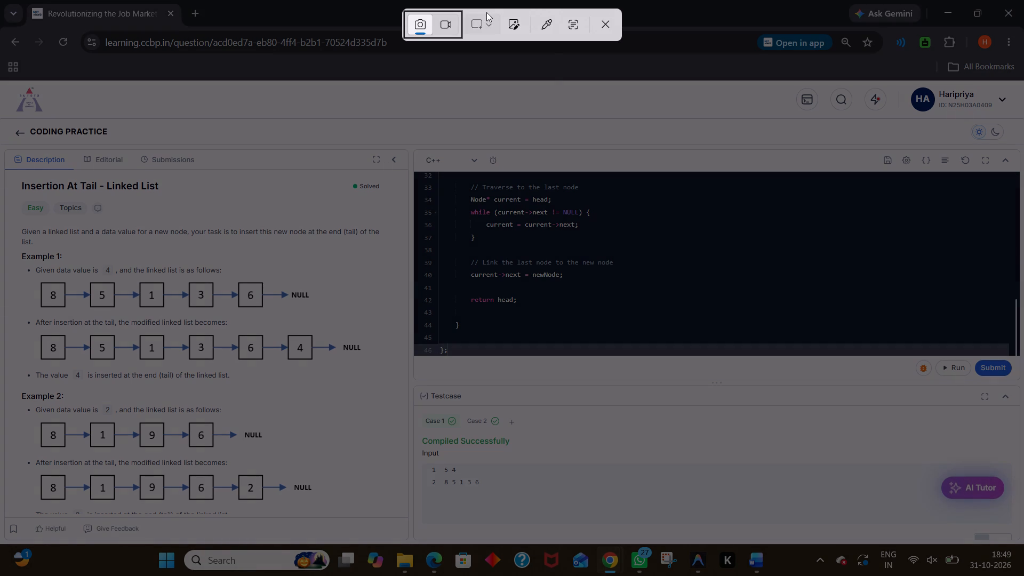
click(496, 68)
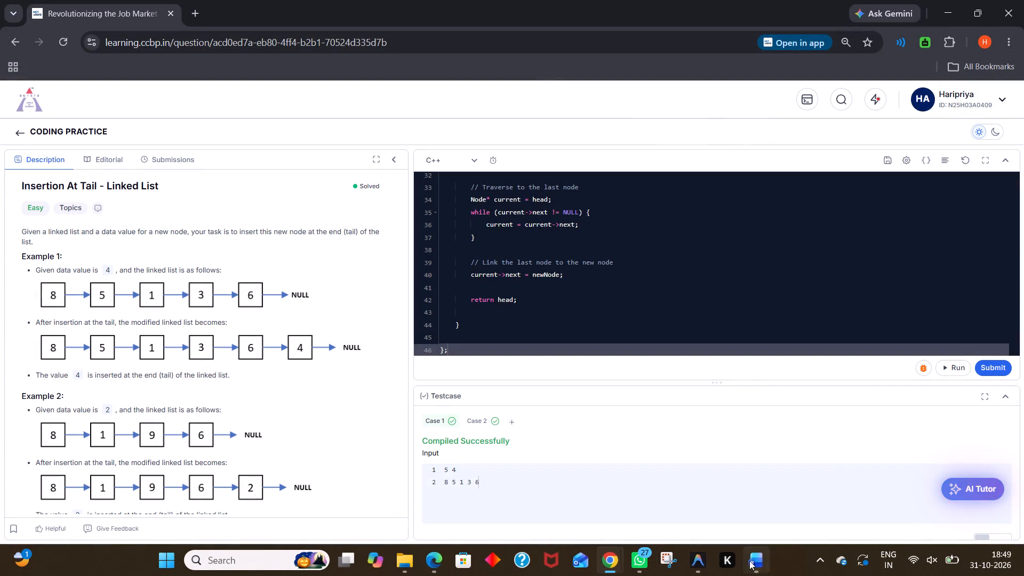
click(779, 504)
key(ctrl+v)
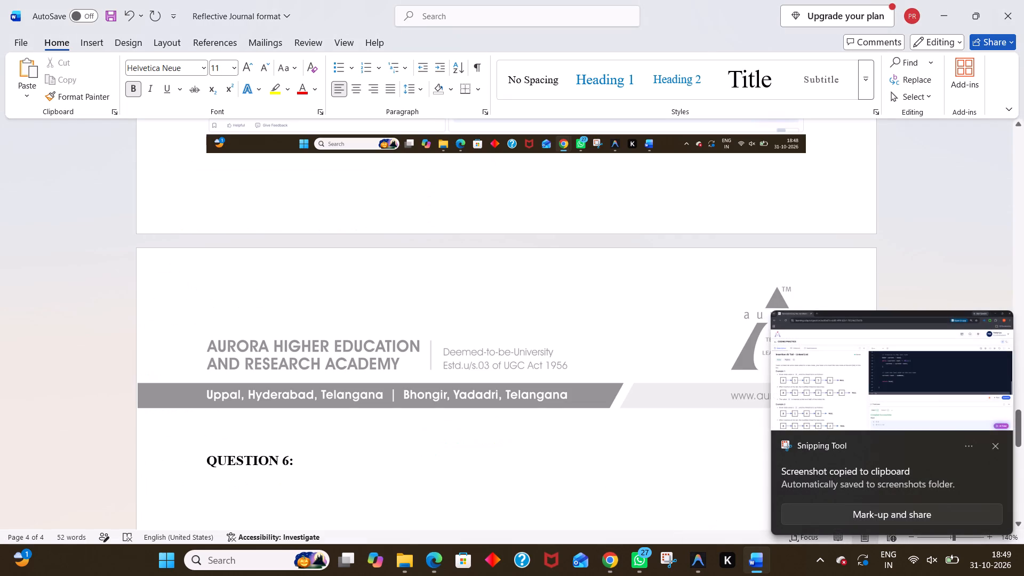
Add the heading QUESTION 7: below the Insertion At Tail screenshot.
key(Return)
text(QUESTION)
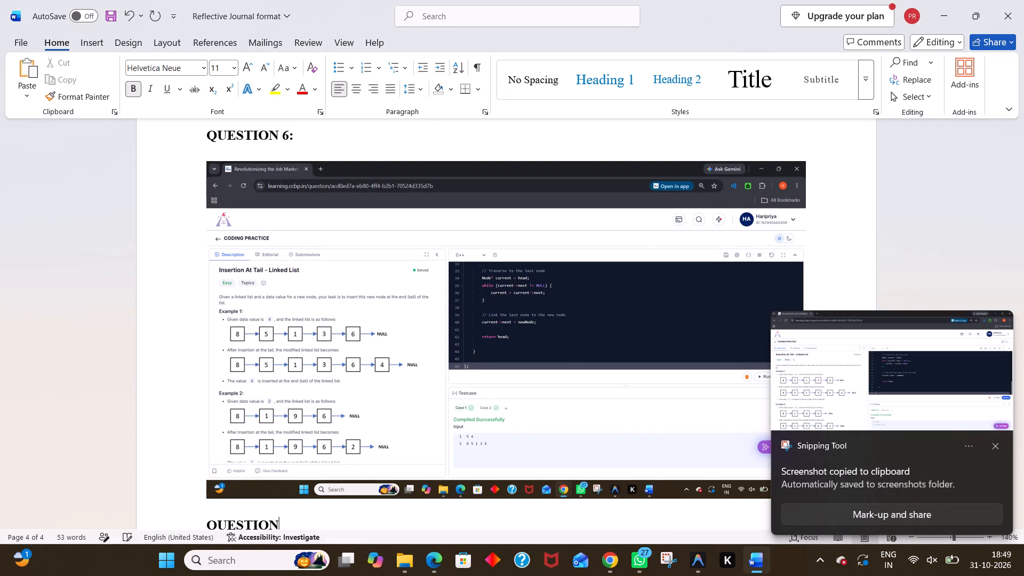
key(space)
key(7)
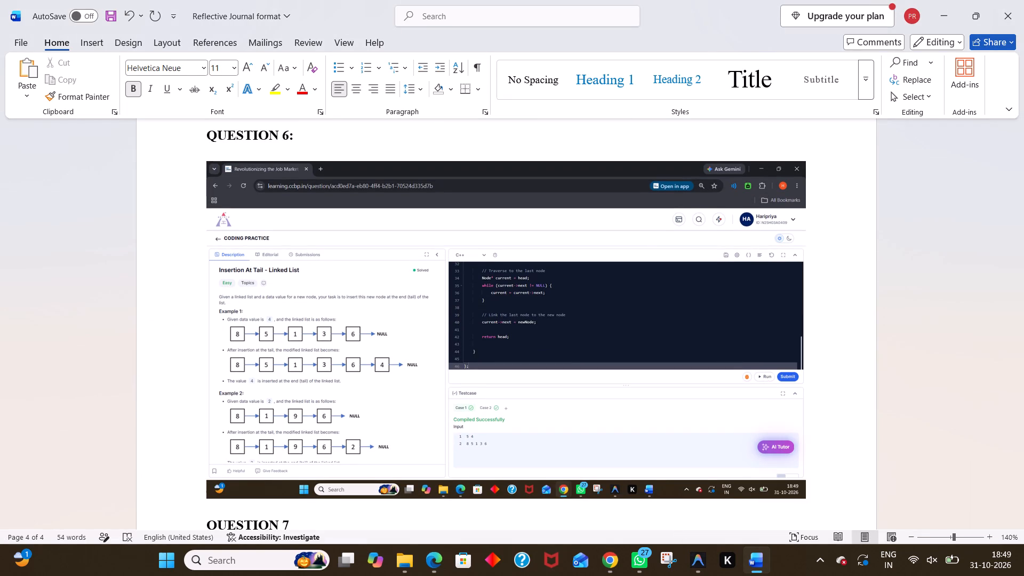
key(shift+colon)
key(Return)
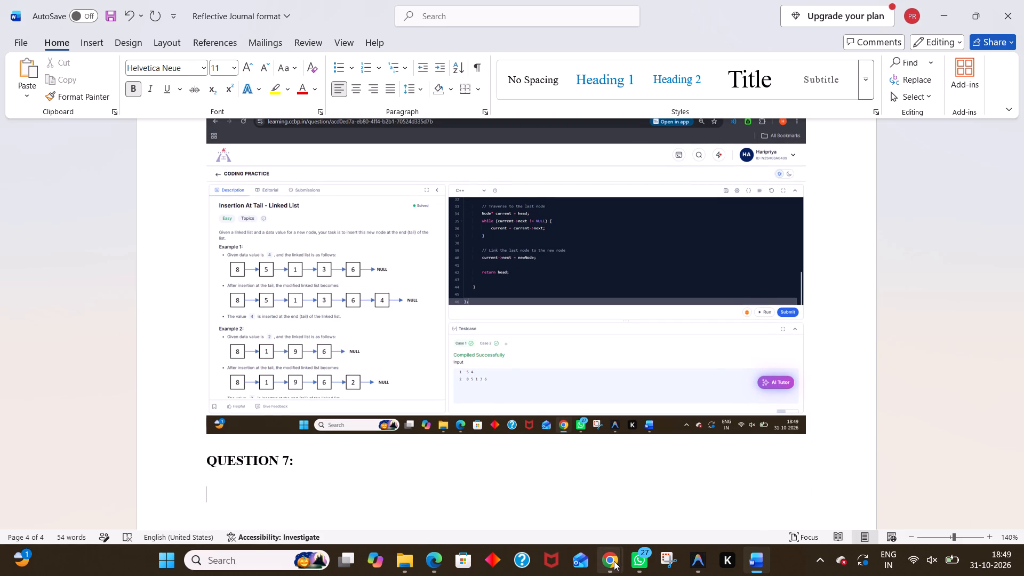
In Chrome, open the Insertion At Kth Position - Linked List question and run its C++ solution against the test cases.
click(650, 498)
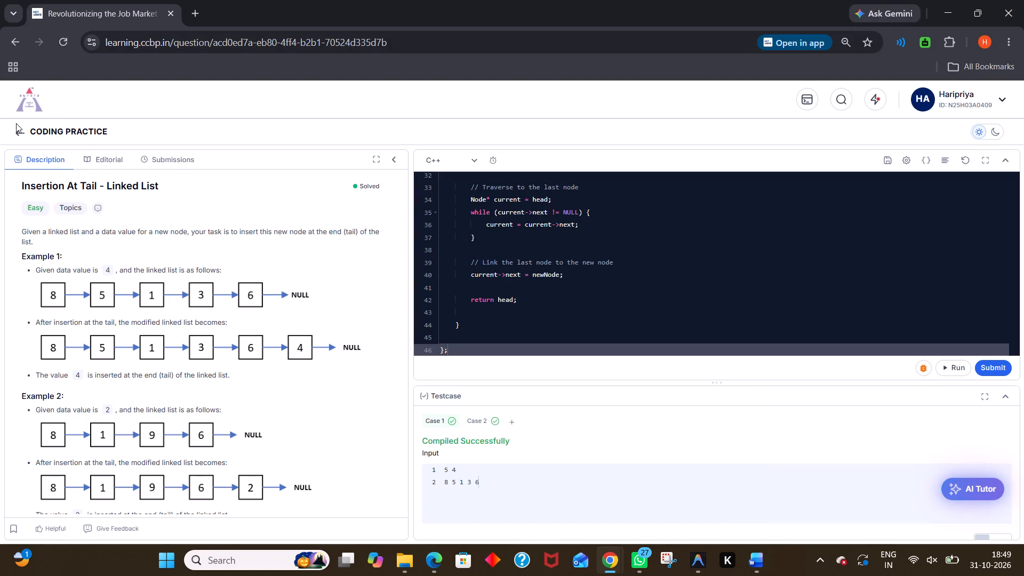
click(18, 131)
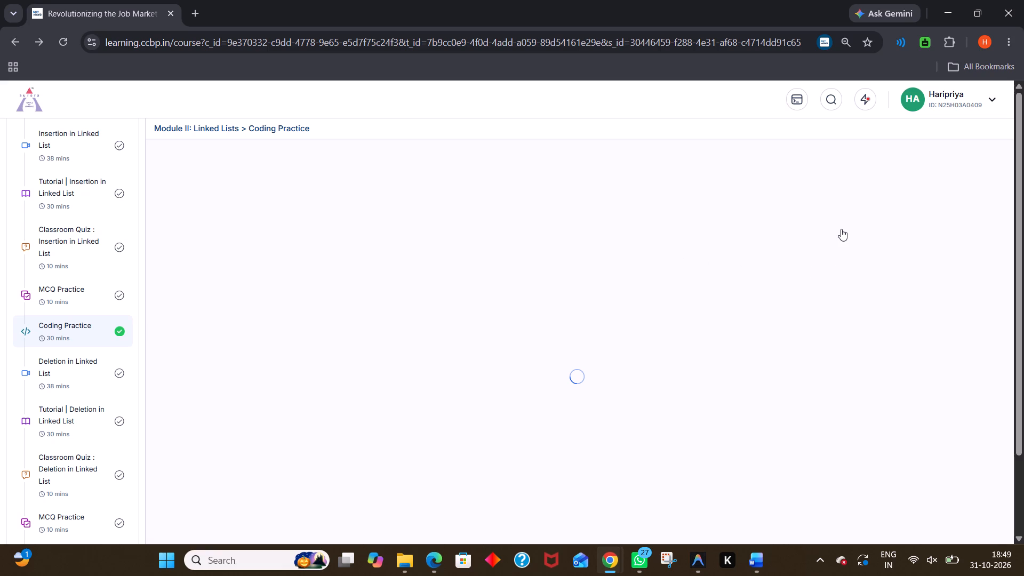
click(830, 334)
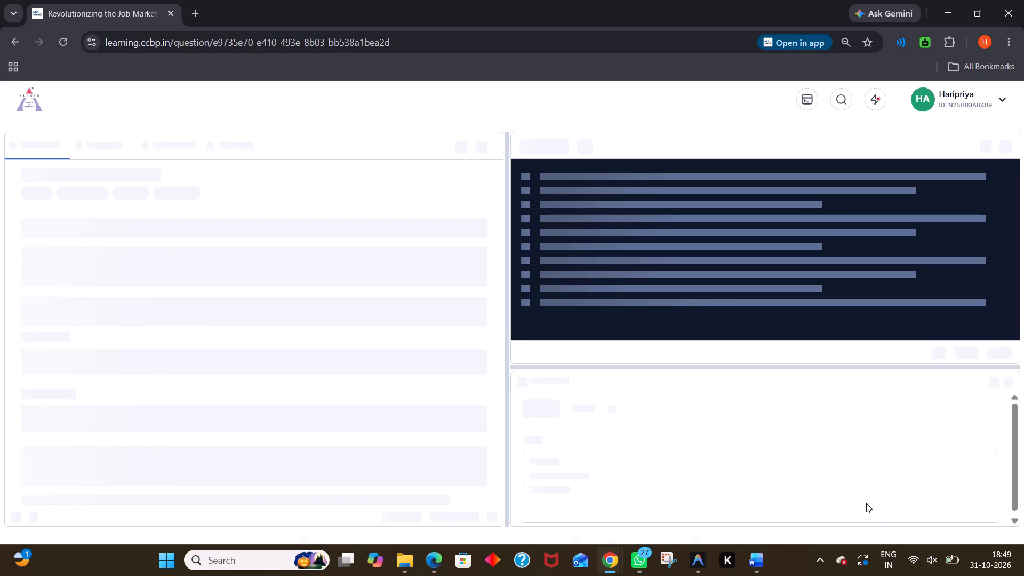
scroll(877, 300, down, 5)
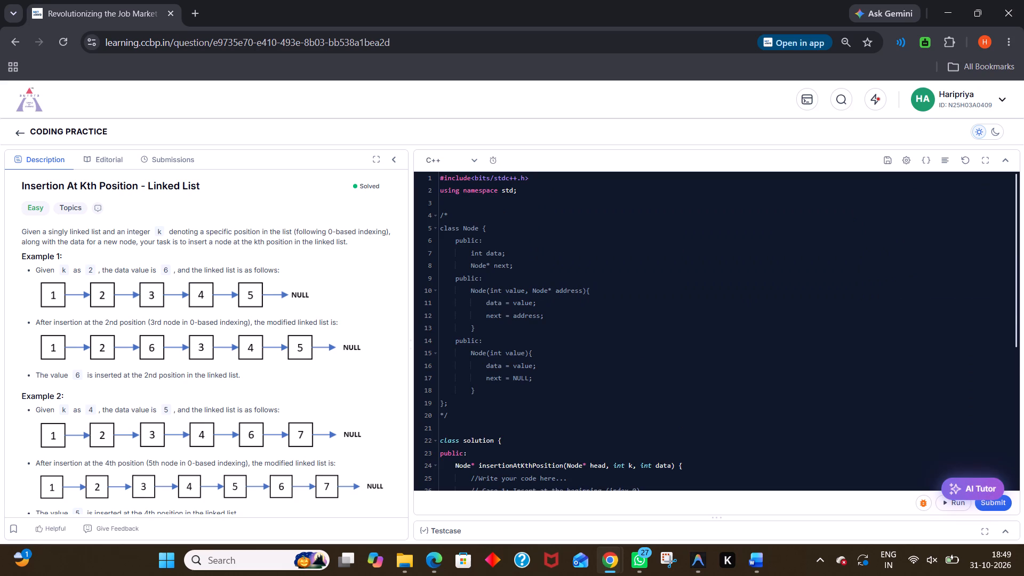
scroll(877, 300, down, 3)
click(941, 508)
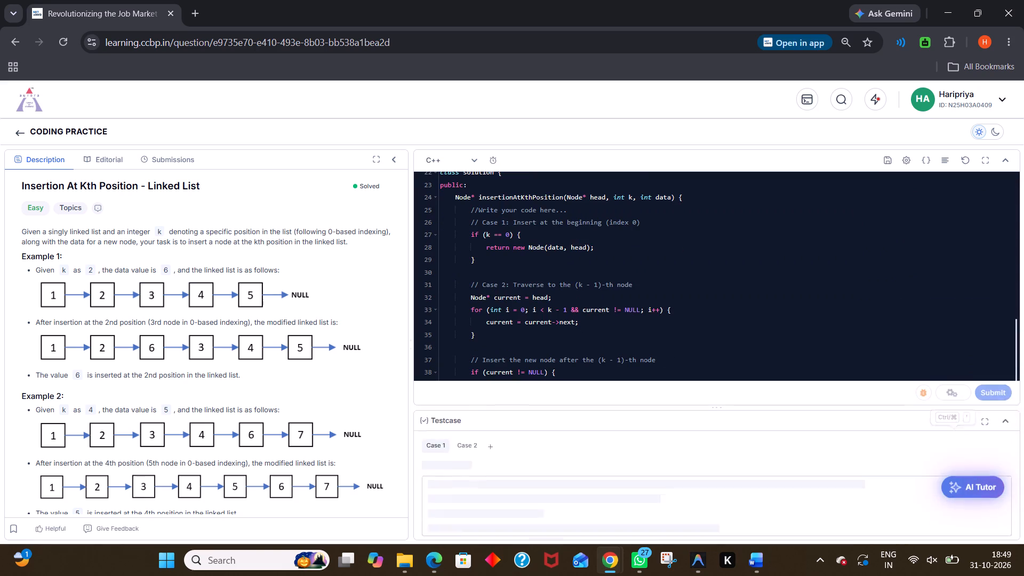
scroll(830, 331, down, 10)
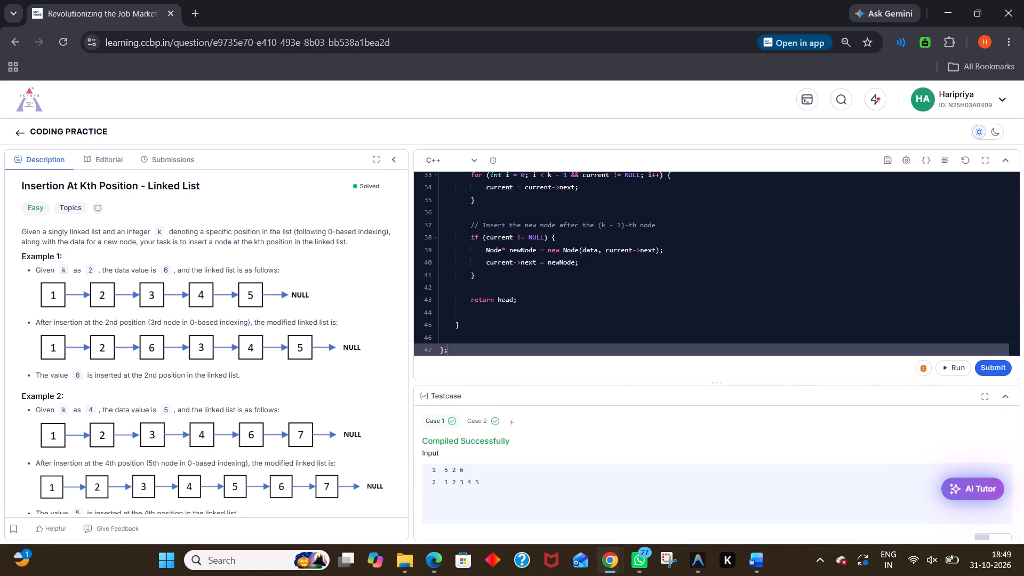
Capture the full screen showing the Insertion At Kth Position solution and paste it under QUESTION 7: in Word.
key(Print)
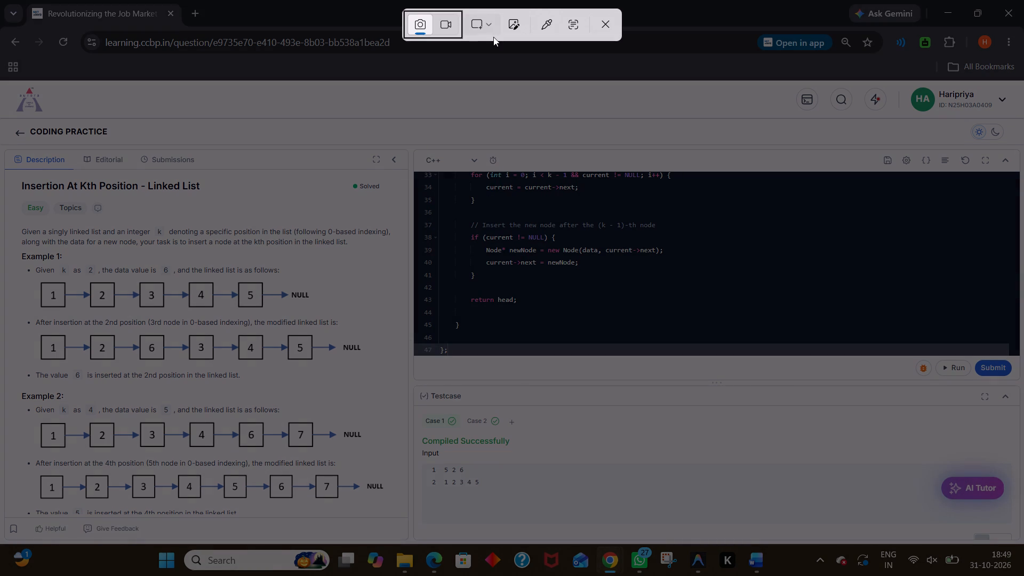
click(493, 37)
click(508, 75)
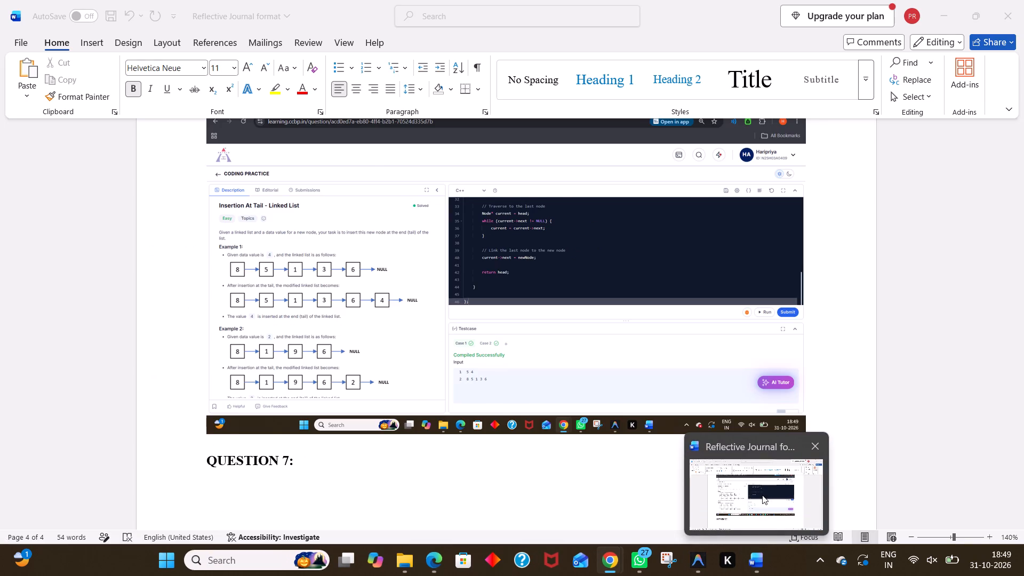
click(526, 518)
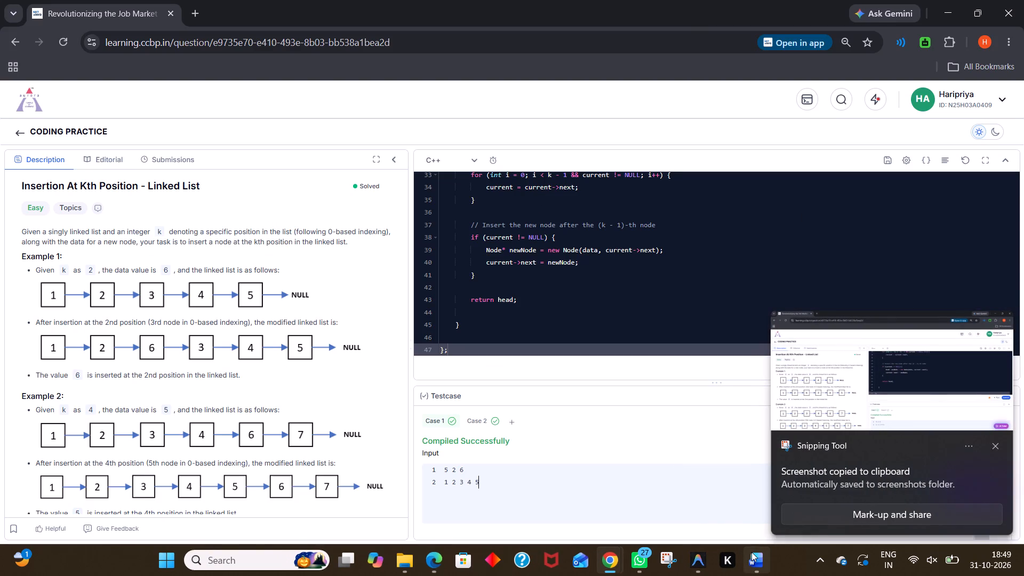
click(751, 538)
click(721, 491)
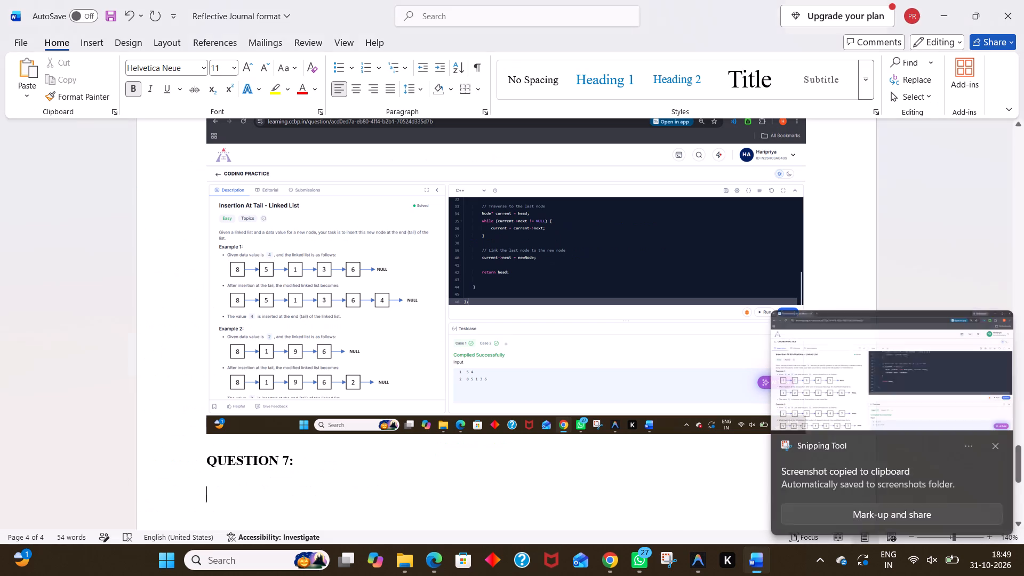
key(ctrl+v)
Add the heading QUESTION 8: below the Insertion At Kth Position screenshot.
key(Return)
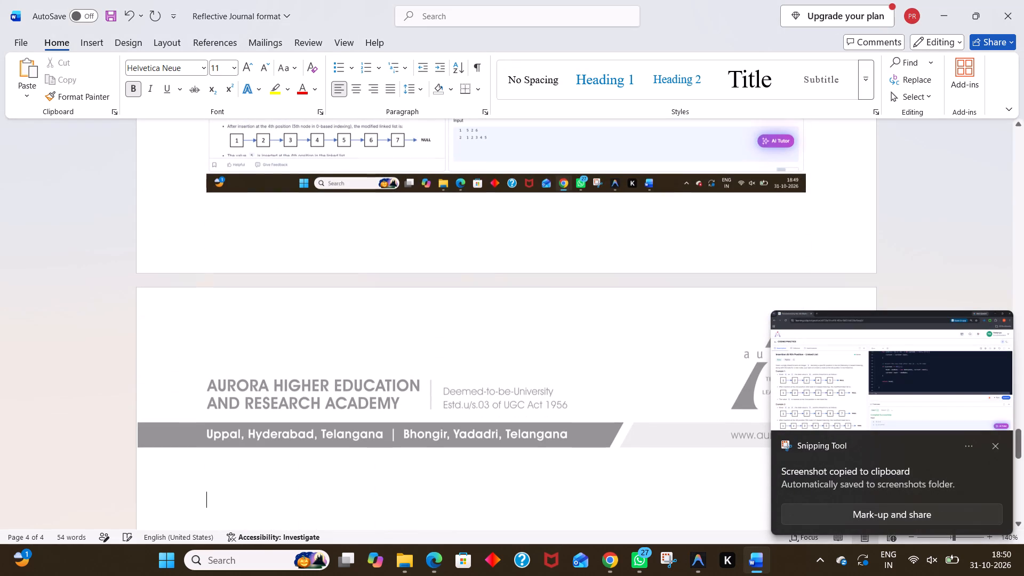
text(QUESTION 8:)
key(Return)
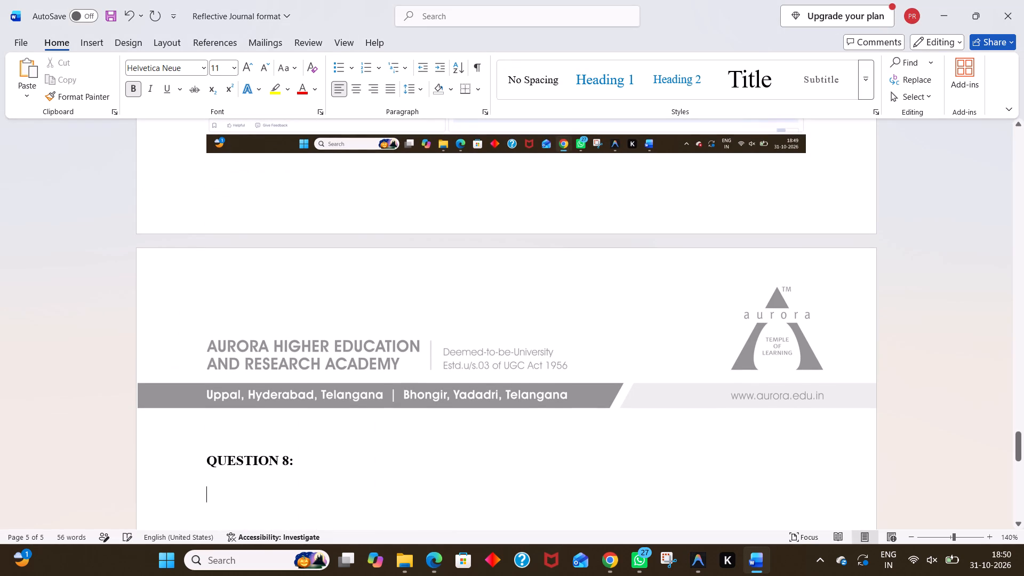
In Chrome, open the Insertion Before a Node With Value X - Linked List question and run its C++ solution against the test cases.
click(651, 484)
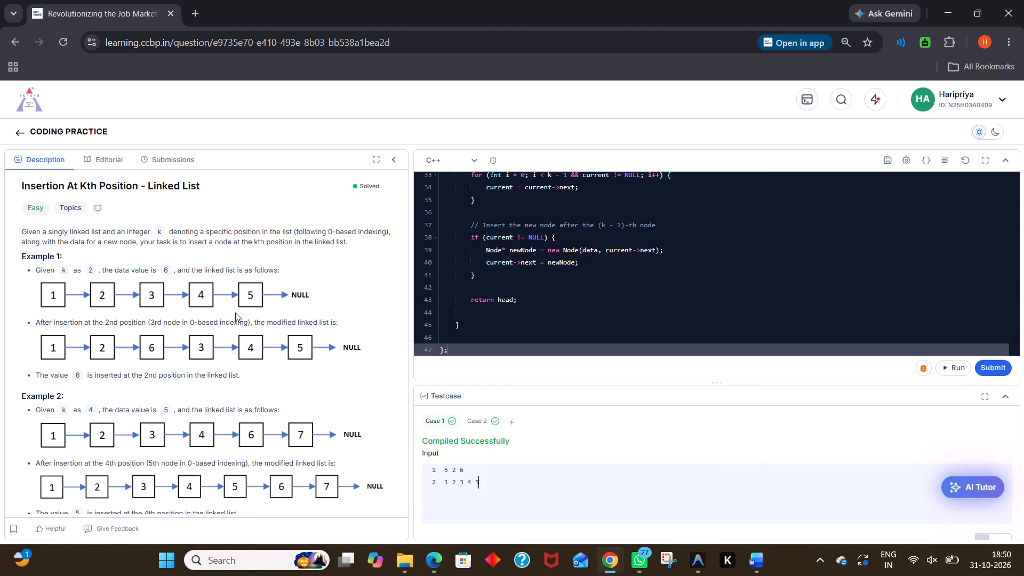
click(21, 130)
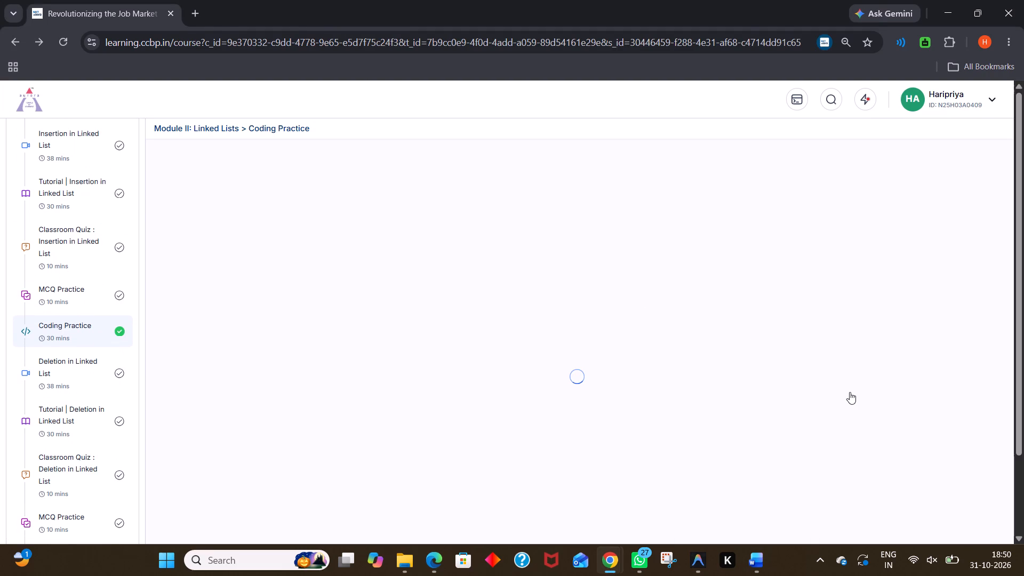
scroll(850, 392, down, 1)
click(923, 339)
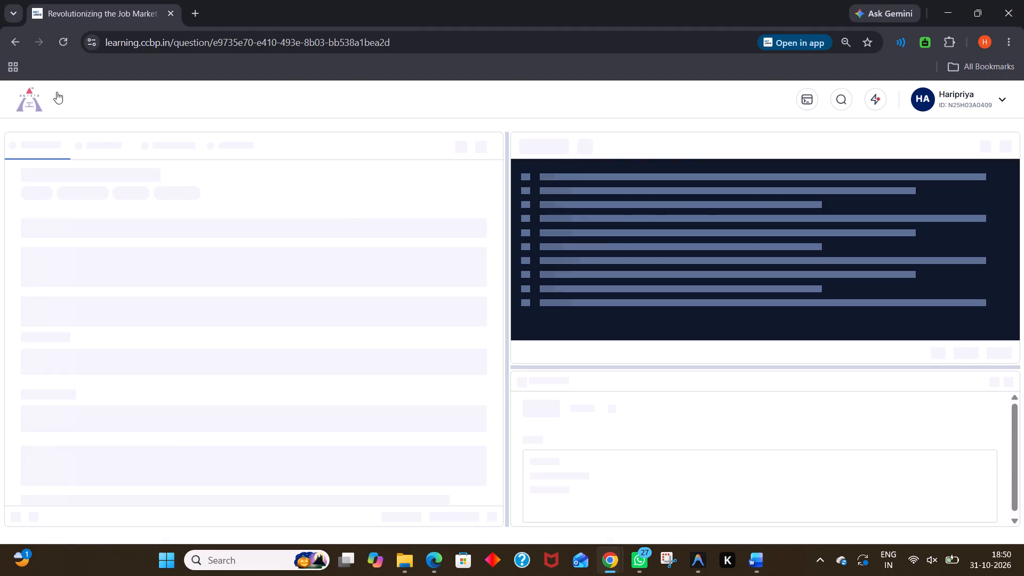
click(14, 45)
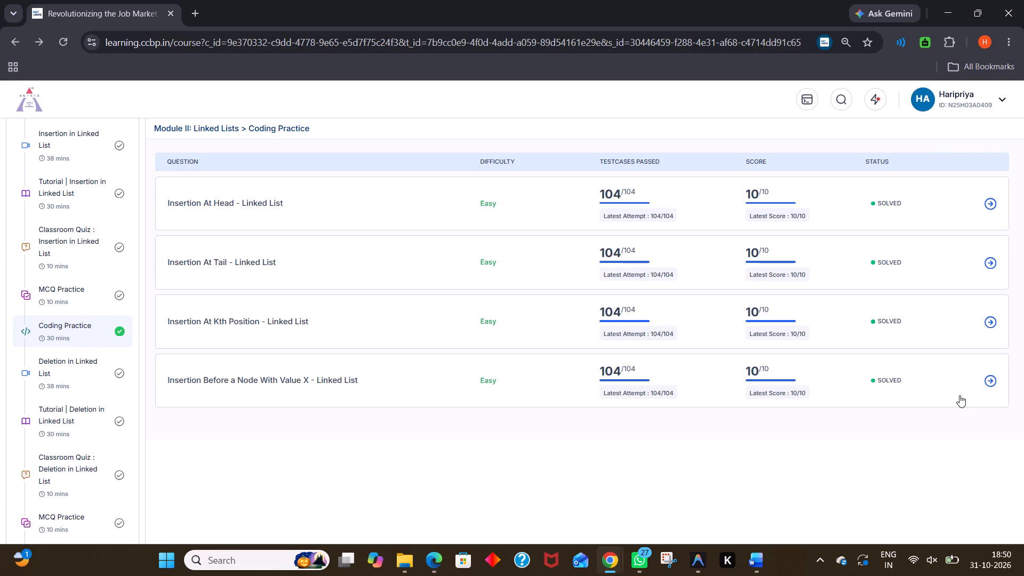
click(959, 395)
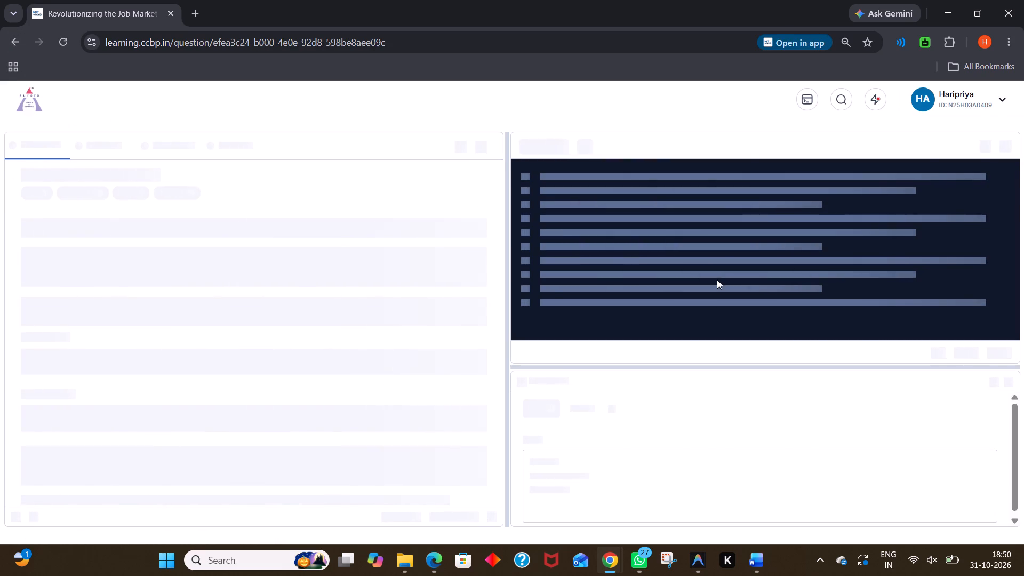
scroll(717, 279, down, 9)
click(948, 508)
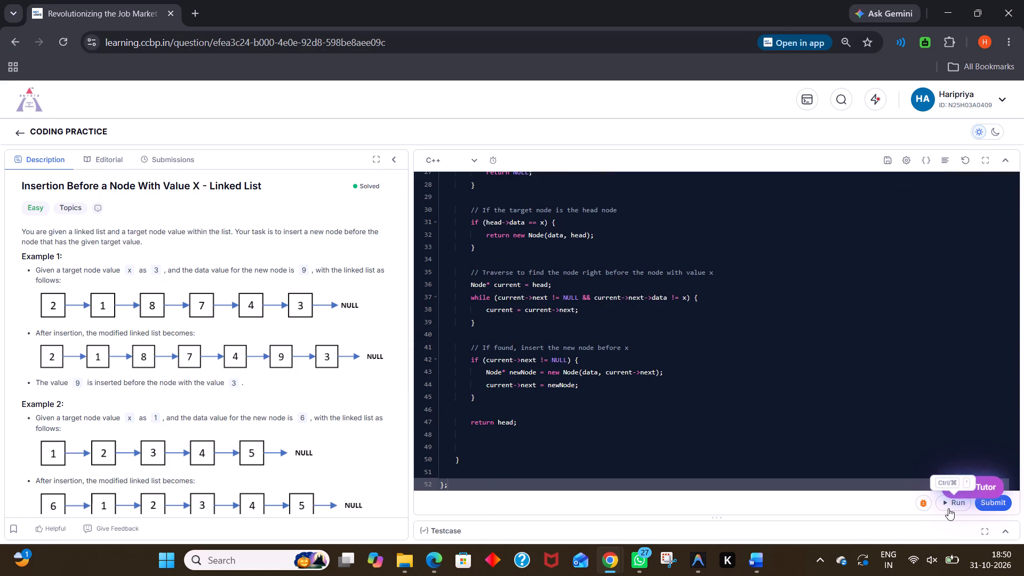
scroll(695, 259, down, 10)
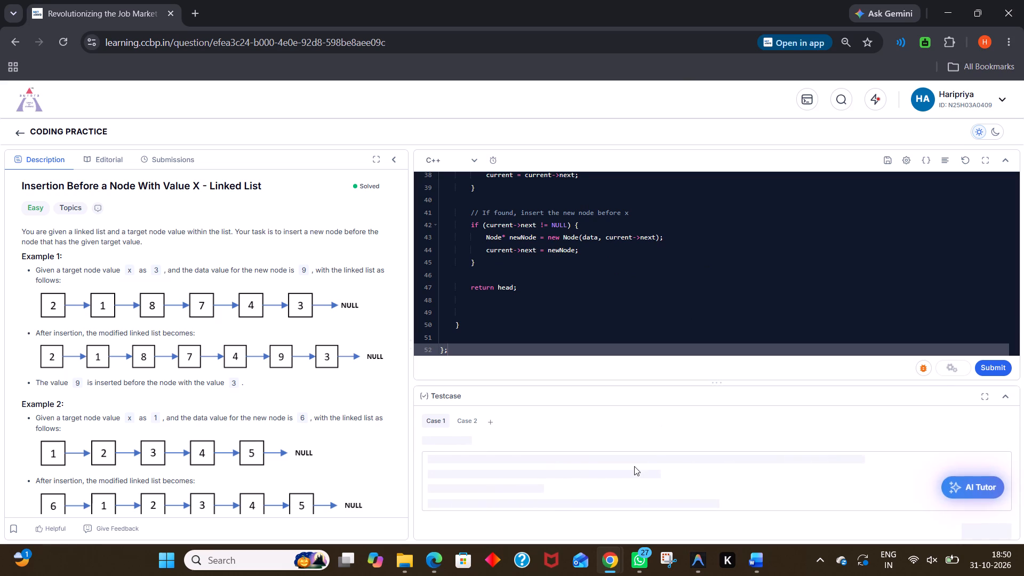
Capture the full screen showing the Insertion Before a Node With Value X solution and paste it under QUESTION 8: in Word.
key(Print)
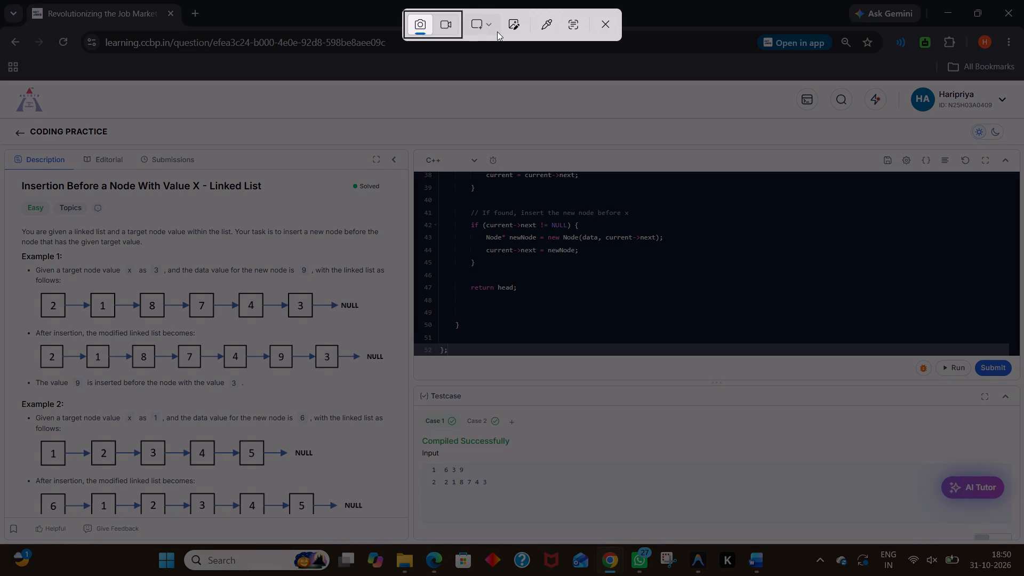
click(497, 31)
click(505, 82)
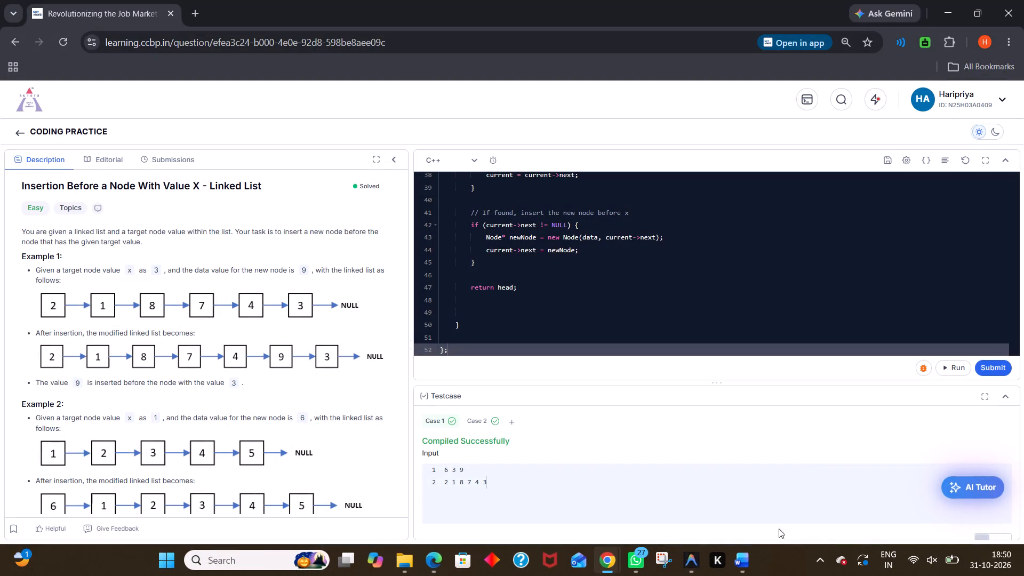
drag(751, 541, 738, 462)
click(738, 462)
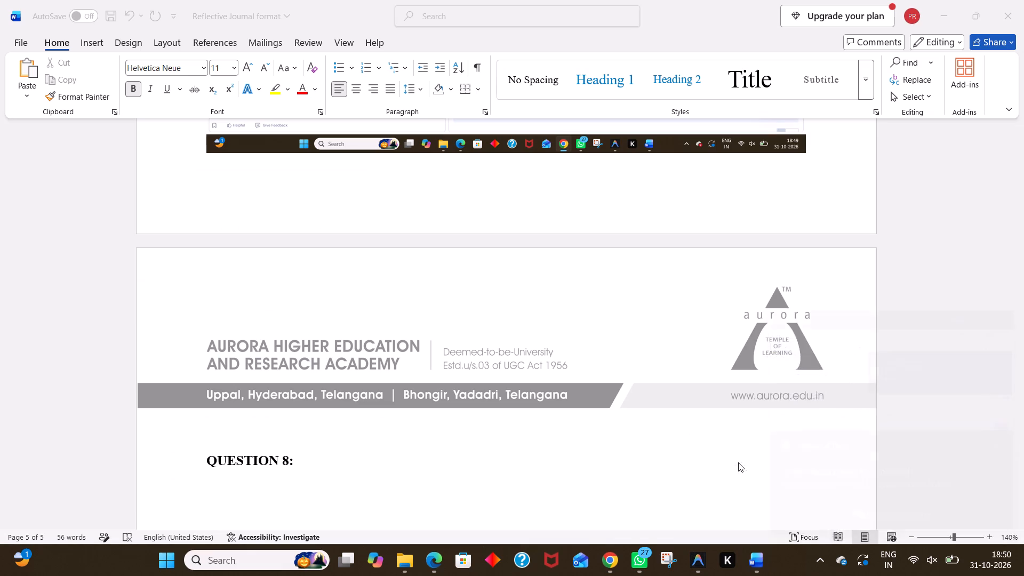
click(557, 480)
key(ctrl+v)
Add the heading QUESTION 9: below the Insertion Before a Node With Value X screenshot.
key(Return)
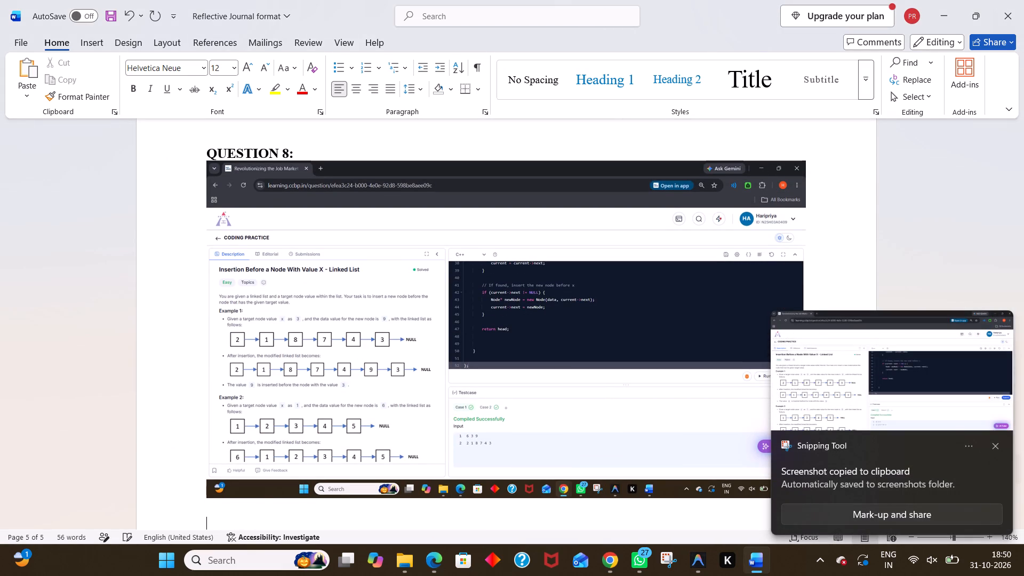
text(QUESTION 9:)
key(Return)
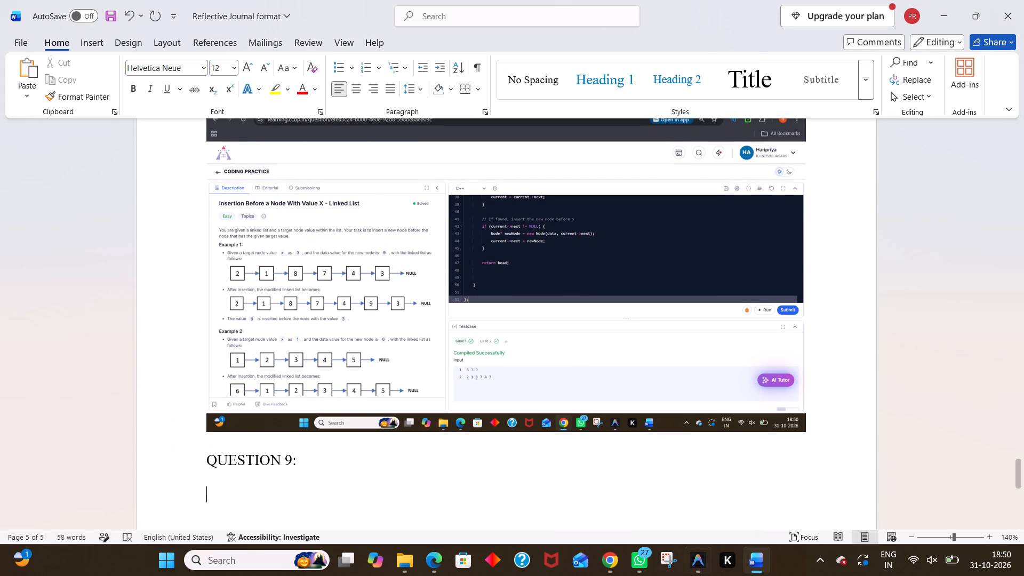
In Chrome, look through the Module II: Linked Lists coding practice sets and open the Circular Linked List set.
click(666, 497)
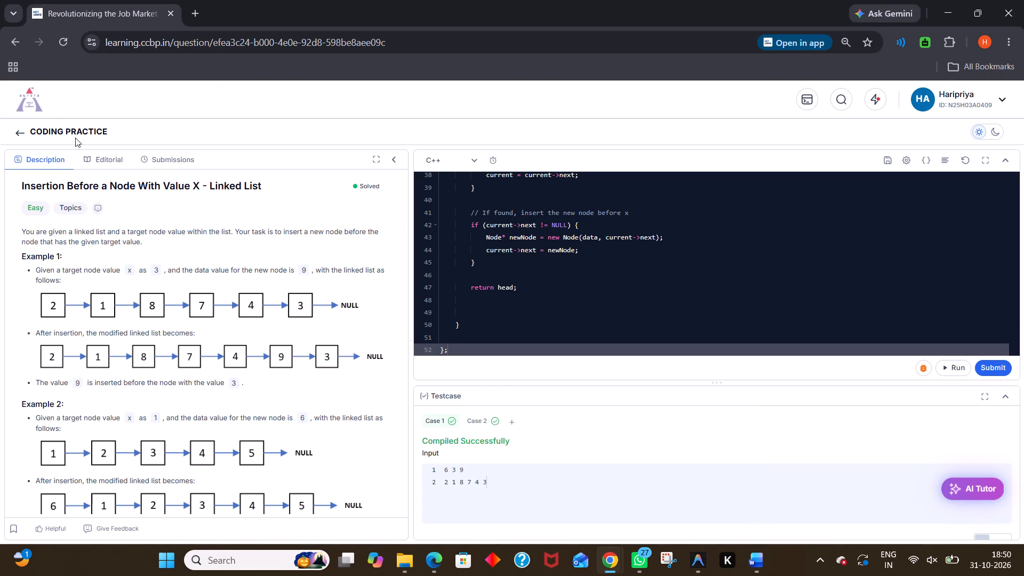
click(22, 130)
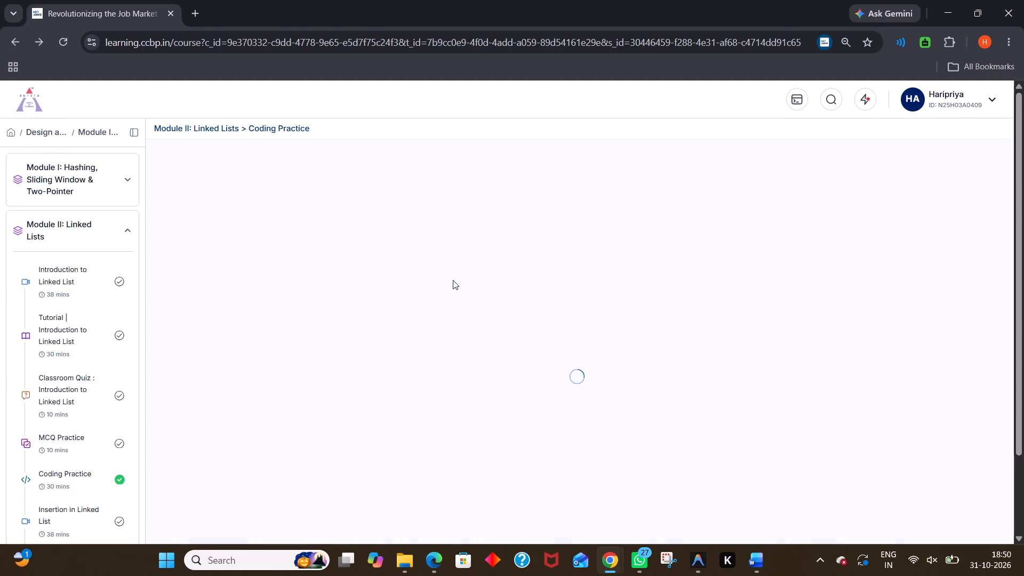
scroll(68, 387, down, 1)
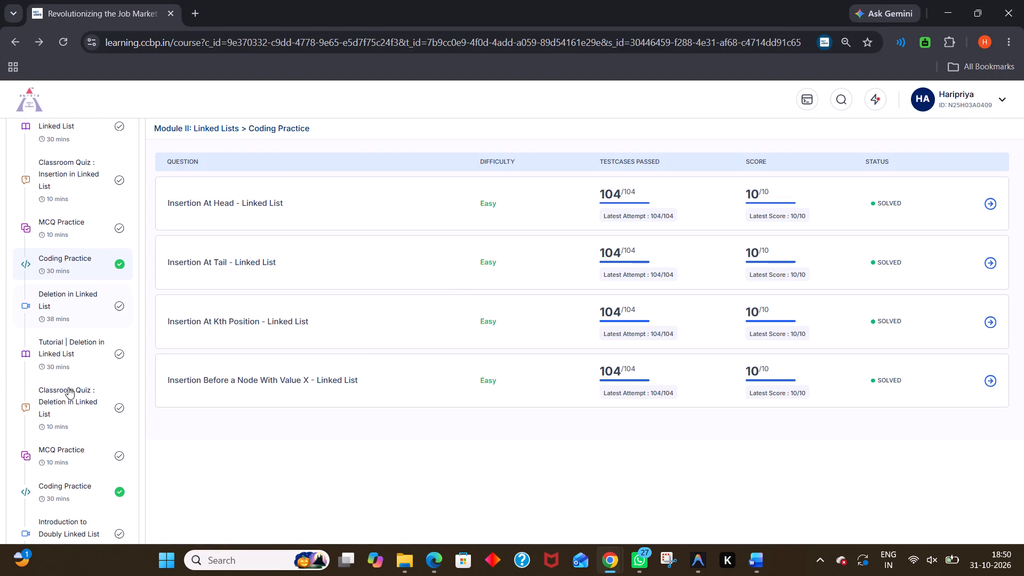
click(92, 481)
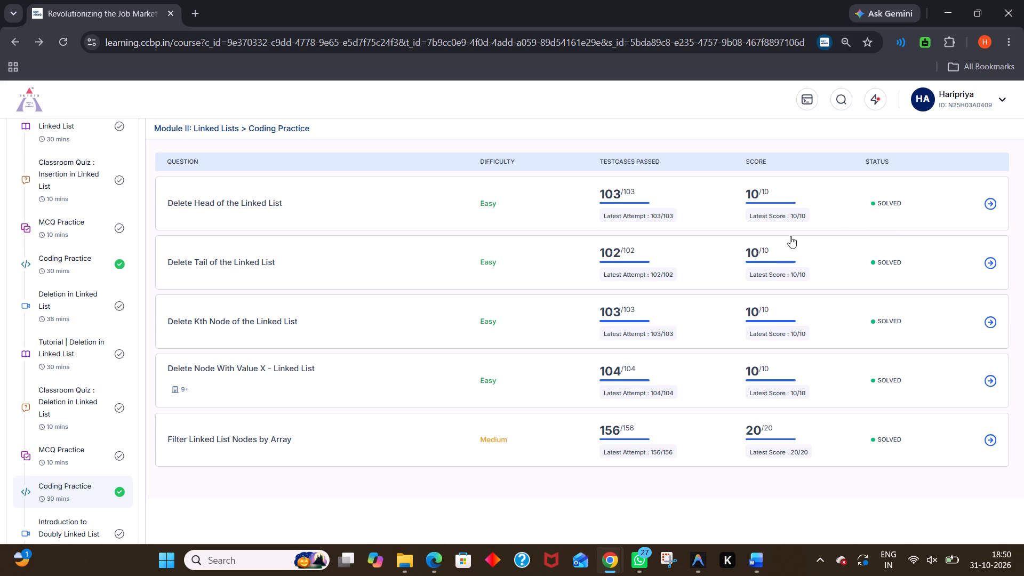
scroll(53, 413, down, 1)
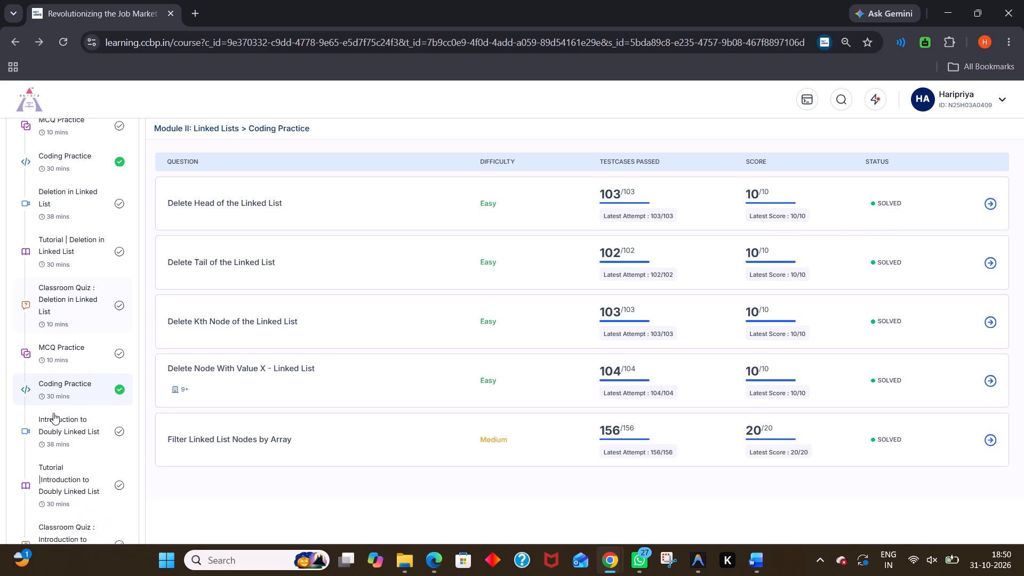
scroll(53, 413, down, 3)
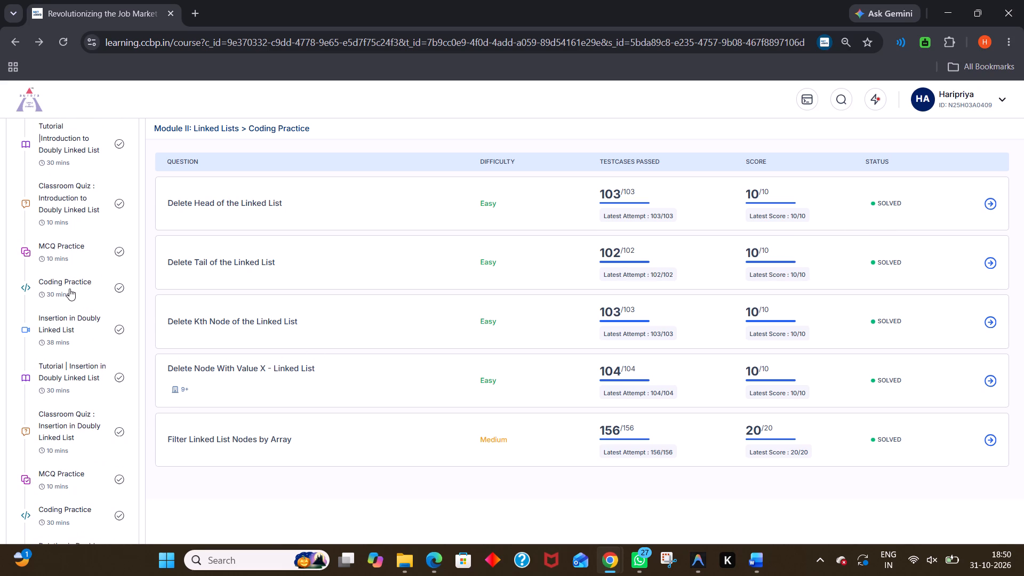
click(69, 289)
scroll(69, 289, down, 2)
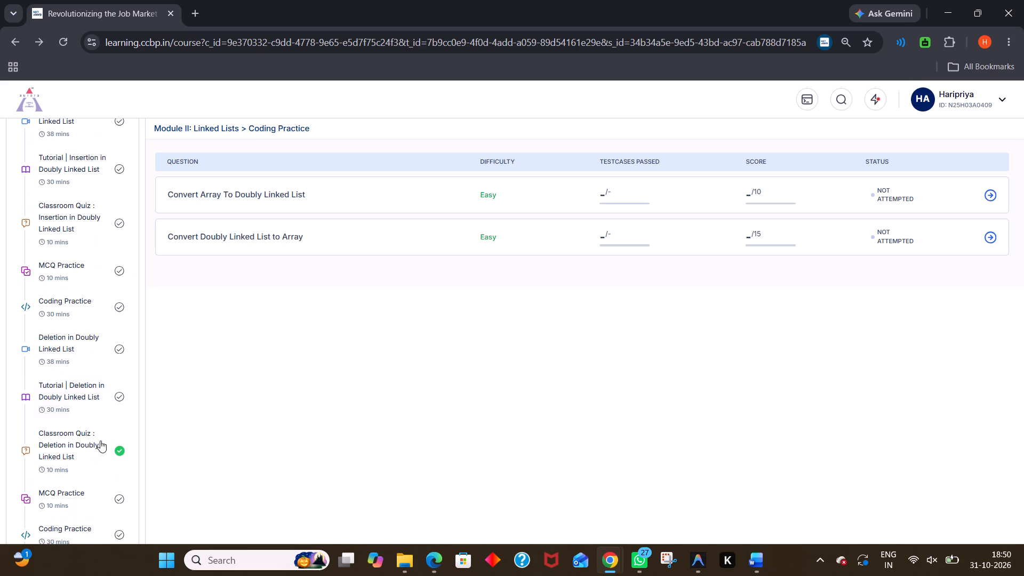
scroll(105, 456, down, 1)
click(105, 456)
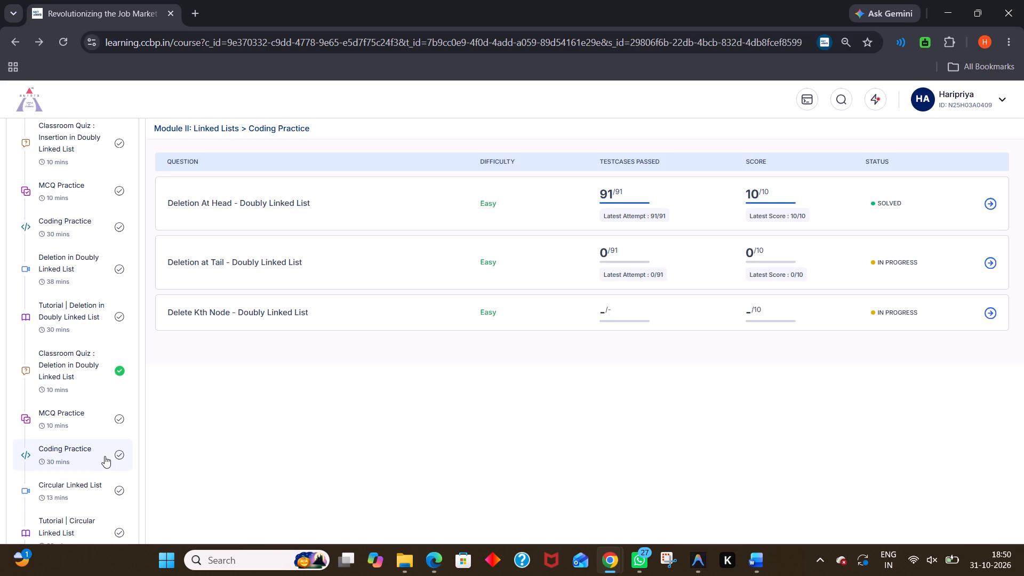
scroll(105, 456, down, 2)
click(99, 441)
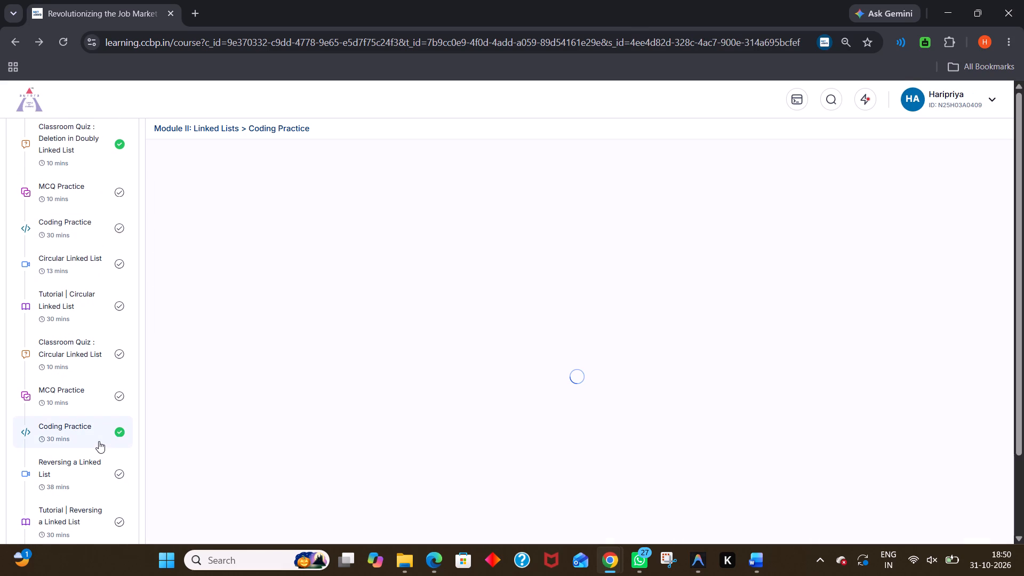
click(73, 153)
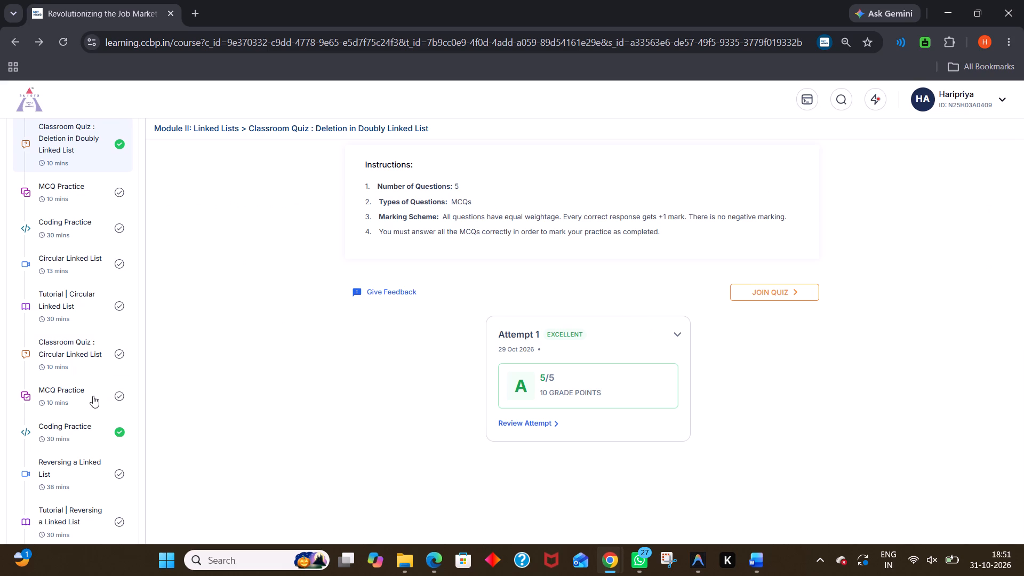
click(84, 427)
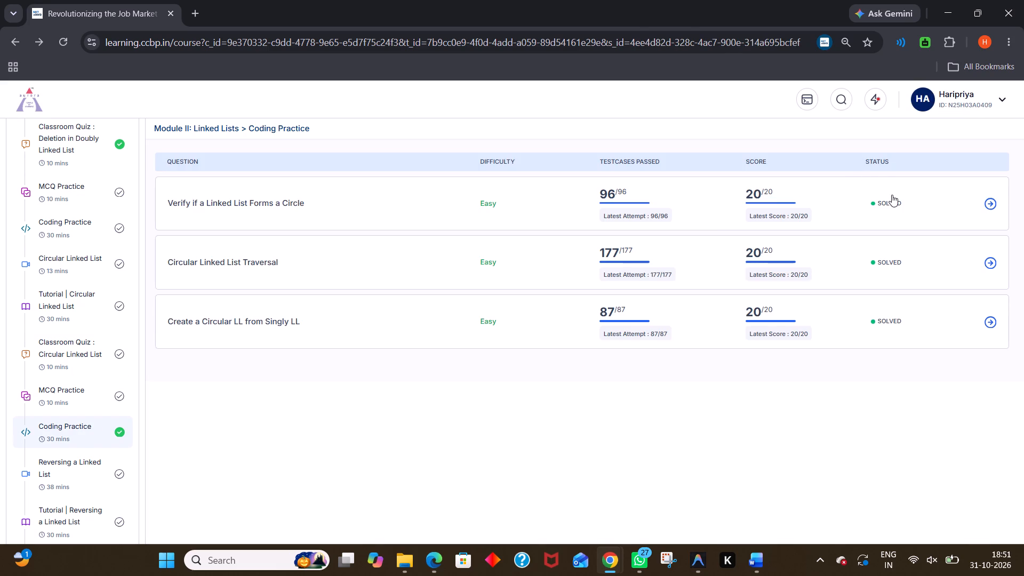
Open the Verify if a Linked List Forms a Circle question and run its C++ solution against the test cases.
click(892, 195)
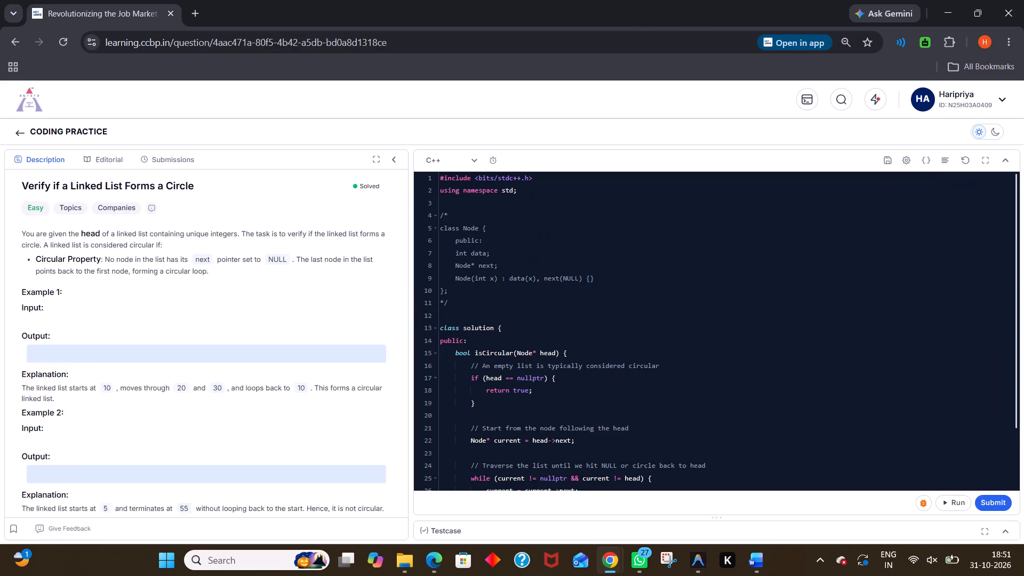
scroll(843, 401, down, 9)
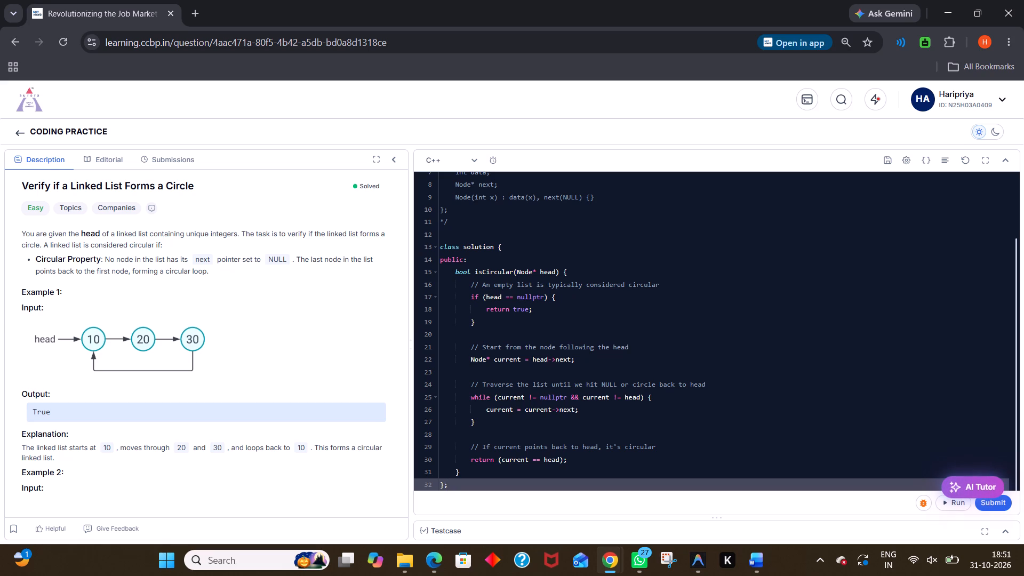
click(943, 500)
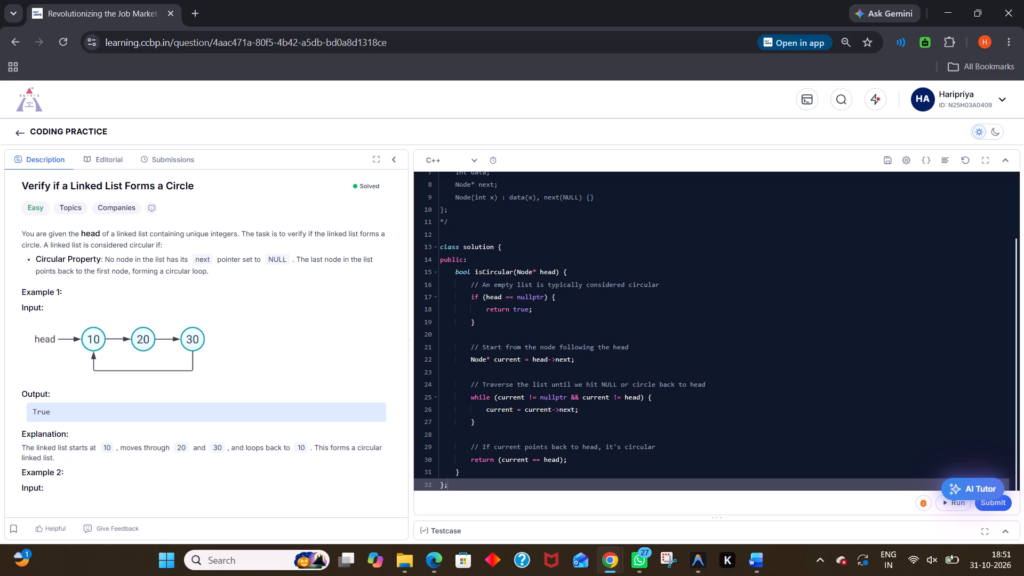
scroll(721, 262, down, 8)
scroll(728, 314, down, 5)
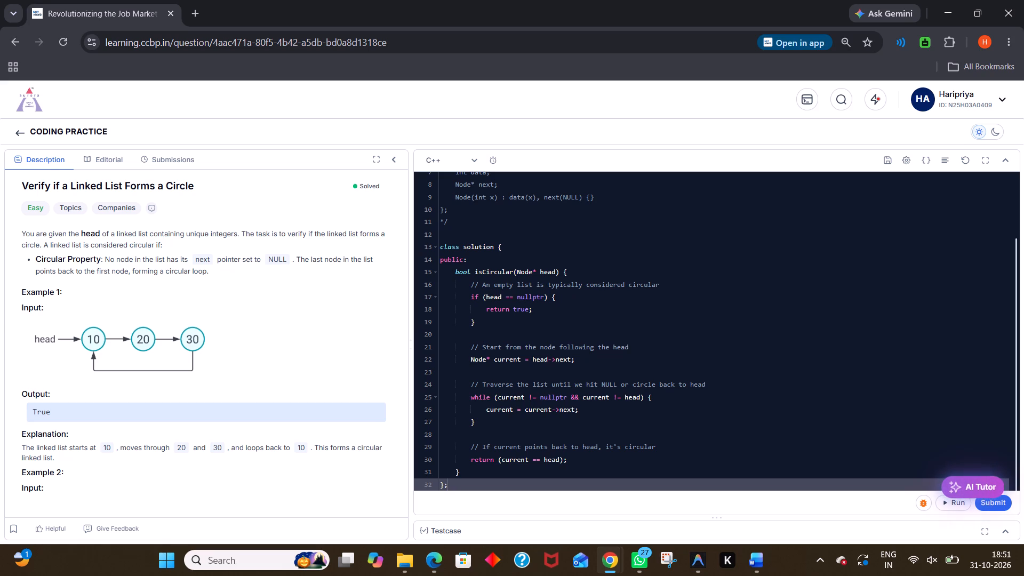
click(944, 502)
scroll(689, 291, down, 10)
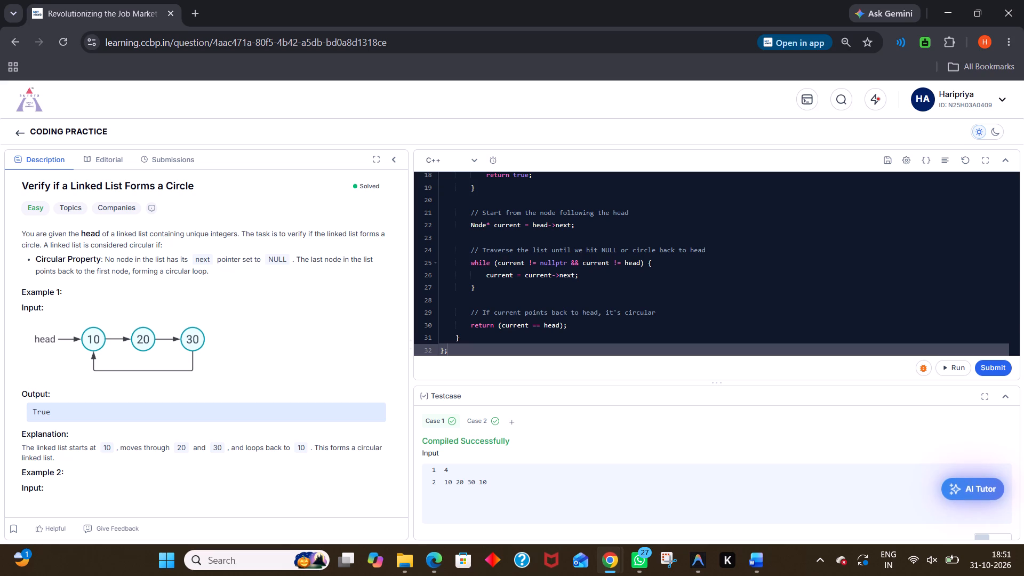
Capture the full screen showing the Verify if a Linked List Forms a Circle solution and paste it under QUESTION 9: in Word.
key(Print)
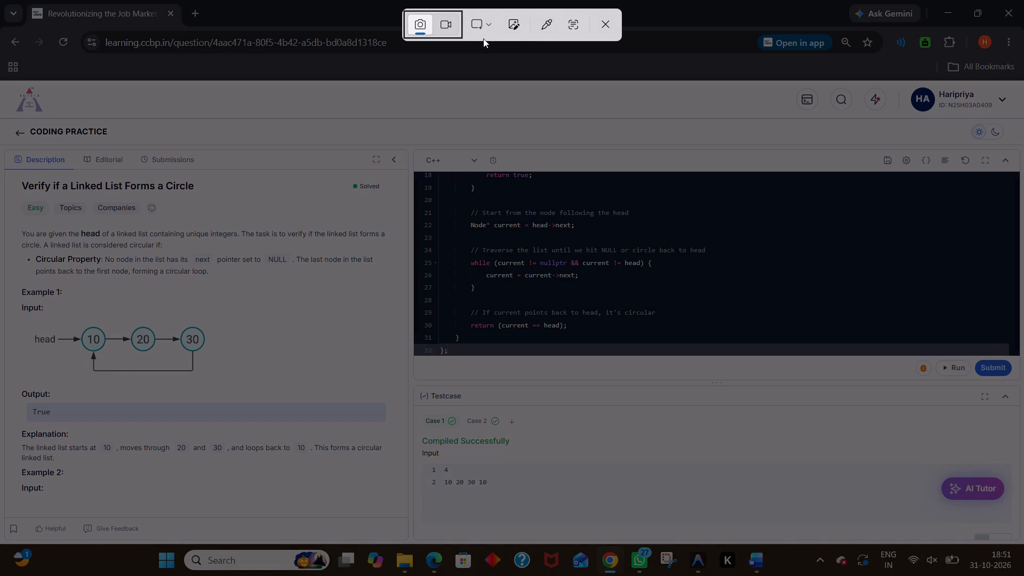
click(482, 25)
click(493, 75)
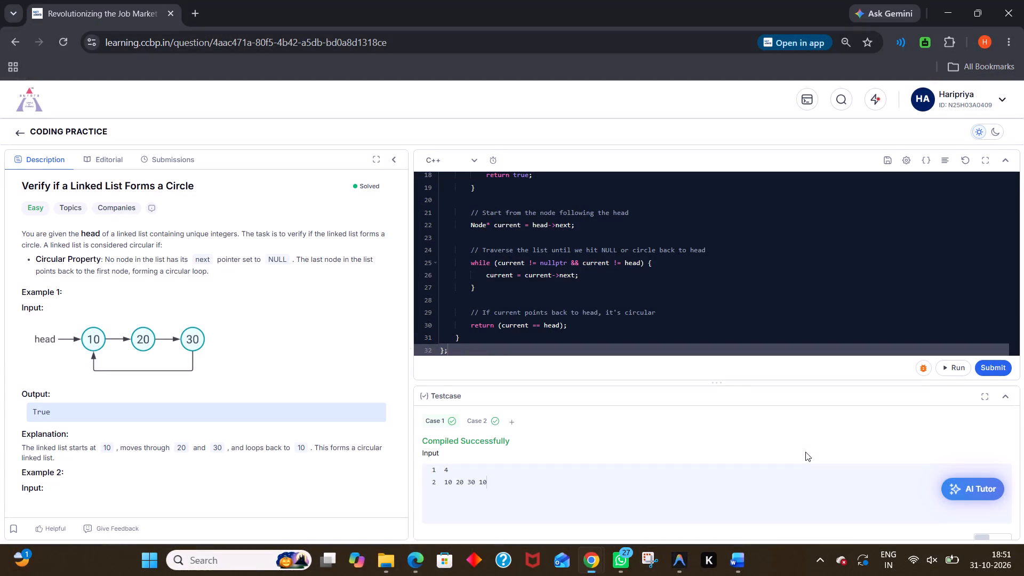
click(755, 519)
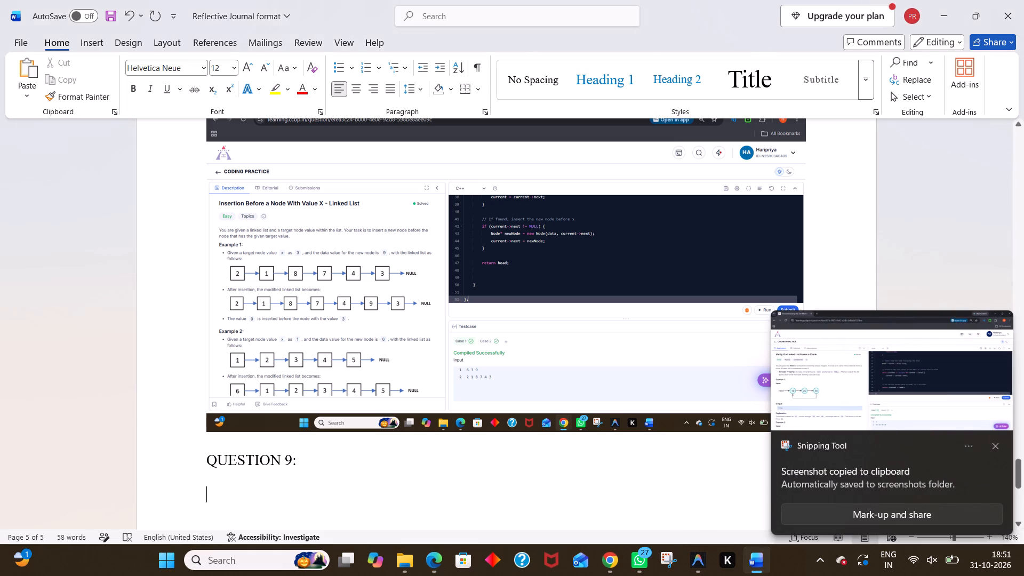
key(ctrl+v)
Add the heading QUESTION 10: below the Verify if a Linked List Forms a Circle screenshot.
key(Return)
text(QUEST)
text(ION 10:)
key(Return)
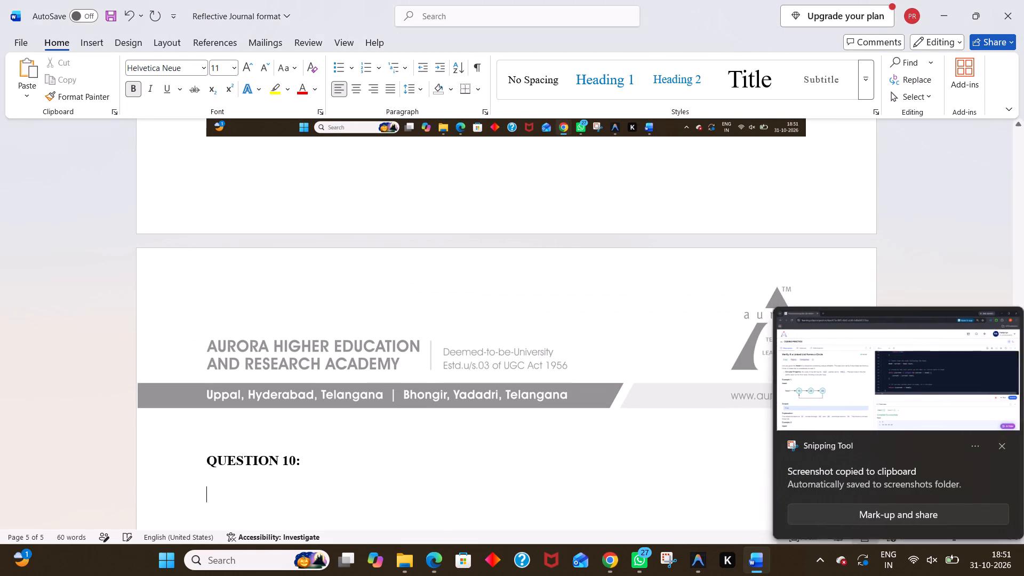
Back in Chrome, open the Circular Linked List Traversal question and run its C++ solution against the test cases.
click(666, 511)
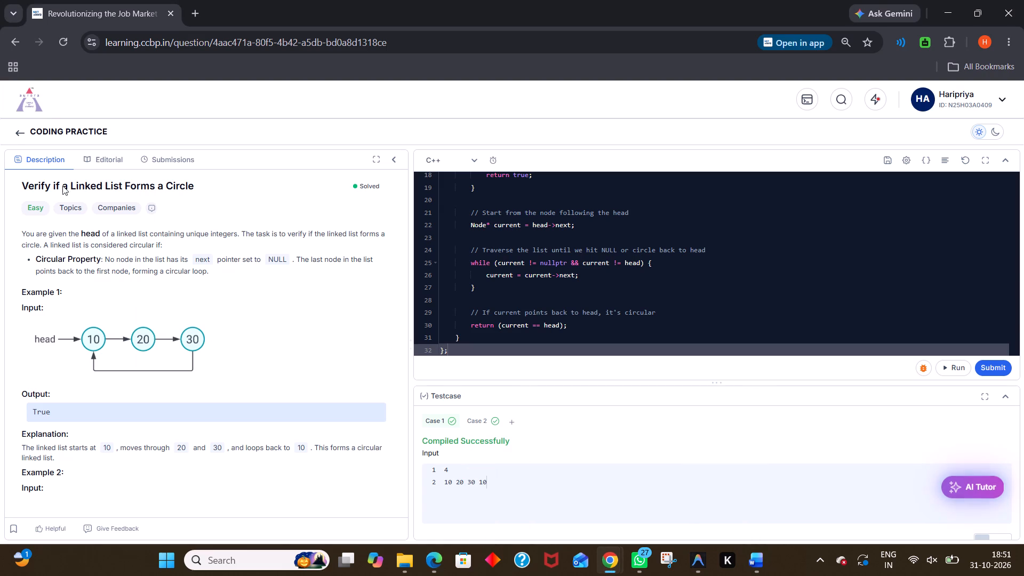
click(21, 136)
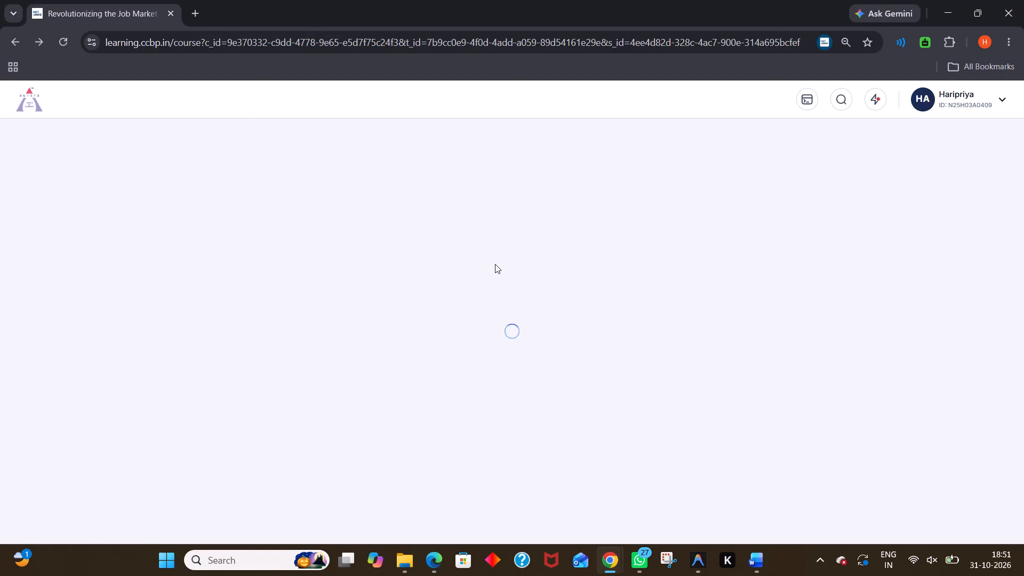
click(939, 283)
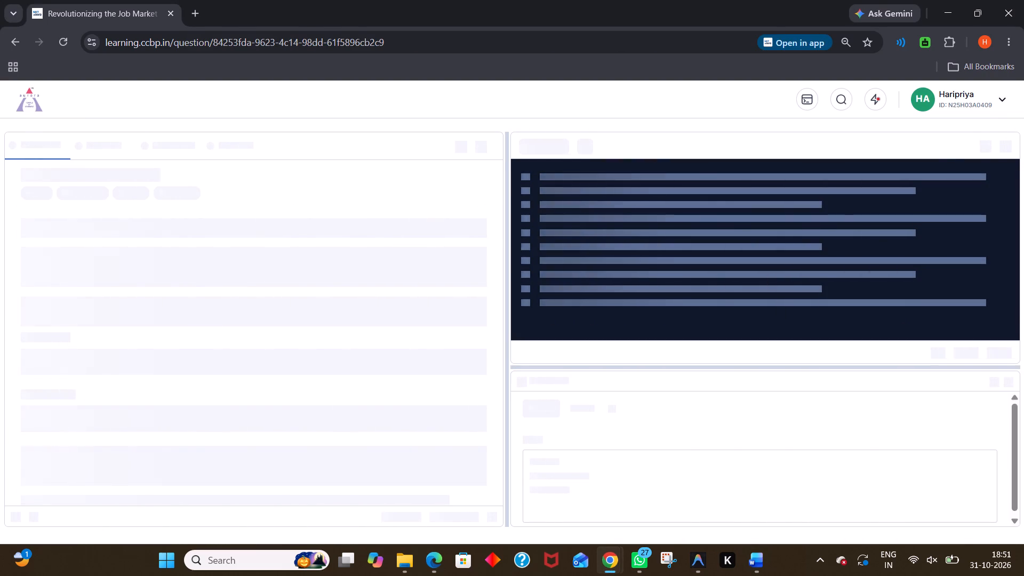
click(937, 507)
scroll(782, 259, down, 10)
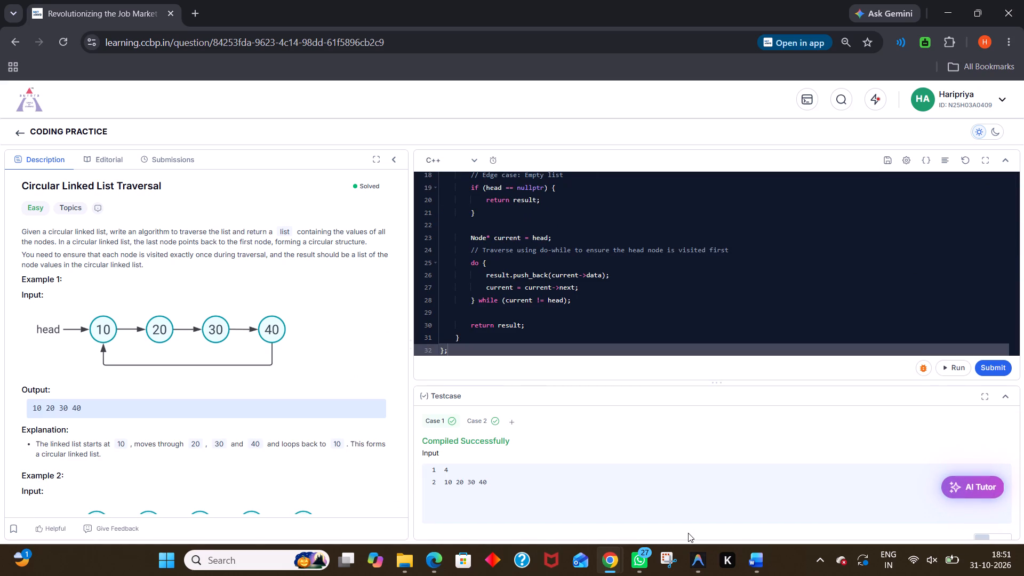
Capture the full screen showing the Circular Linked List Traversal solution and paste it under QUESTION 10: in Word.
key(Print)
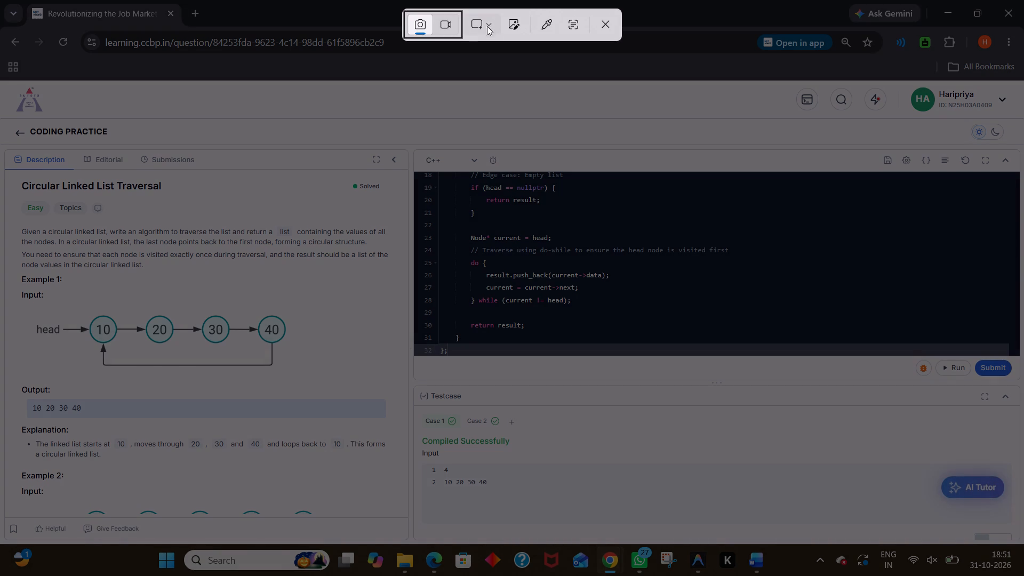
click(484, 22)
click(501, 75)
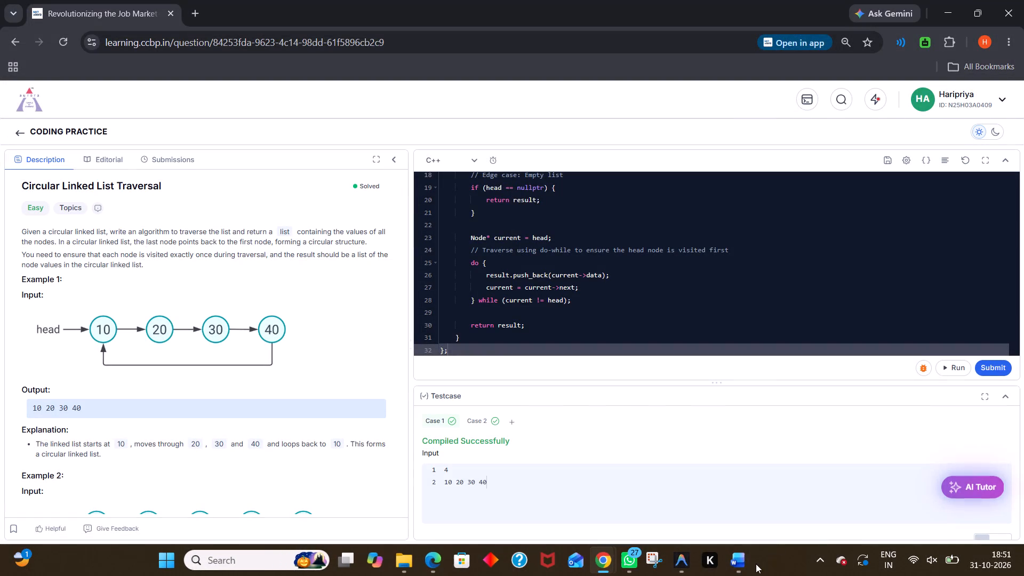
click(771, 524)
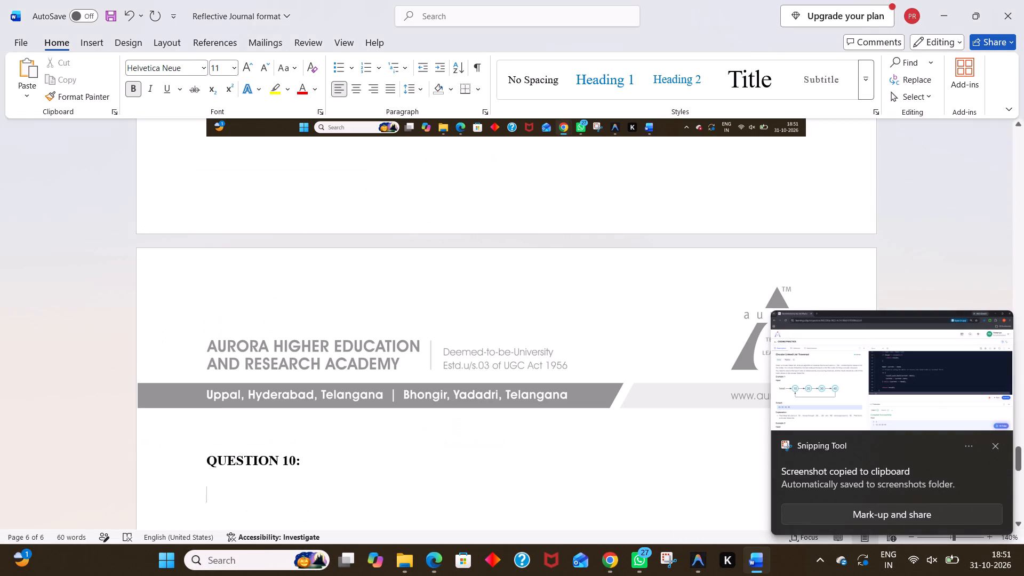
key(ctrl+v)
Change the Year & Term entry in the student details table on the first page to II & II.
scroll(551, 375, up, 20)
scroll(551, 375, up, 20)
scroll(551, 375, up, 20)
scroll(551, 375, up, 6)
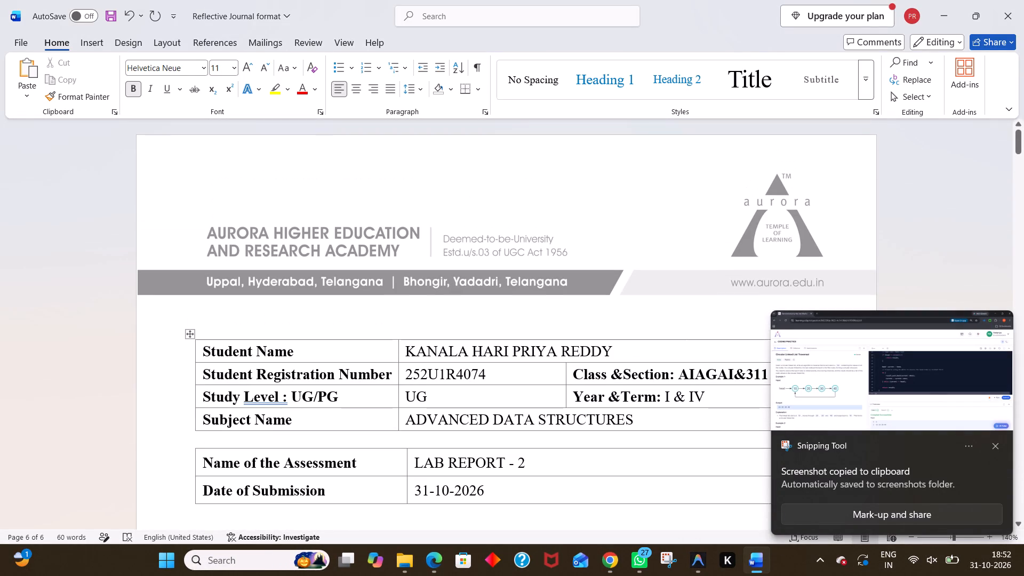
click(719, 403)
key(BackSpace)
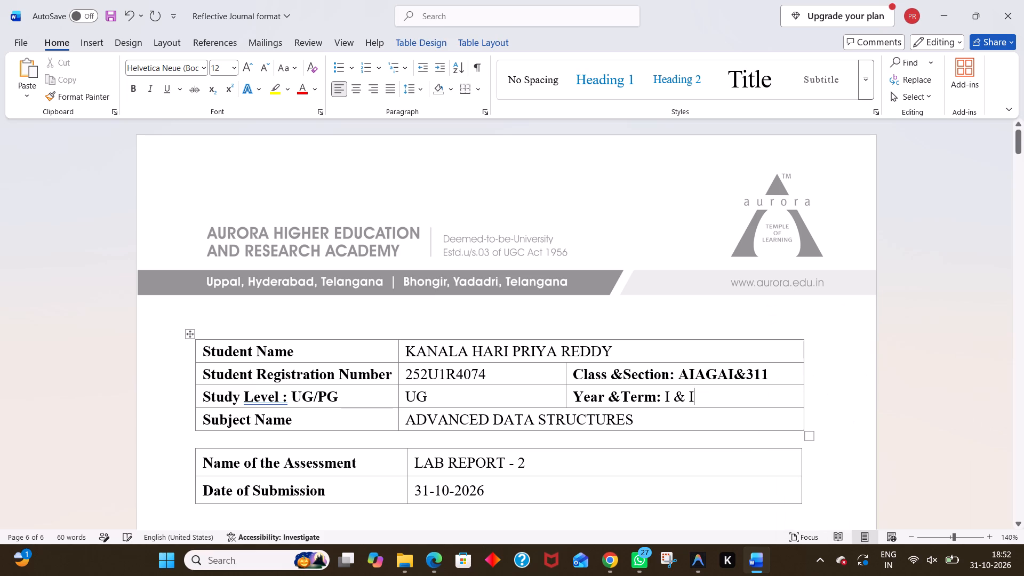
click(700, 398)
drag(700, 398, 690, 395)
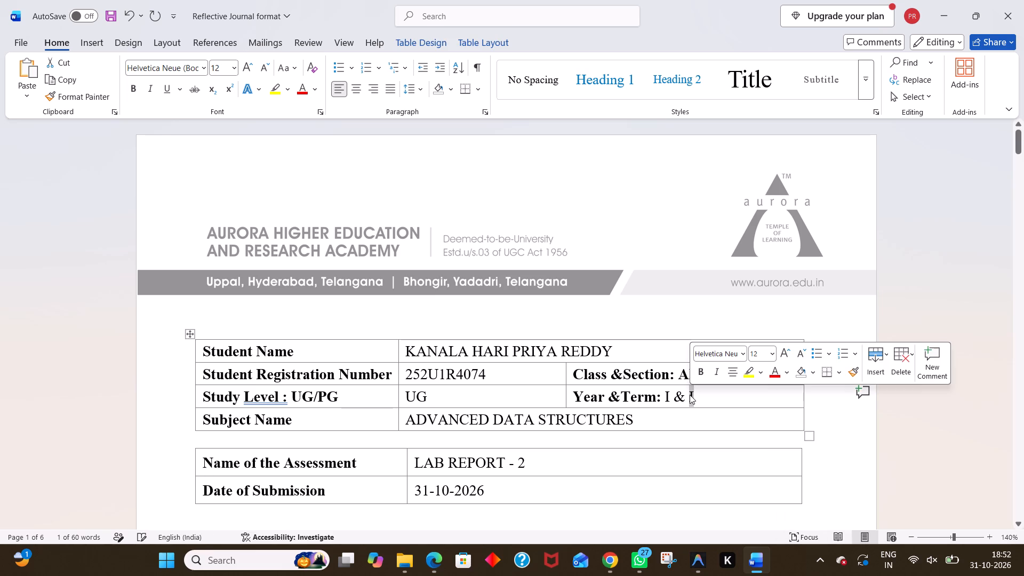
key(ctrl+c)
click(707, 398)
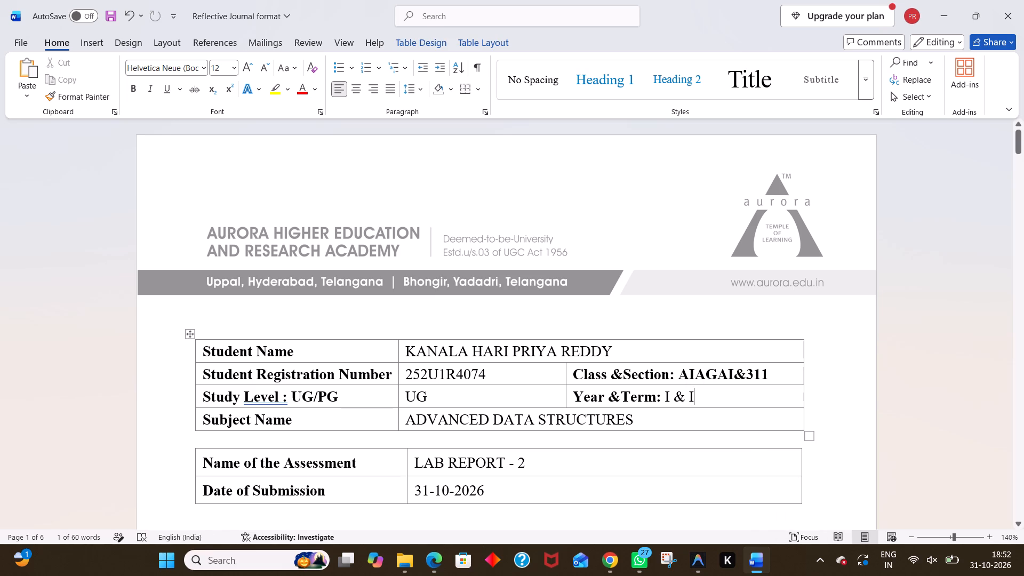
key(ctrl+v)
key(Left)
key(BackSpace)
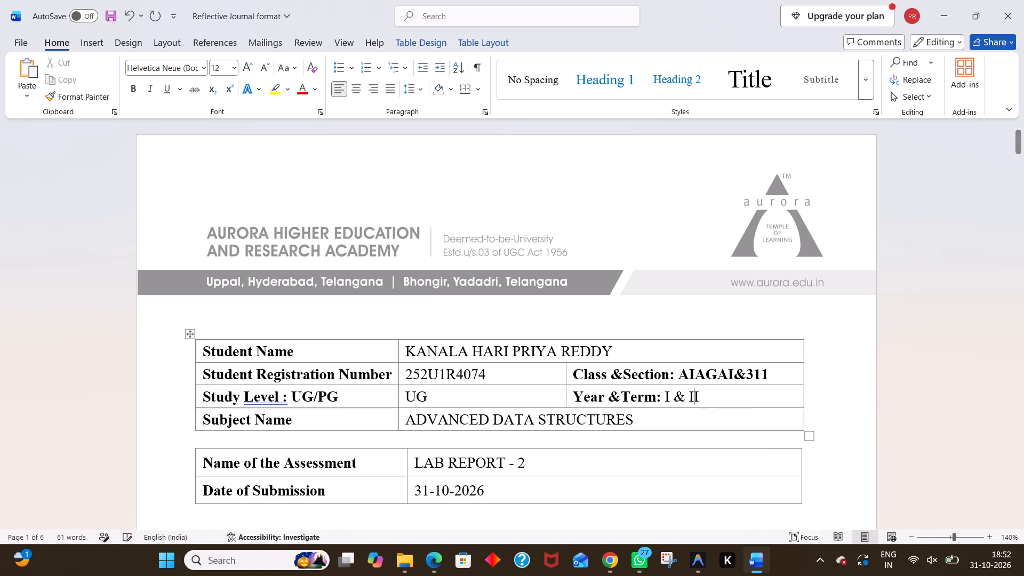
click(672, 391)
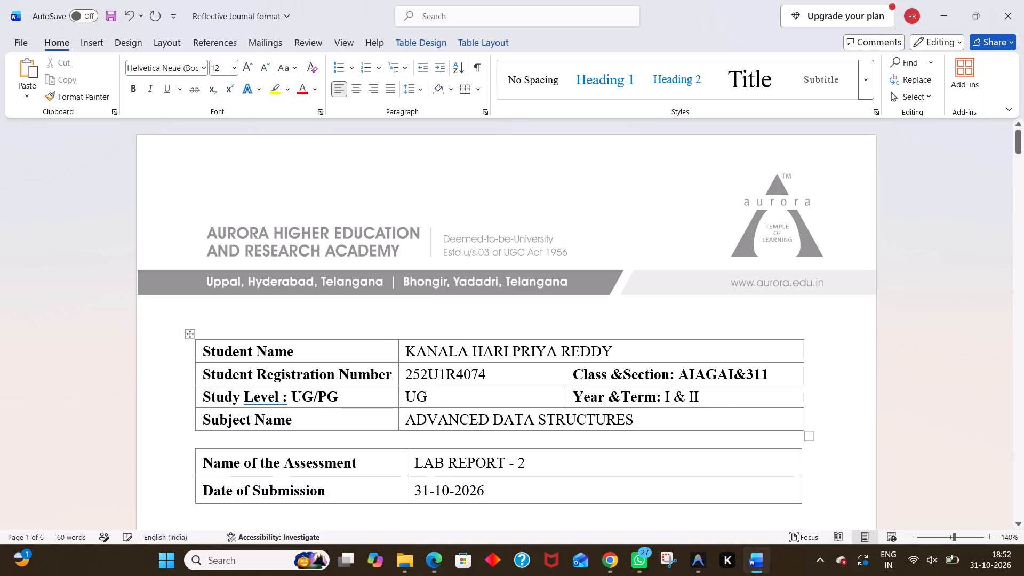
key(ctrl+v)
key(Left)
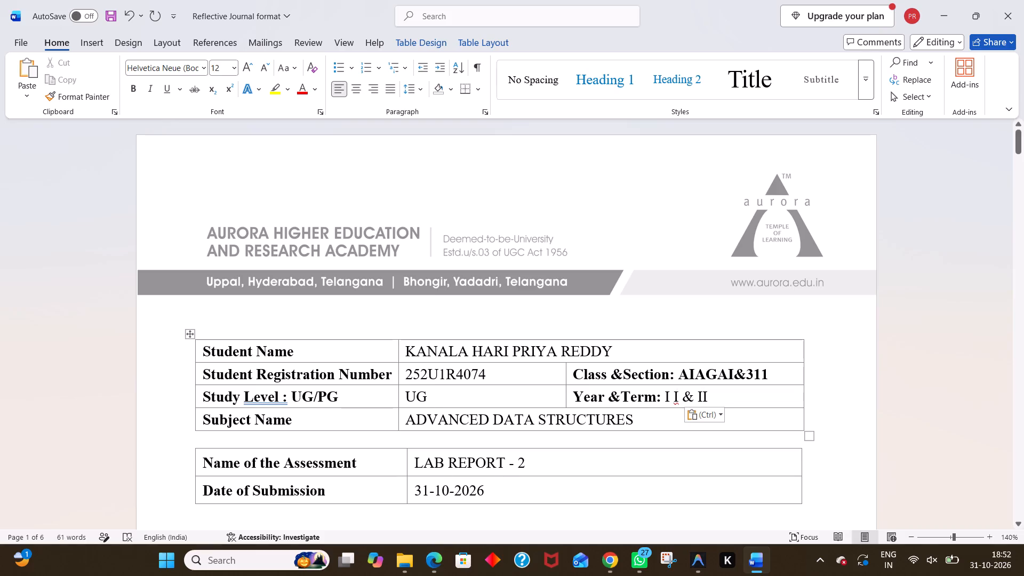
key(Left)
key(BackSpace)
Save the report as a PDF named LAB2 in the Advanced Data Structures folder under PDF Files on New Volume (E:).
click(23, 37)
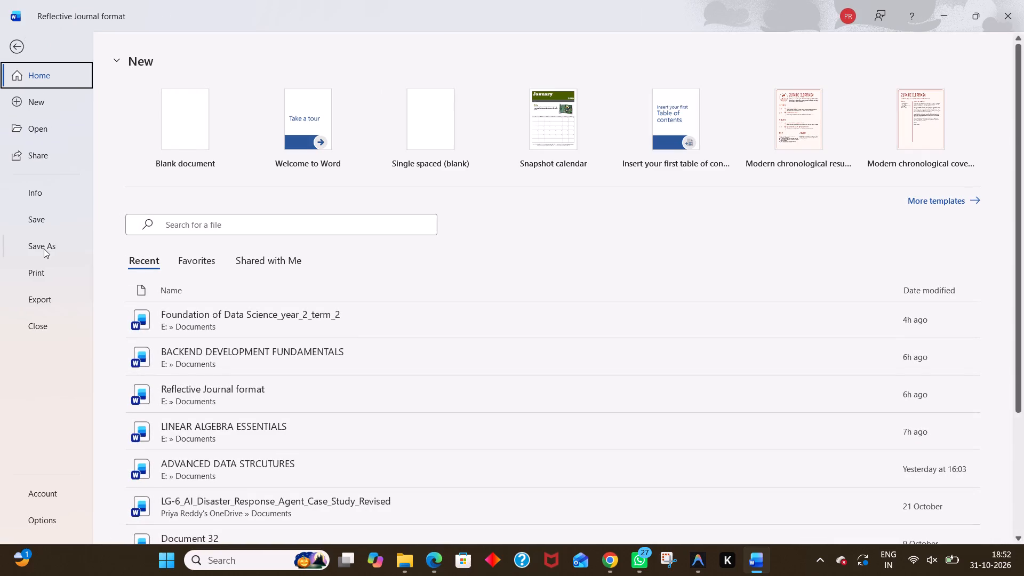
click(44, 249)
click(188, 298)
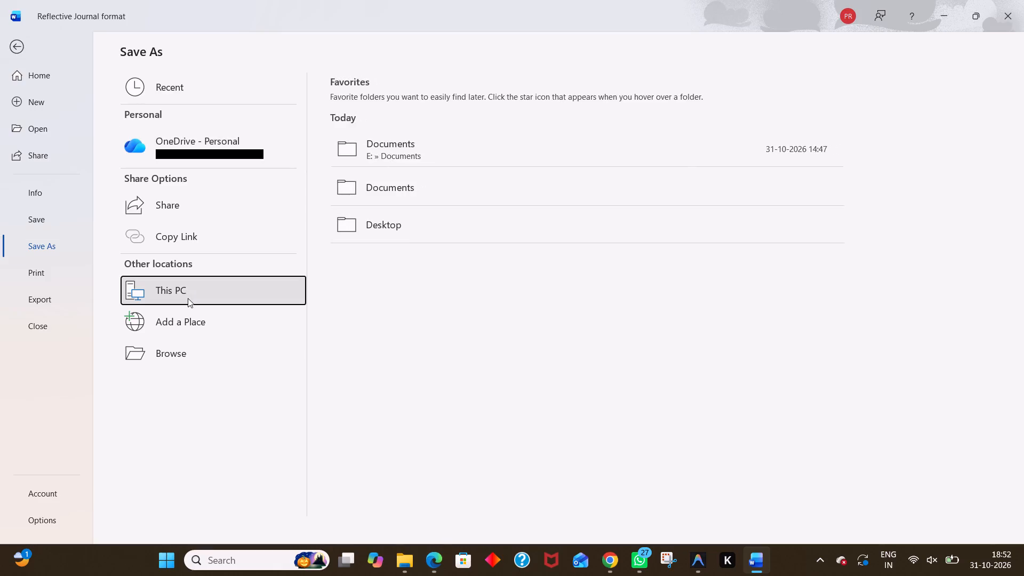
double_click(237, 297)
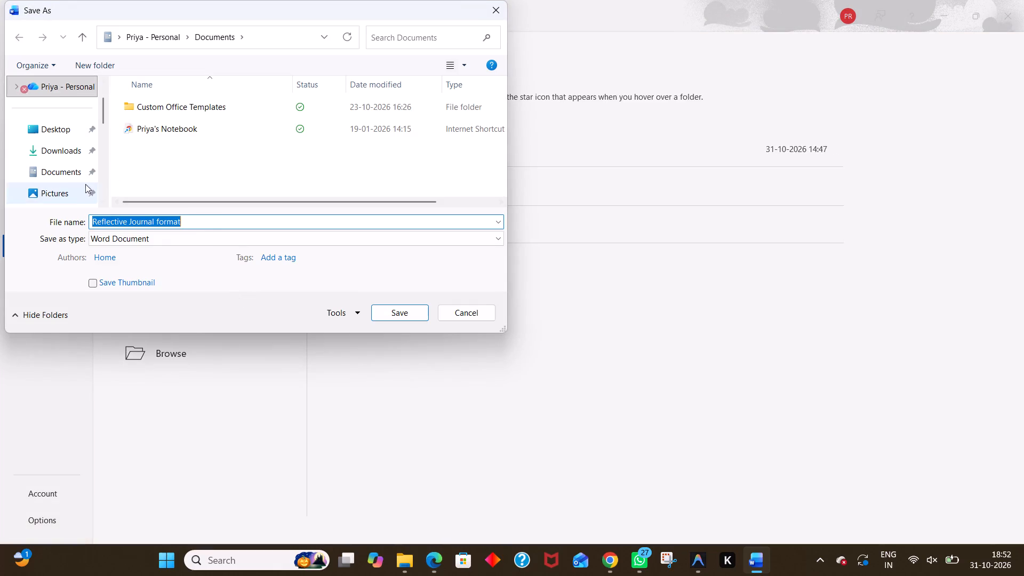
scroll(77, 182, down, 4)
double_click(60, 129)
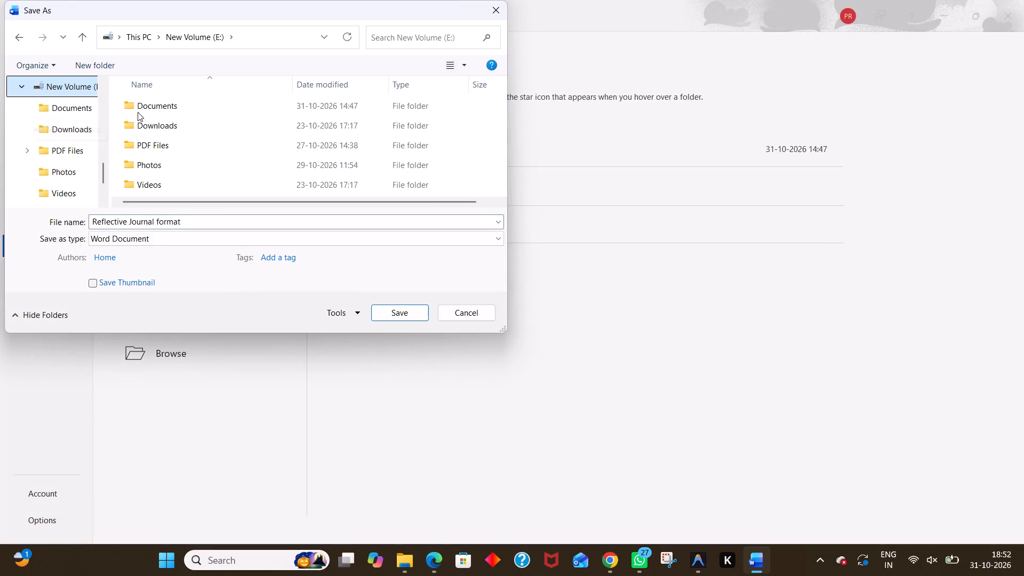
double_click(190, 142)
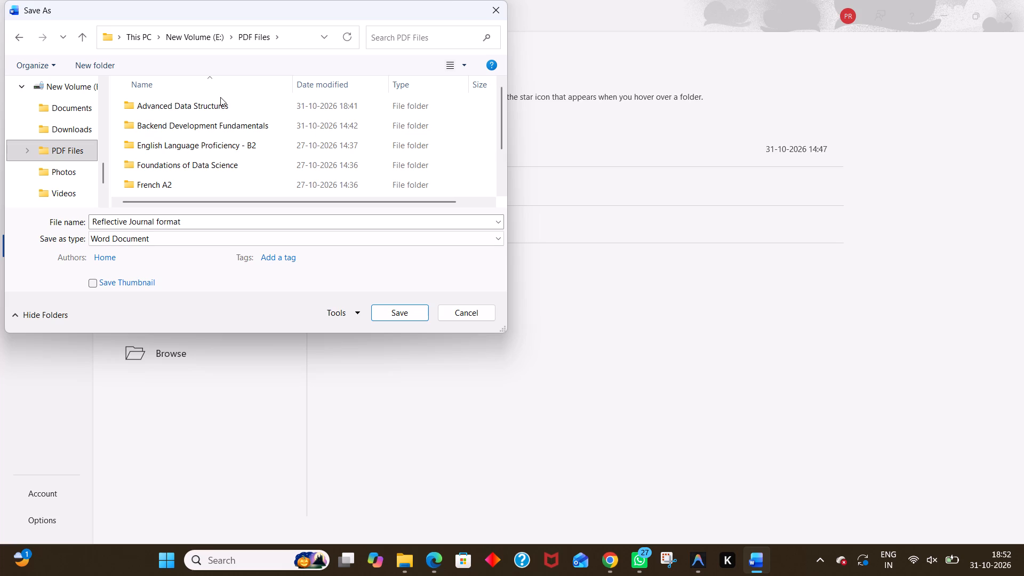
double_click(215, 98)
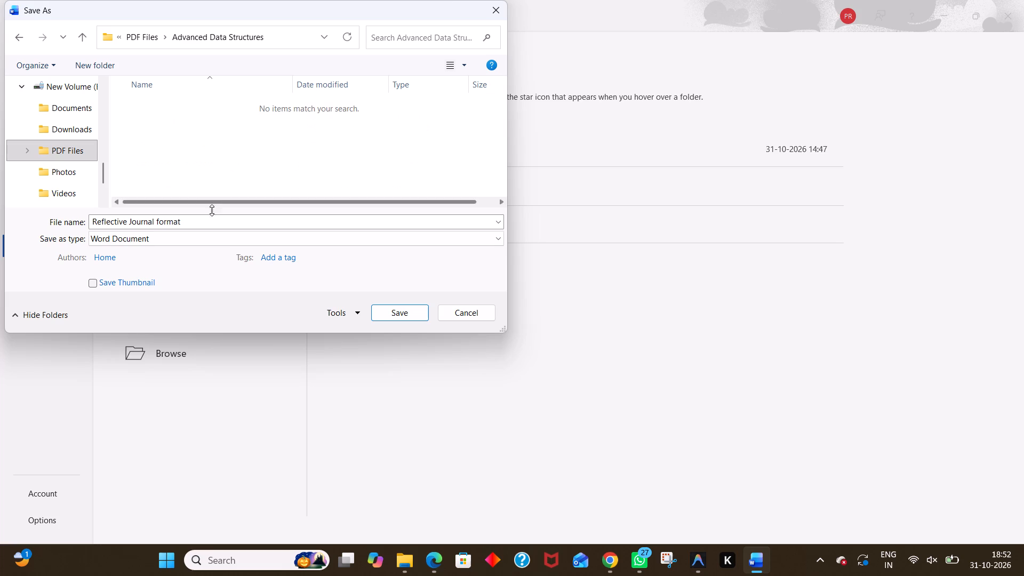
click(204, 220)
key(BackSpace)
text(LAB2)
click(215, 246)
click(228, 235)
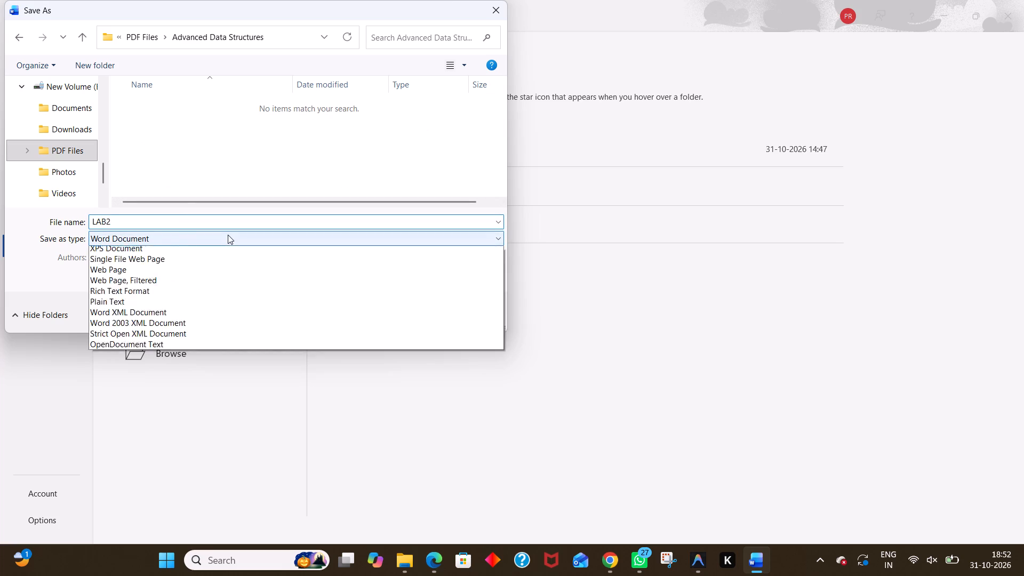
click(211, 315)
click(386, 342)
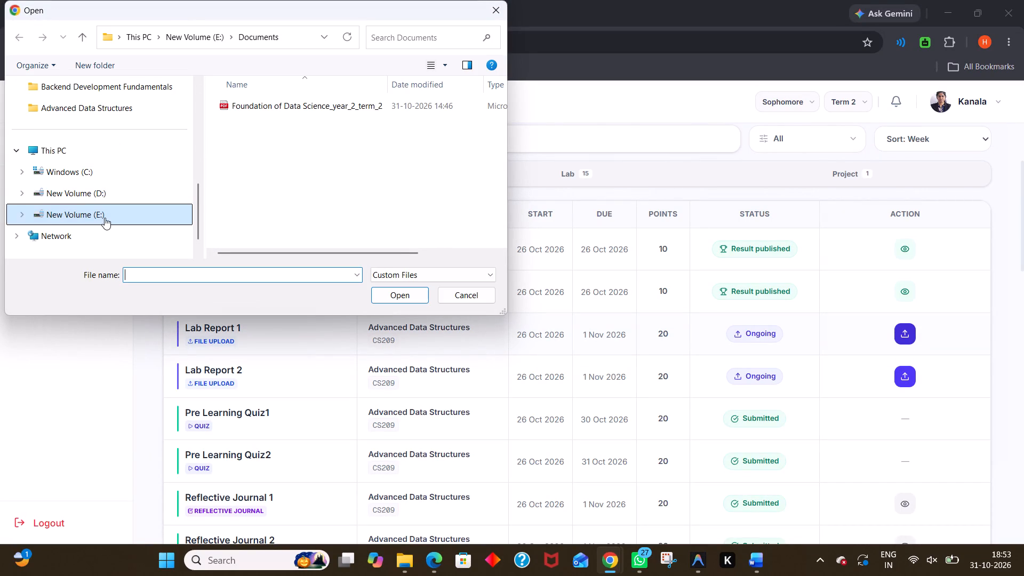
In Chrome, upload LAB1 from the Advanced Data Structures folder under PDF Files on drive E: as the Lab Report 1 submission.
double_click(105, 218)
double_click(269, 150)
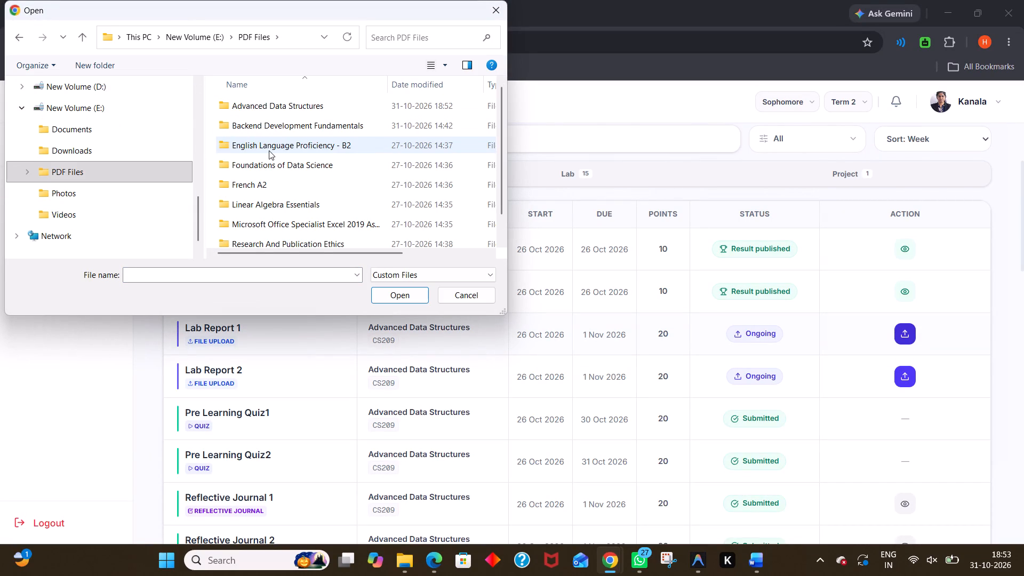
double_click(309, 109)
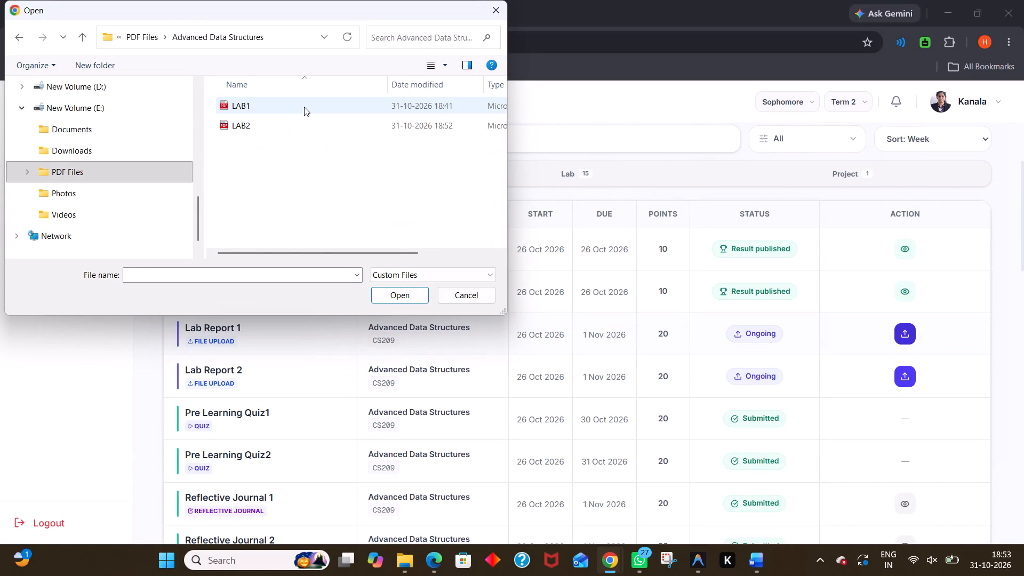
click(304, 107)
click(415, 298)
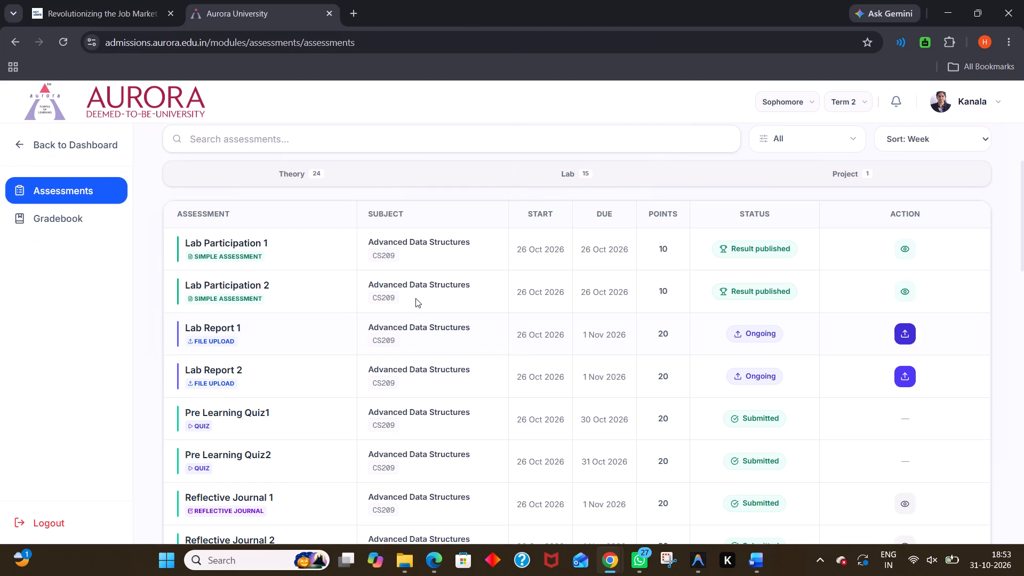
Upload the LAB2 PDF as the submission for the Advanced Data Structures Lab Report 2 assessment.
scroll(660, 320, down, 1)
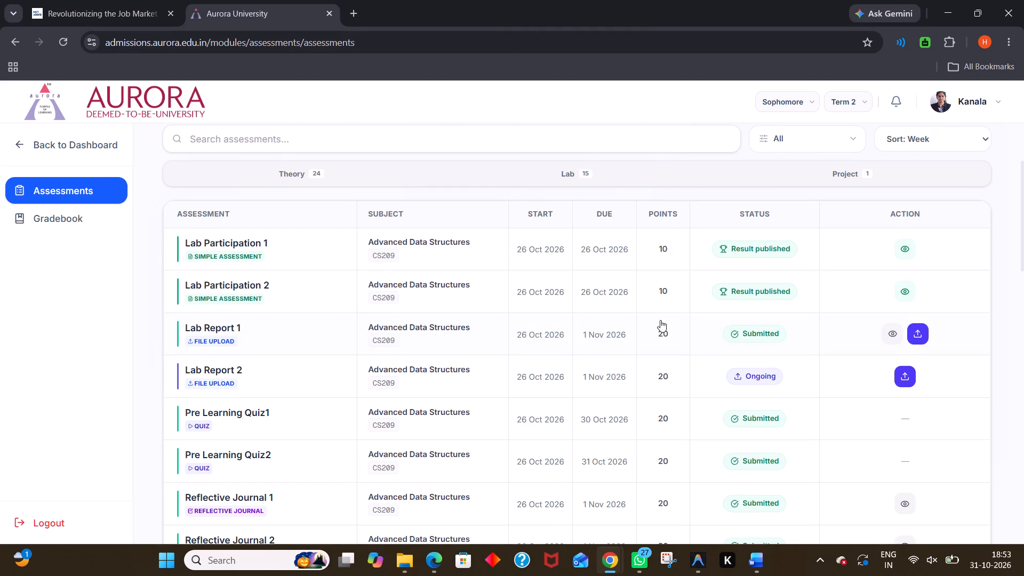
scroll(660, 320, down, 1)
click(899, 362)
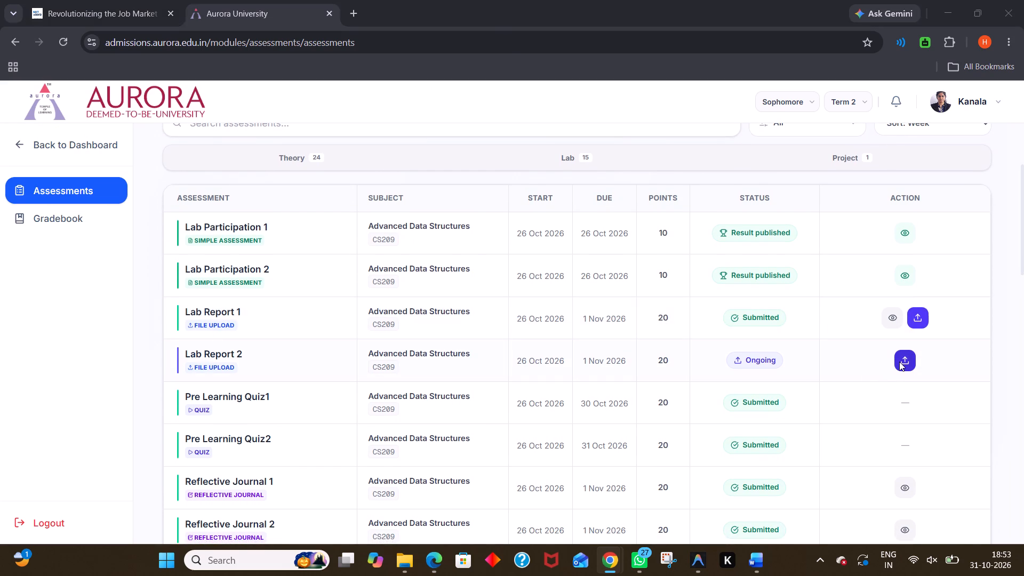
click(290, 126)
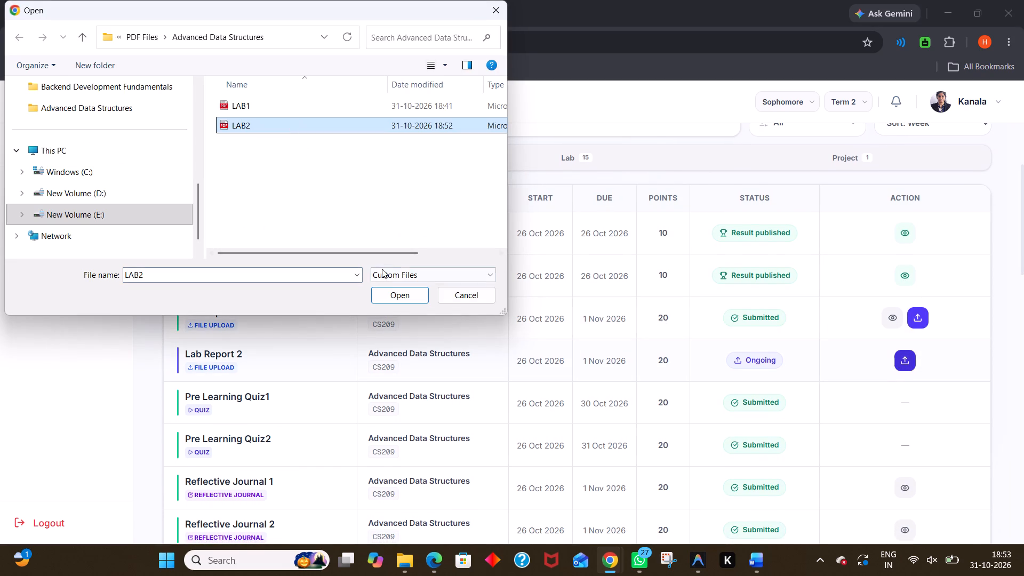
click(380, 291)
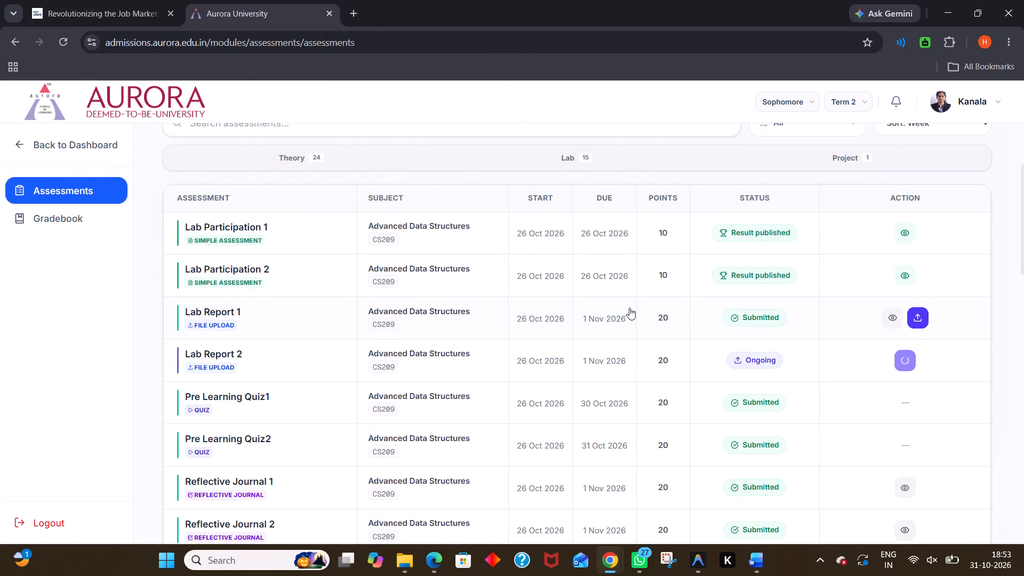
scroll(839, 366, down, 1)
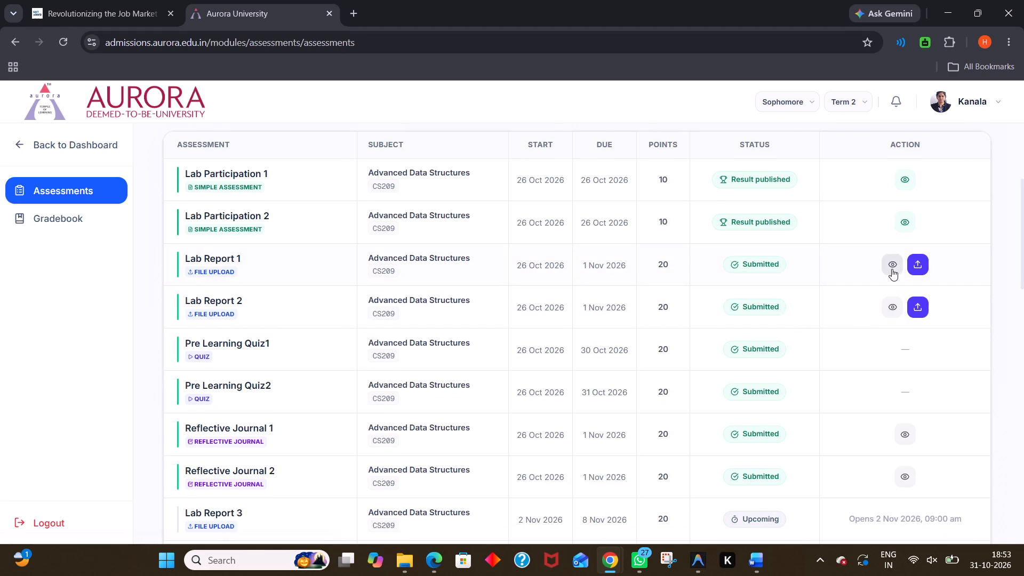
Open the submitted Lab Report 1 PDF and examine the layout of its first three pages.
click(892, 269)
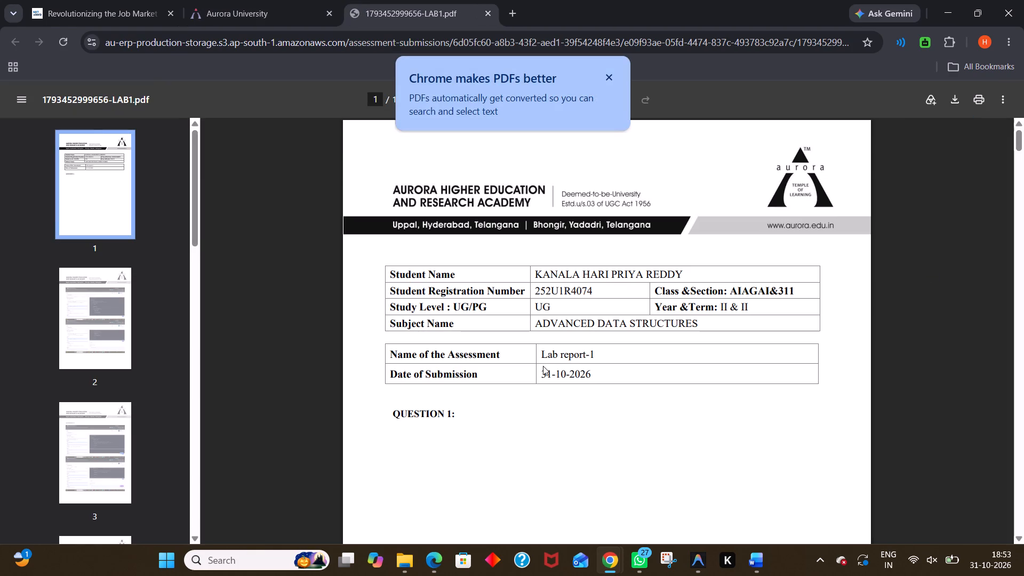
scroll(543, 366, down, 7)
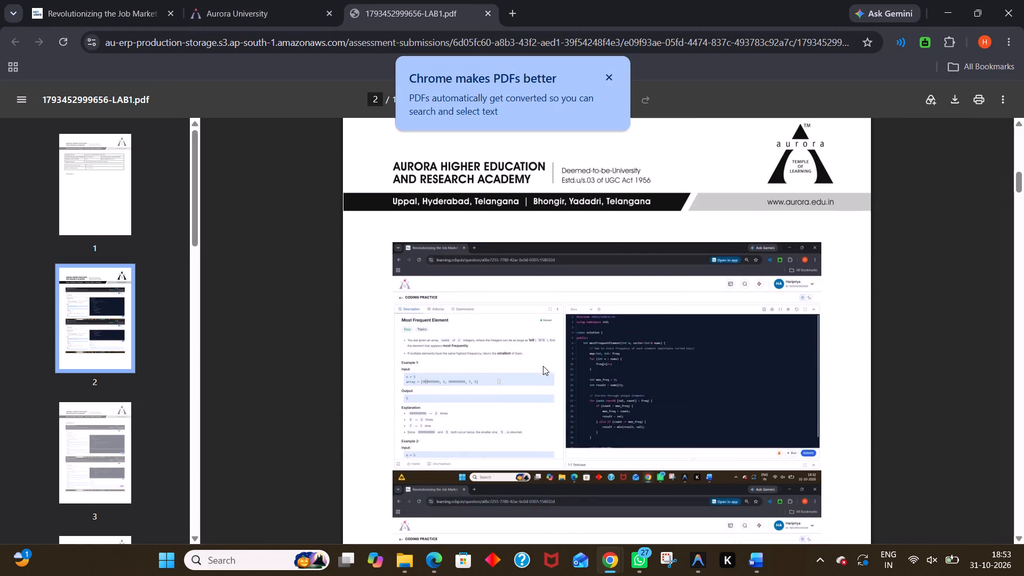
scroll(543, 366, down, 5)
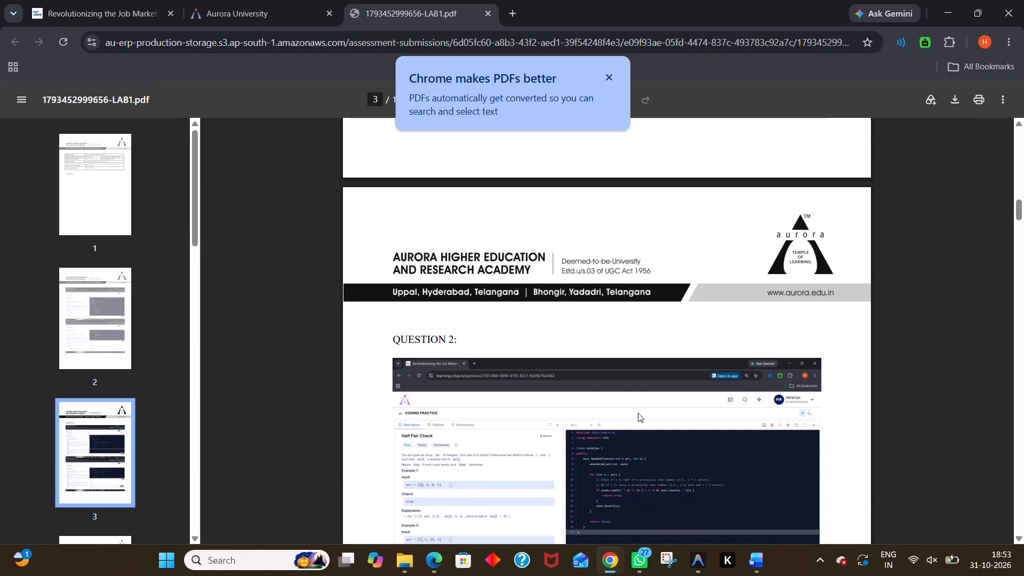
Switch to Word and examine the first-page layout and Question 1 screenshot of the Lab Report 2 document.
click(766, 508)
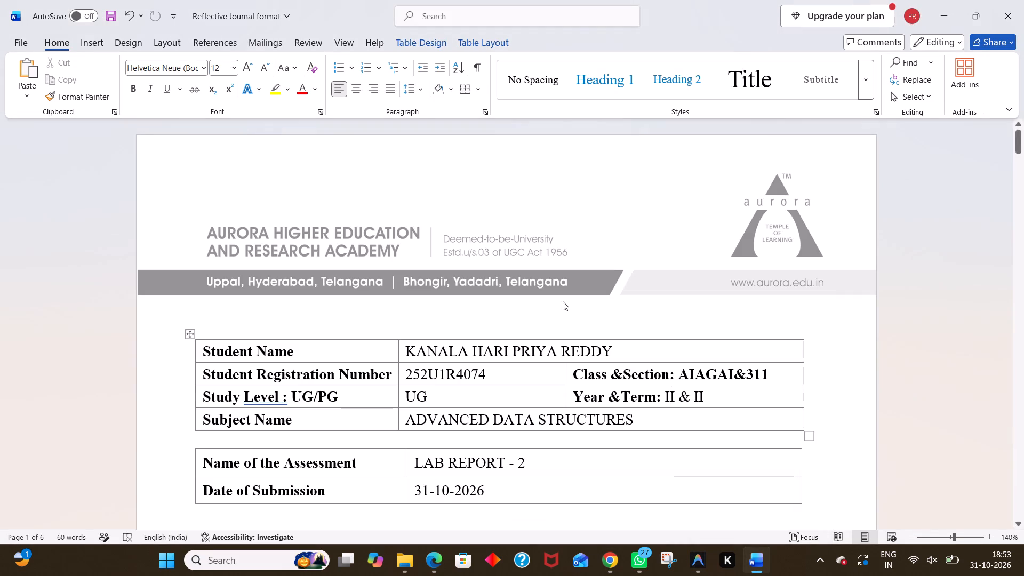
scroll(563, 301, down, 2)
scroll(563, 301, up, 2)
scroll(563, 301, down, 2)
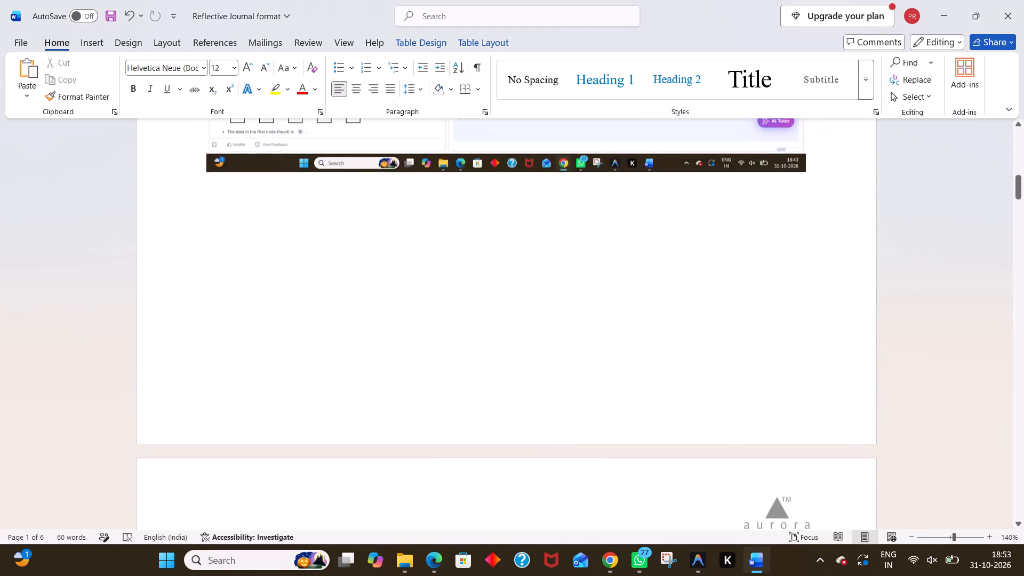
scroll(563, 301, down, 2)
scroll(563, 301, up, 4)
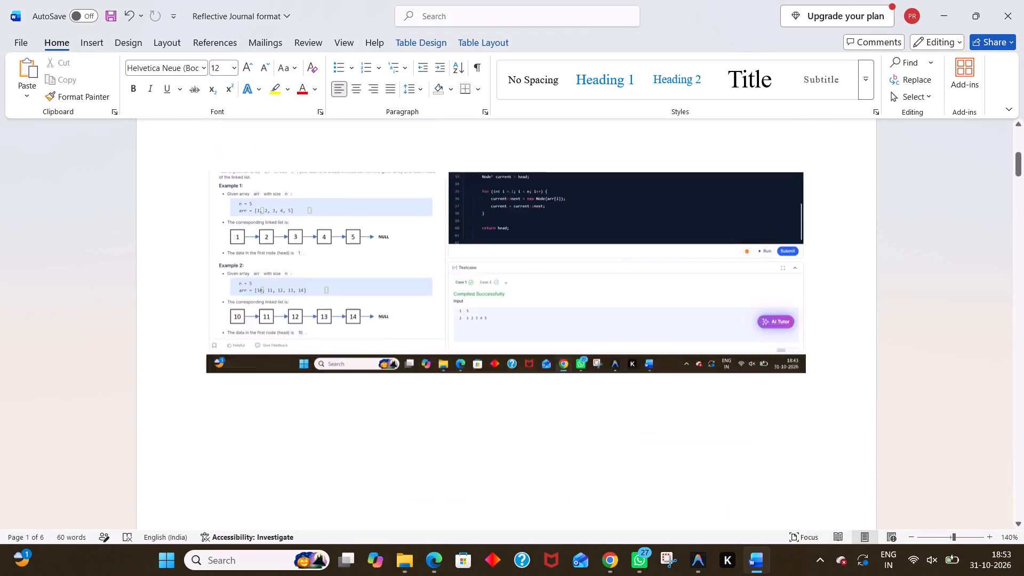
scroll(563, 301, up, 2)
scroll(563, 301, down, 1)
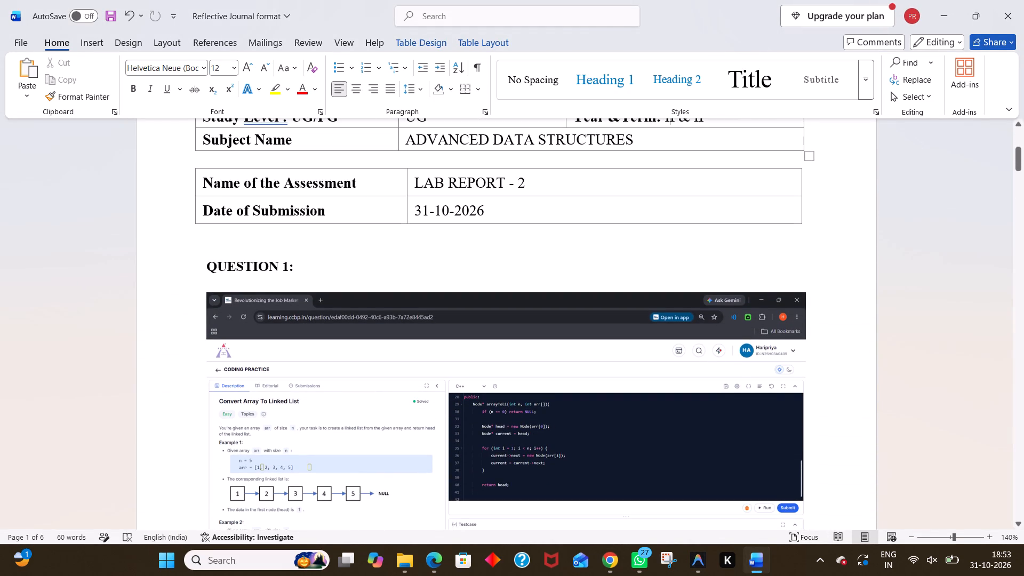
scroll(563, 301, down, 1)
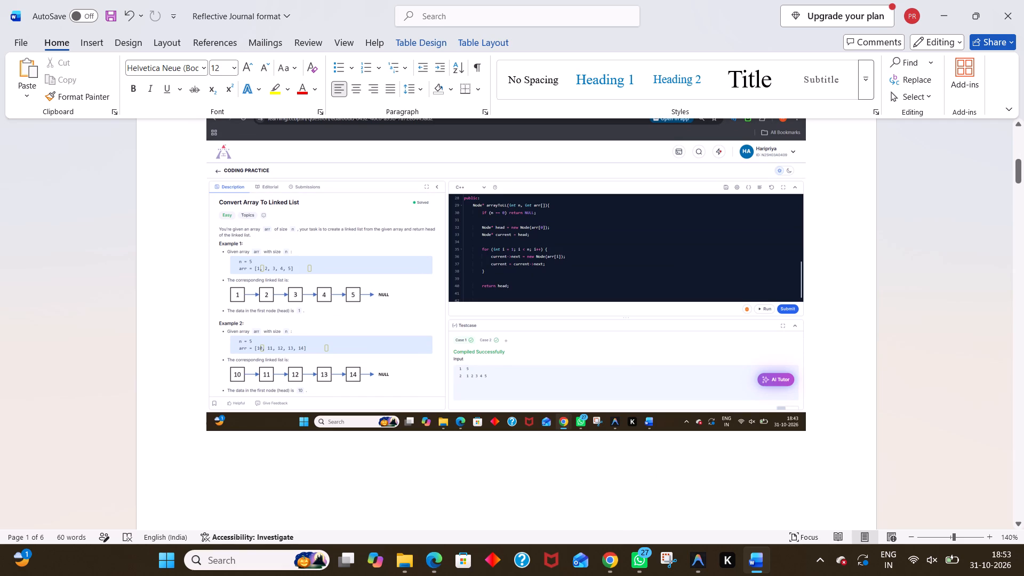
Switch back to Chrome, recheck the first page of the submitted Lab Report 1 PDF, and return to the Aurora assessments page.
click(646, 511)
scroll(567, 310, up, 4)
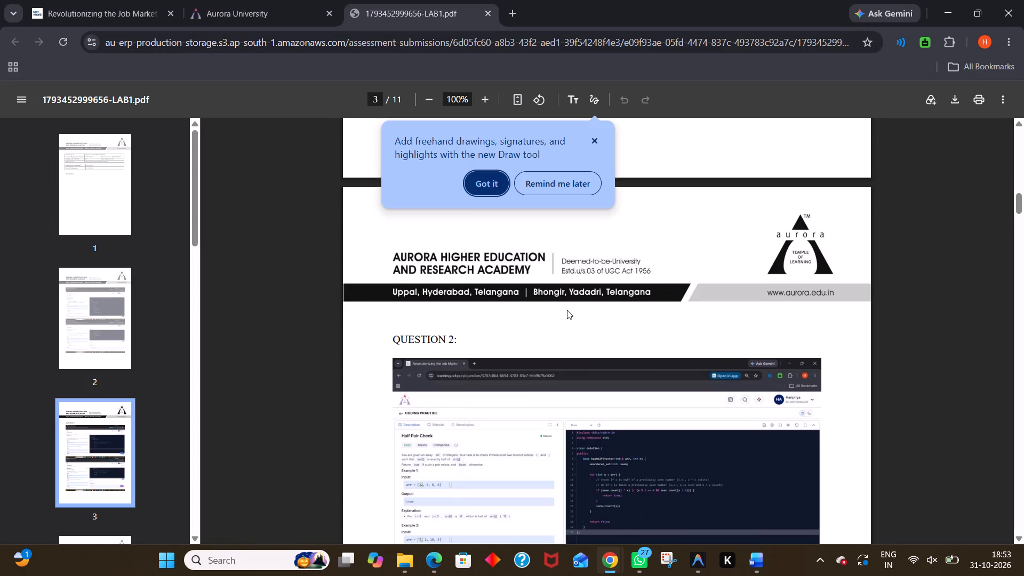
scroll(567, 310, up, 15)
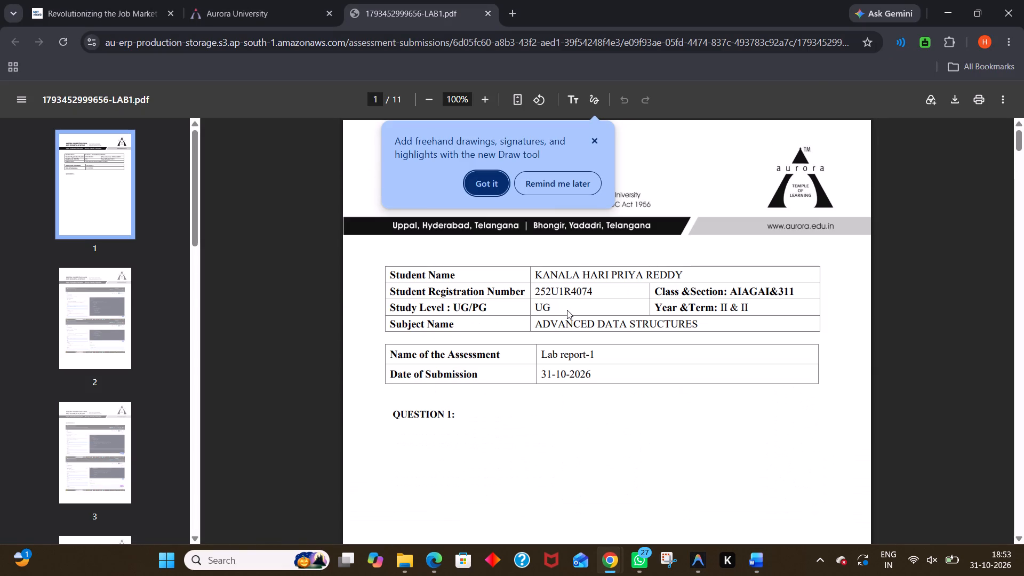
click(590, 132)
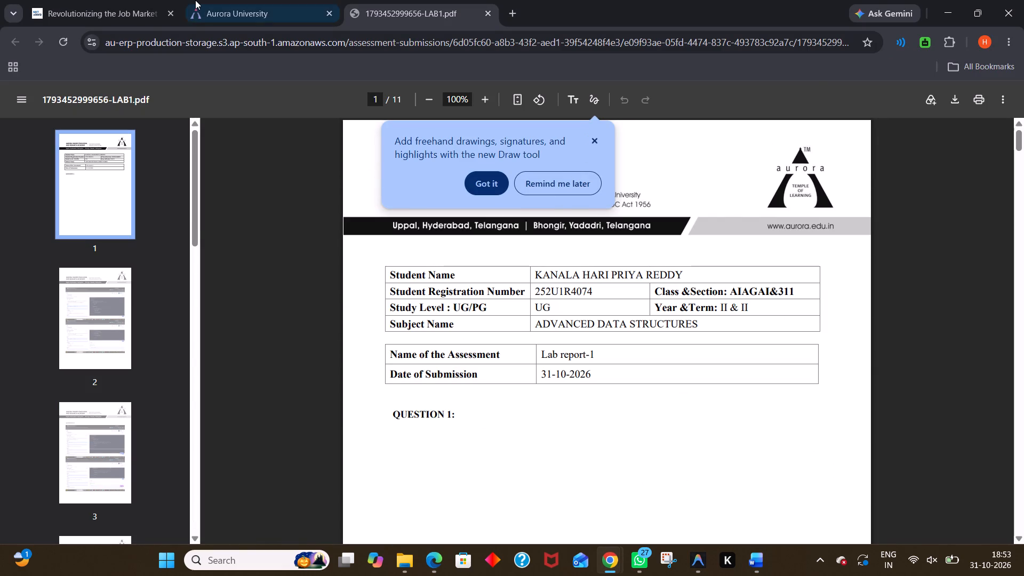
click(195, 0)
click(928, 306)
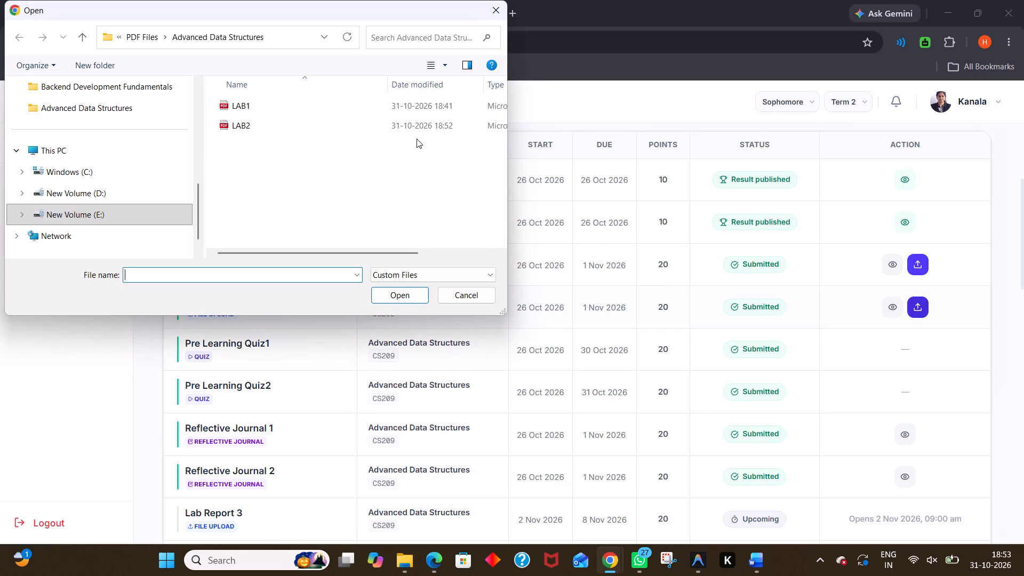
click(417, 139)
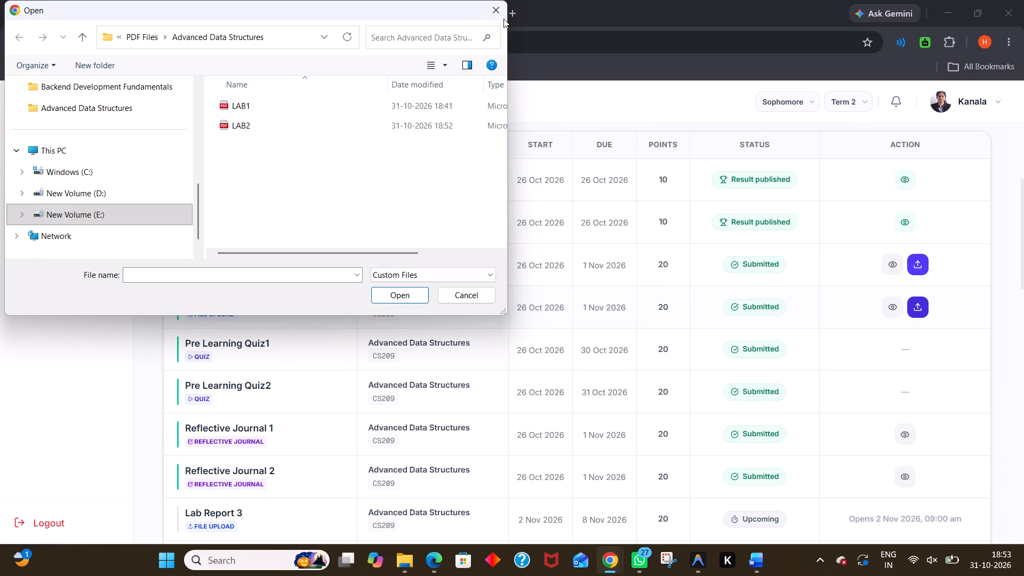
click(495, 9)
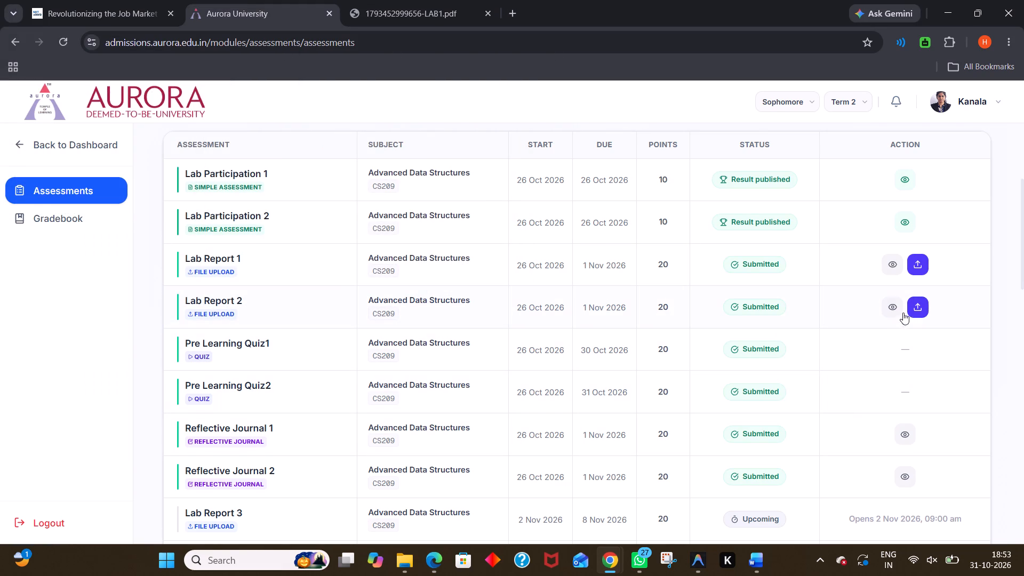
Open the submitted Lab Report 2 PDF, examine its first page, and return to the assessments page.
click(893, 308)
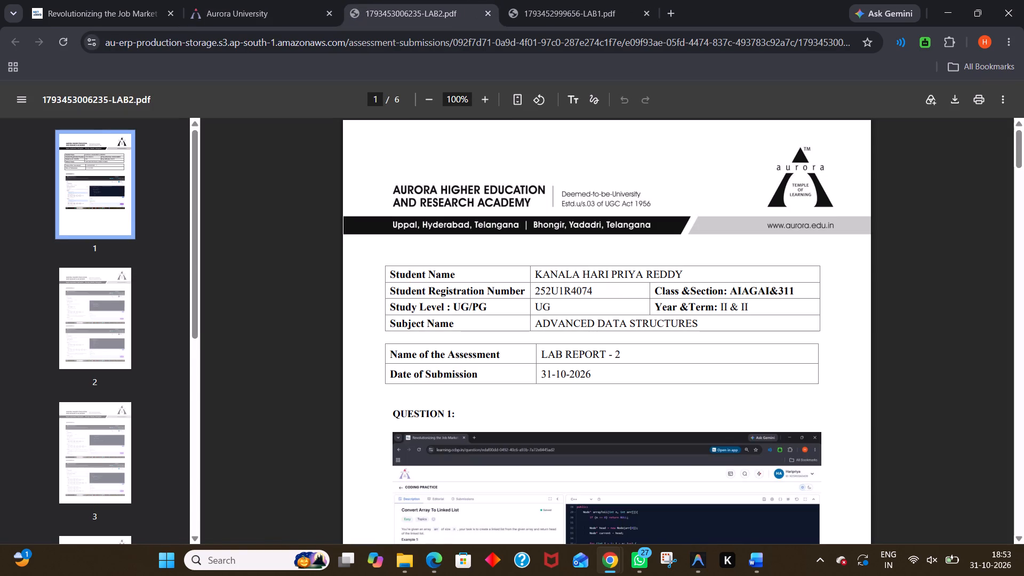
scroll(541, 308, down, 2)
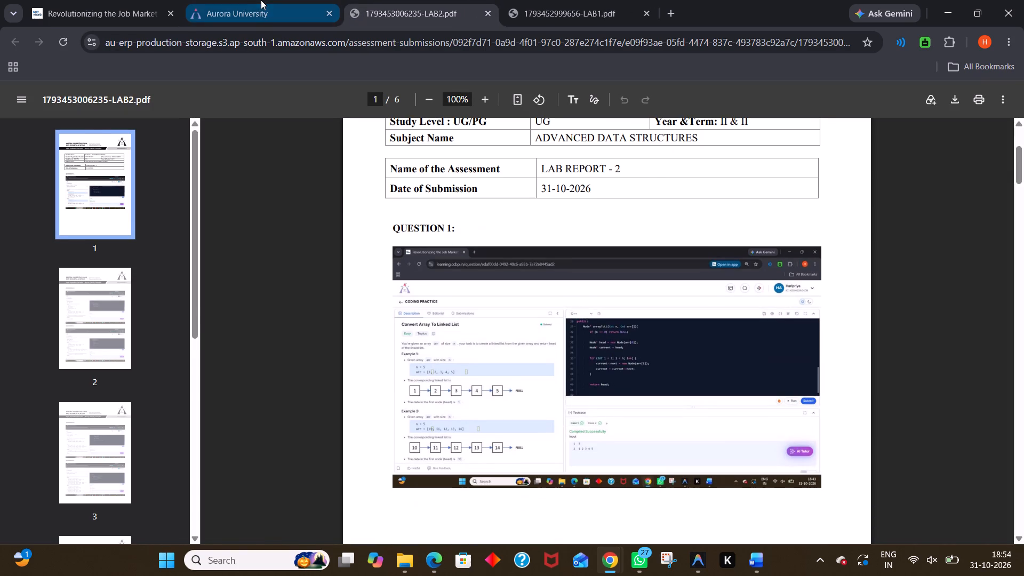
click(261, 0)
Reload the Advanced Data Structures assessments page and upload LAB2 again as the Lab Report 2 submission.
scroll(781, 258, up, 4)
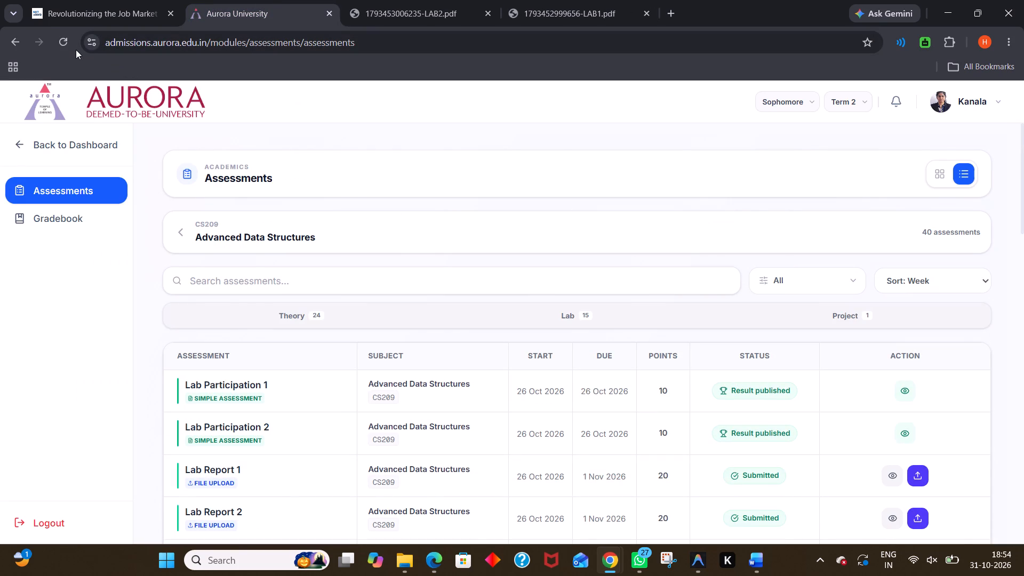
click(60, 41)
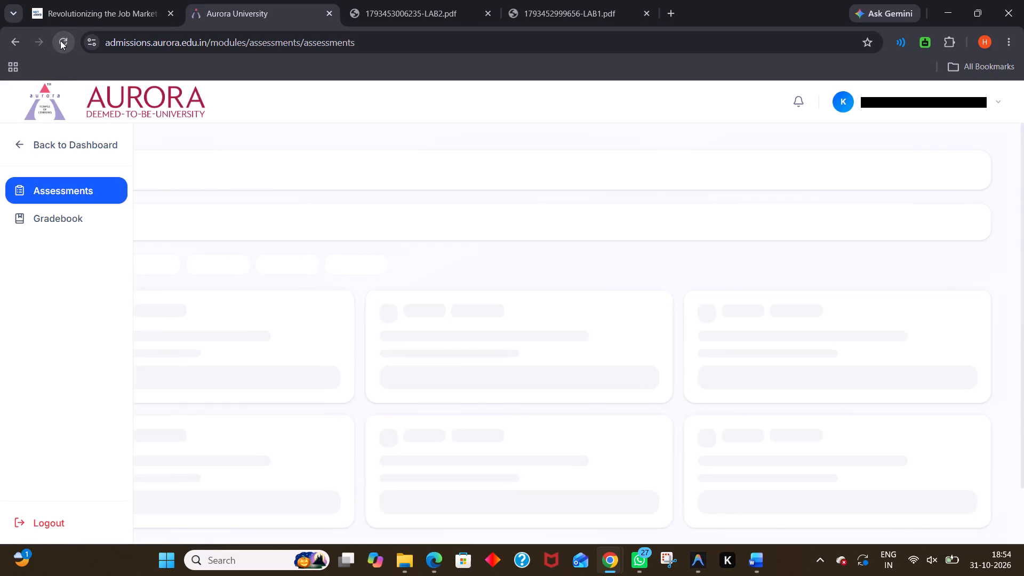
scroll(778, 381, down, 2)
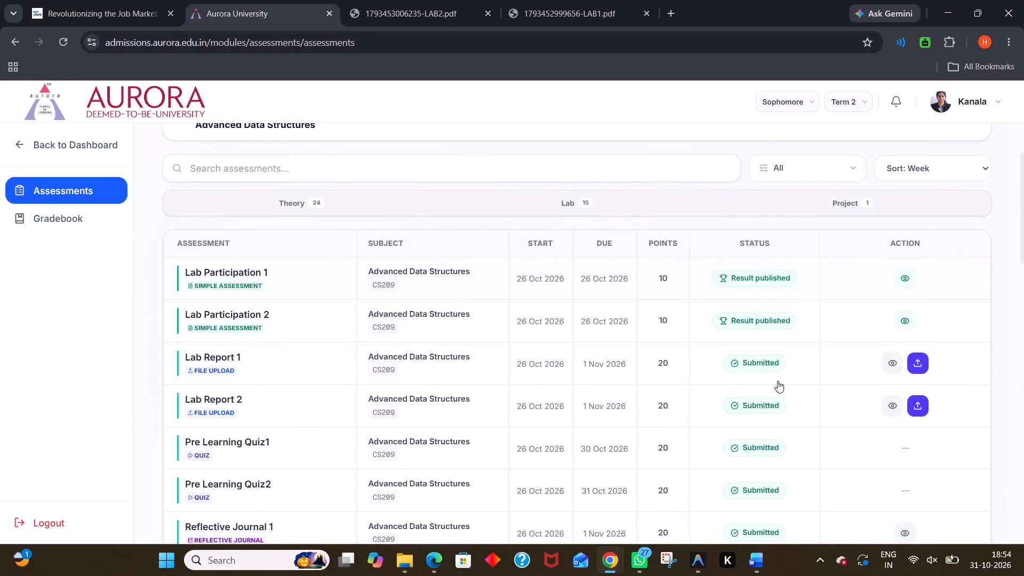
click(918, 403)
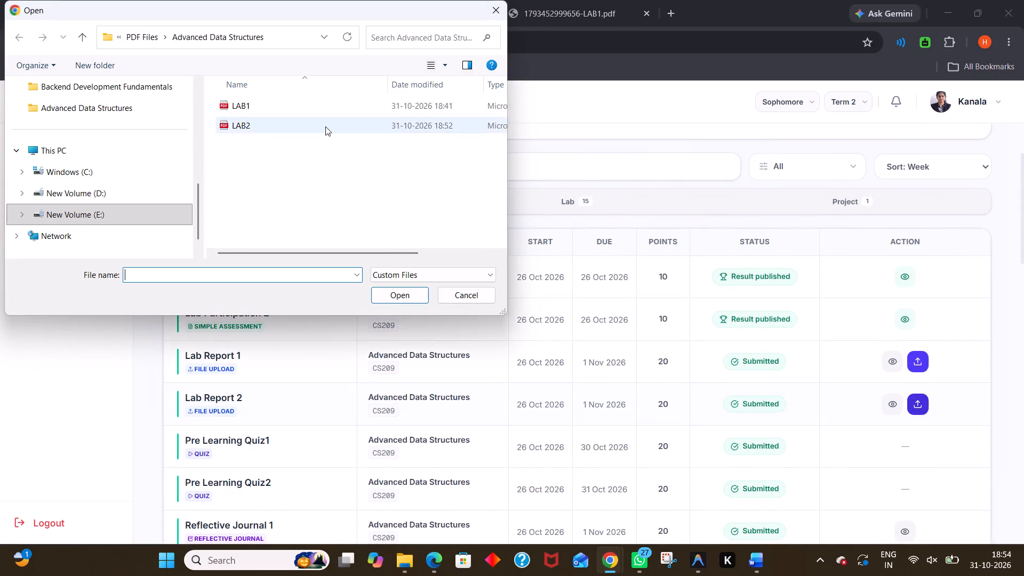
click(325, 126)
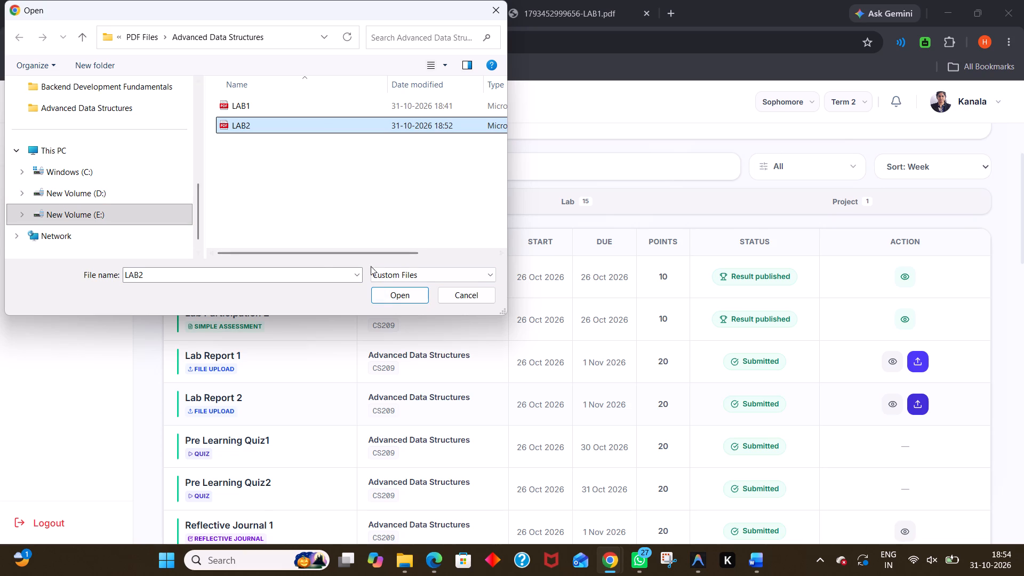
click(392, 295)
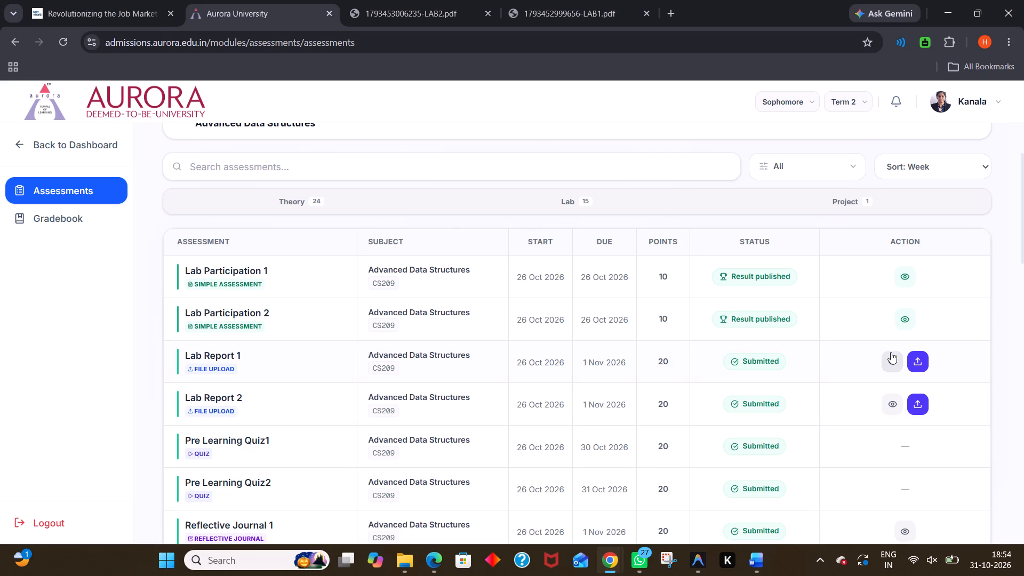
Upload LAB1 from the Advanced Data Structures folder again as the Lab Report 1 submission.
click(919, 363)
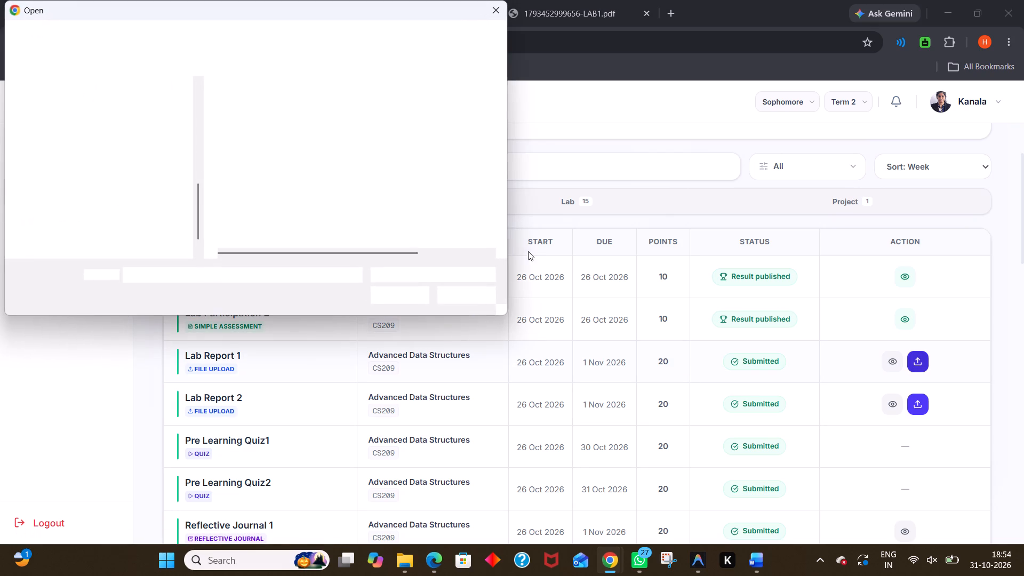
click(315, 106)
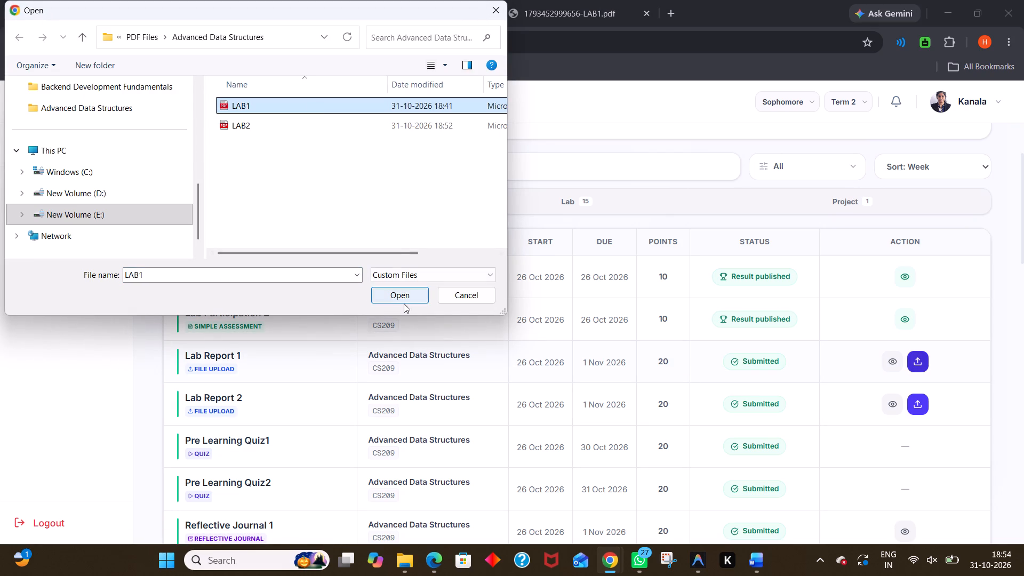
click(404, 303)
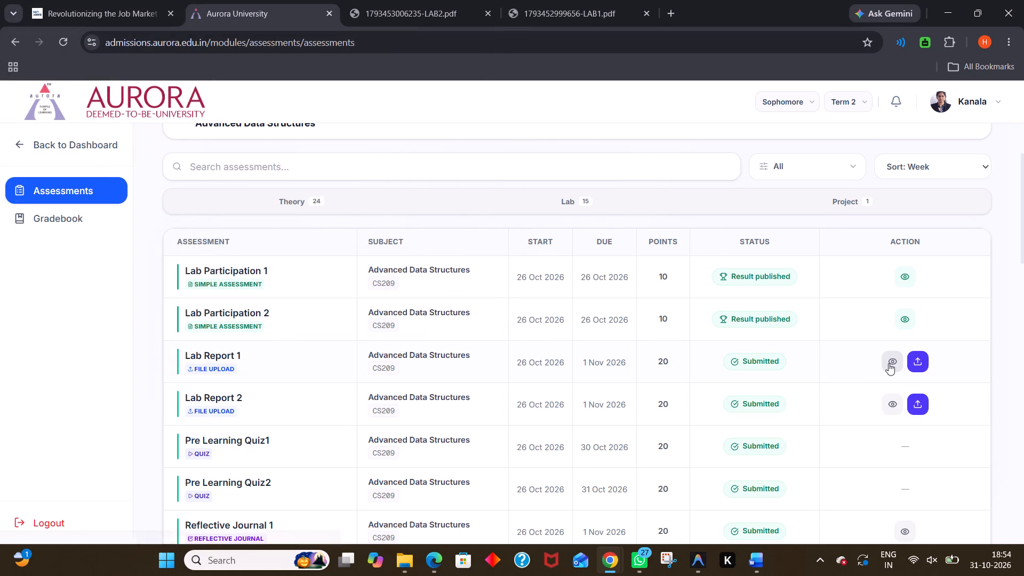
Open the newly submitted Lab Report 1 PDF and examine the layout of its first page.
click(889, 363)
scroll(699, 378, down, 3)
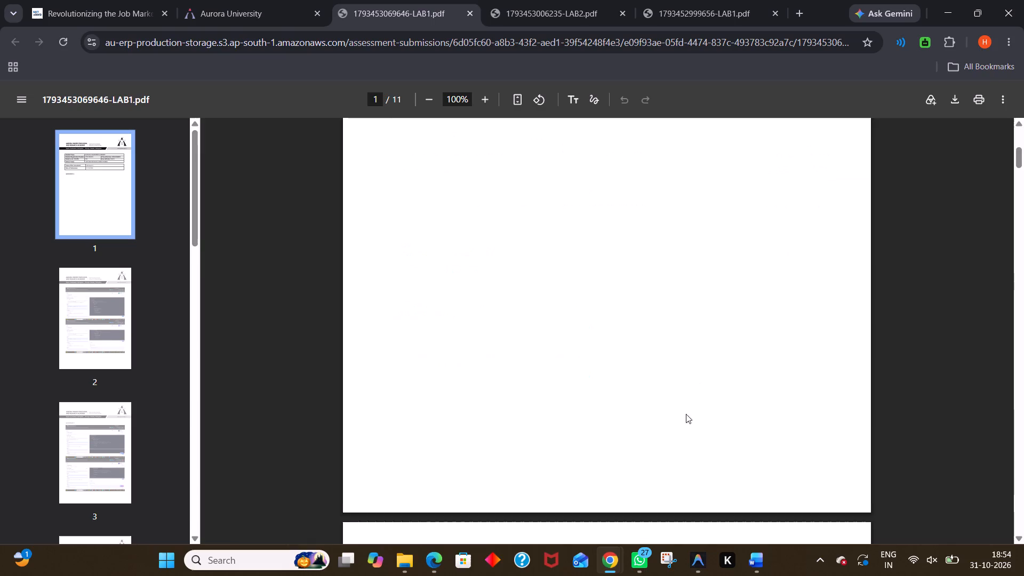
scroll(599, 407, up, 2)
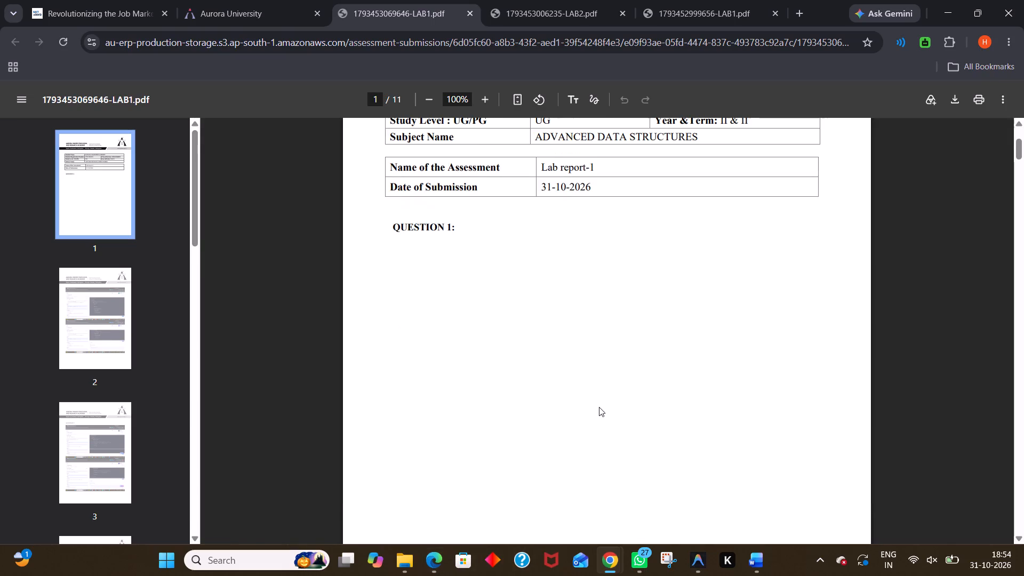
Open iLovePDF's PDF to Word converter in a new tab and convert the LAB1 PDF from the Advanced Data Structures folder.
click(792, 16)
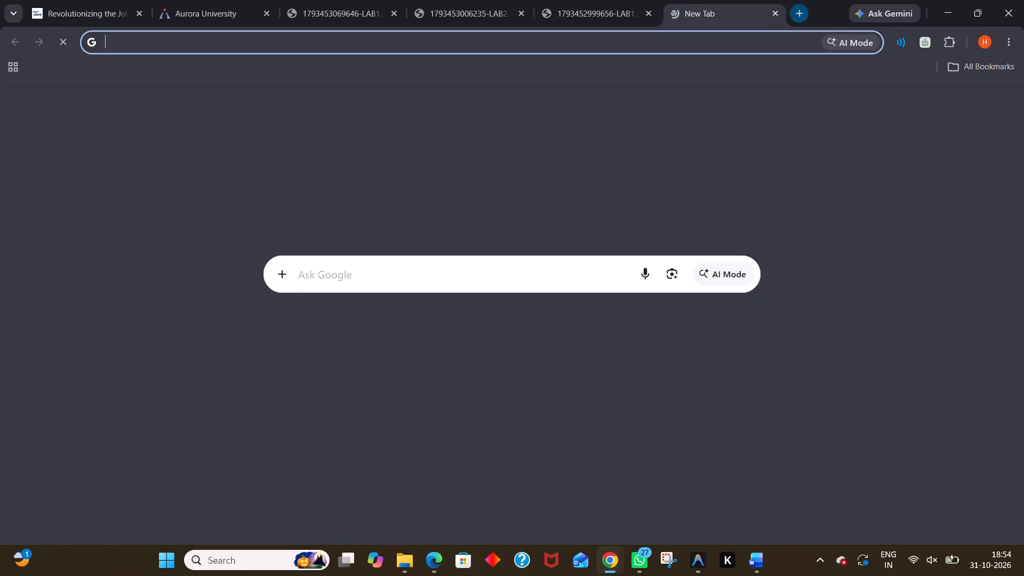
click(702, 45)
text(I)
key(space)
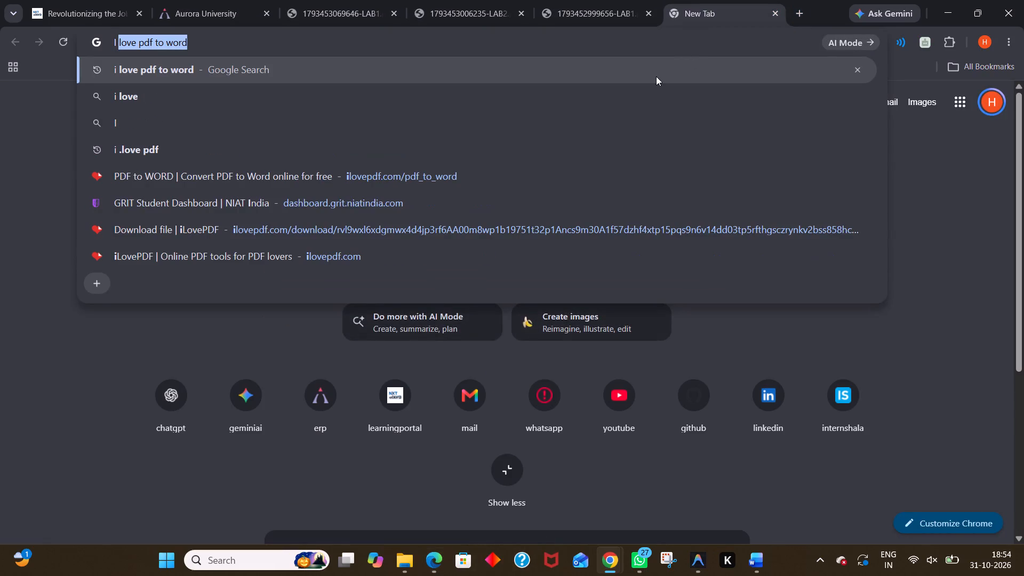
click(656, 76)
double_click(329, 222)
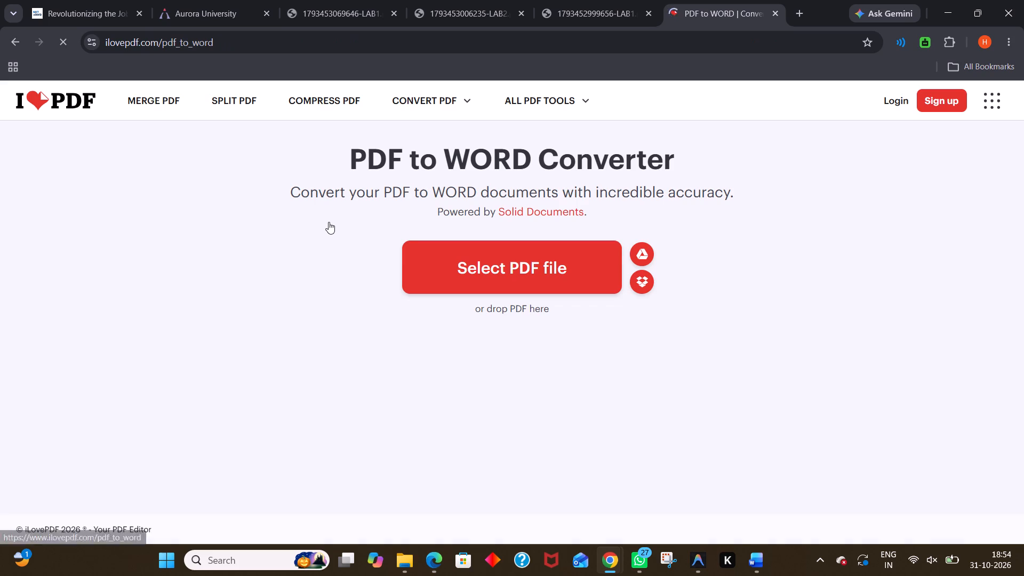
click(479, 276)
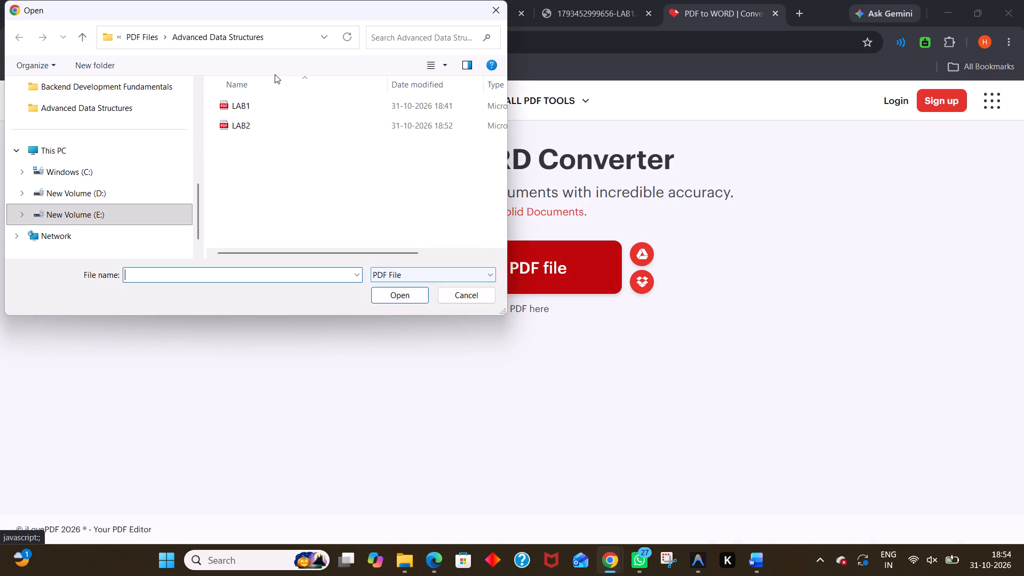
click(260, 105)
click(390, 293)
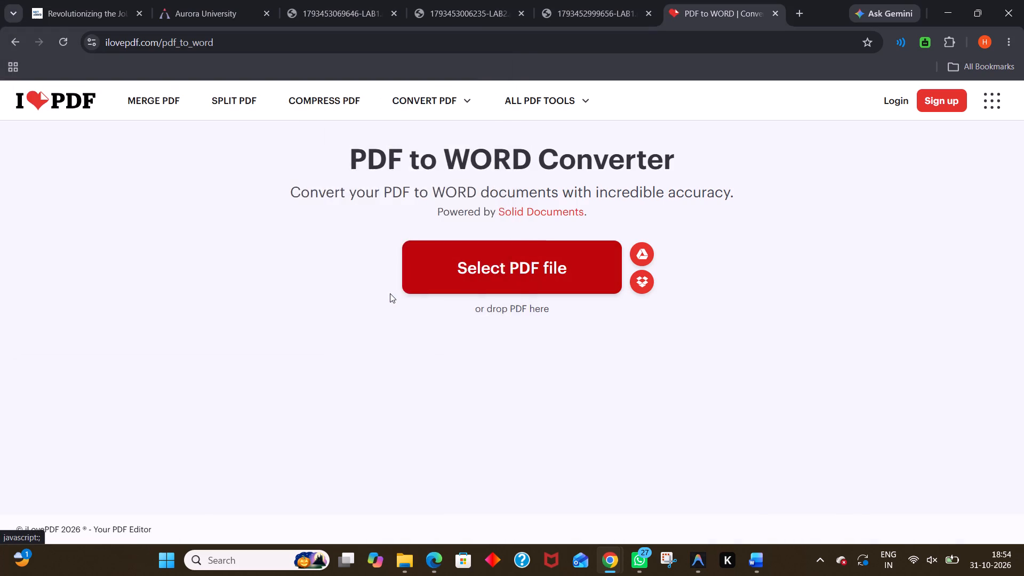
click(874, 497)
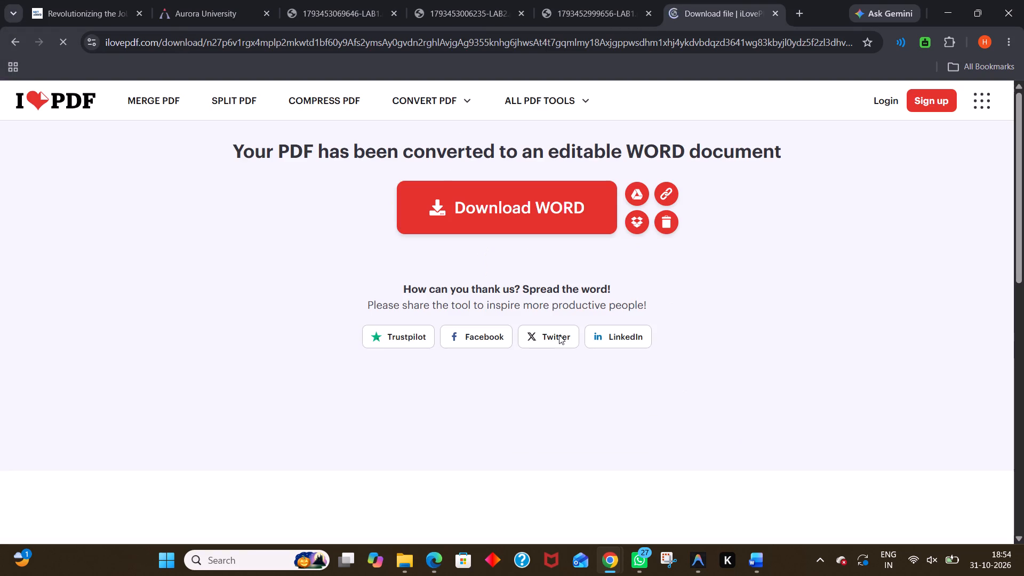
click(537, 218)
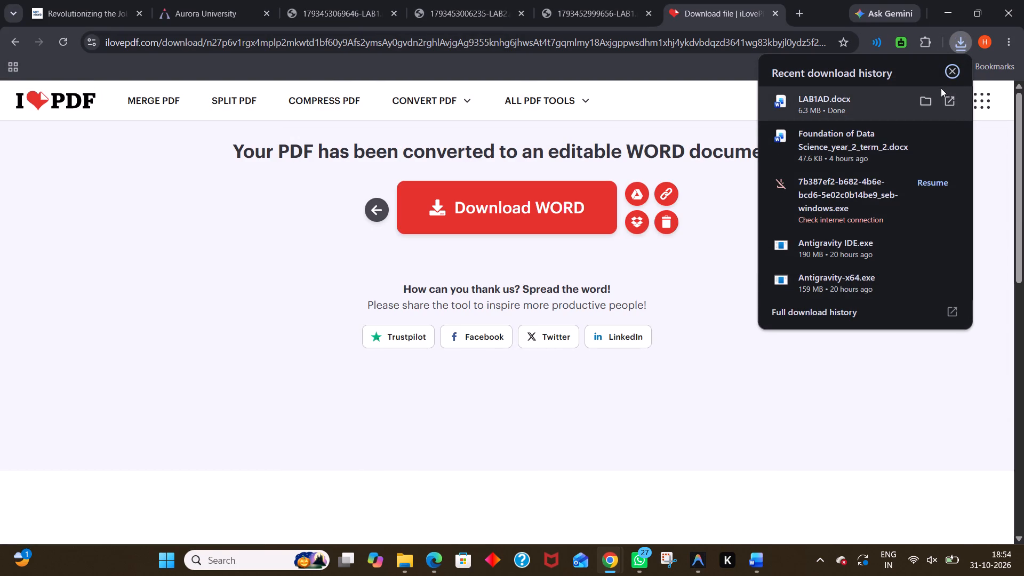
click(950, 100)
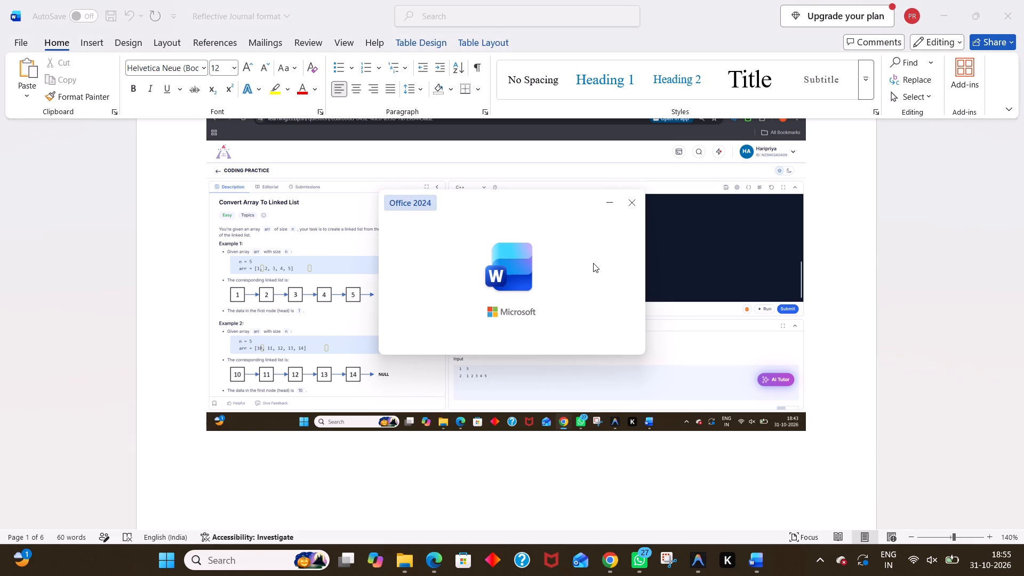
click(547, 70)
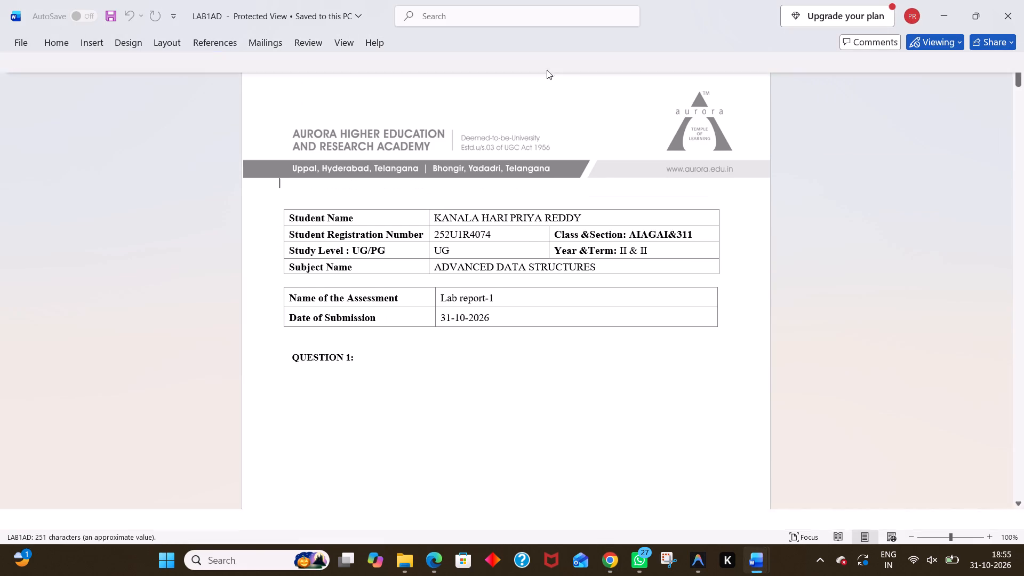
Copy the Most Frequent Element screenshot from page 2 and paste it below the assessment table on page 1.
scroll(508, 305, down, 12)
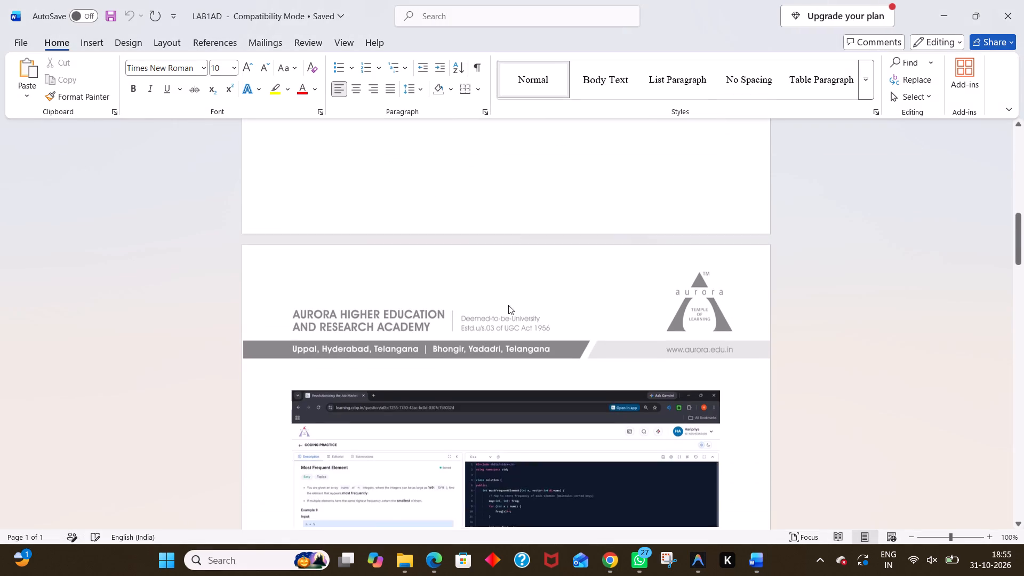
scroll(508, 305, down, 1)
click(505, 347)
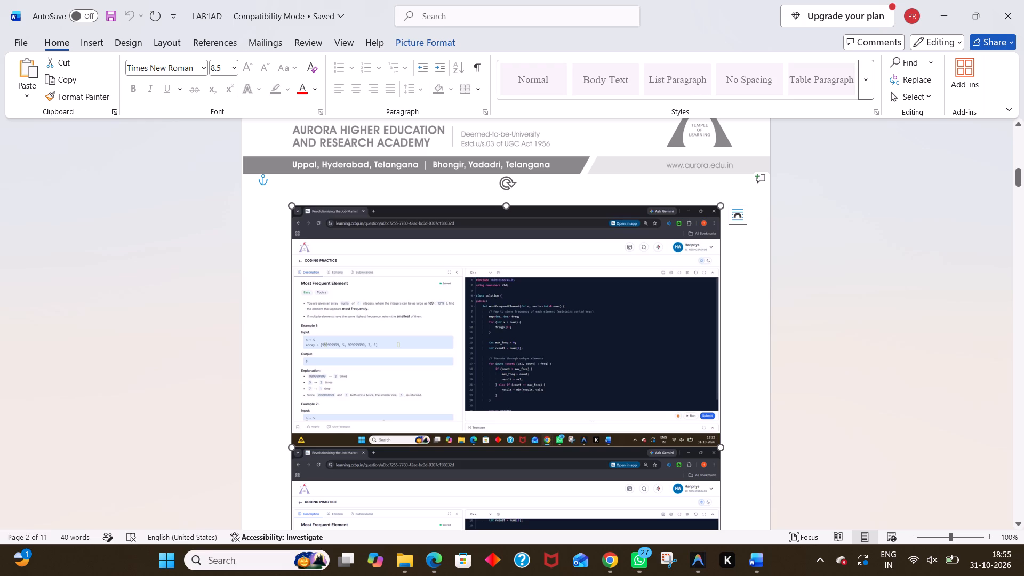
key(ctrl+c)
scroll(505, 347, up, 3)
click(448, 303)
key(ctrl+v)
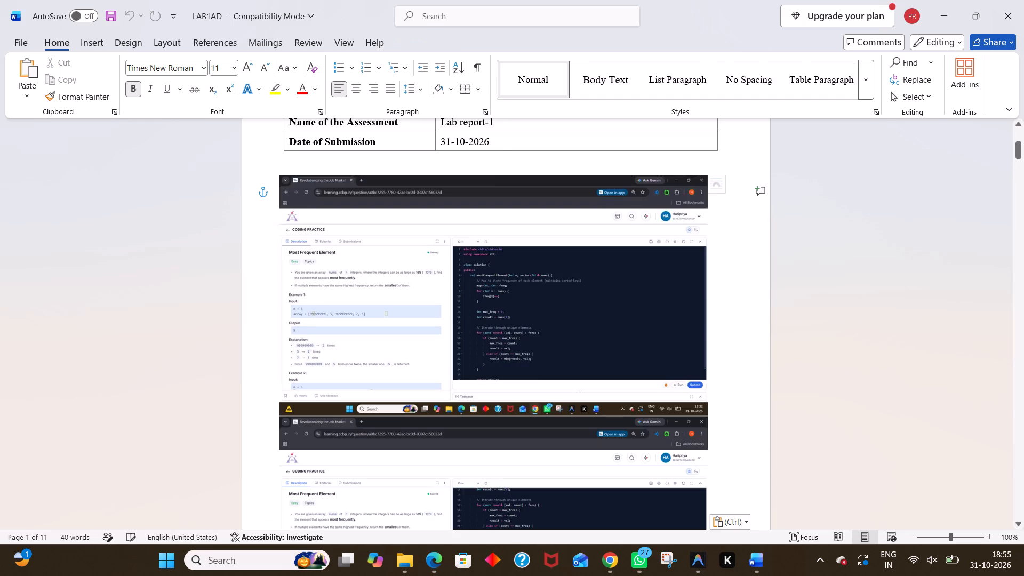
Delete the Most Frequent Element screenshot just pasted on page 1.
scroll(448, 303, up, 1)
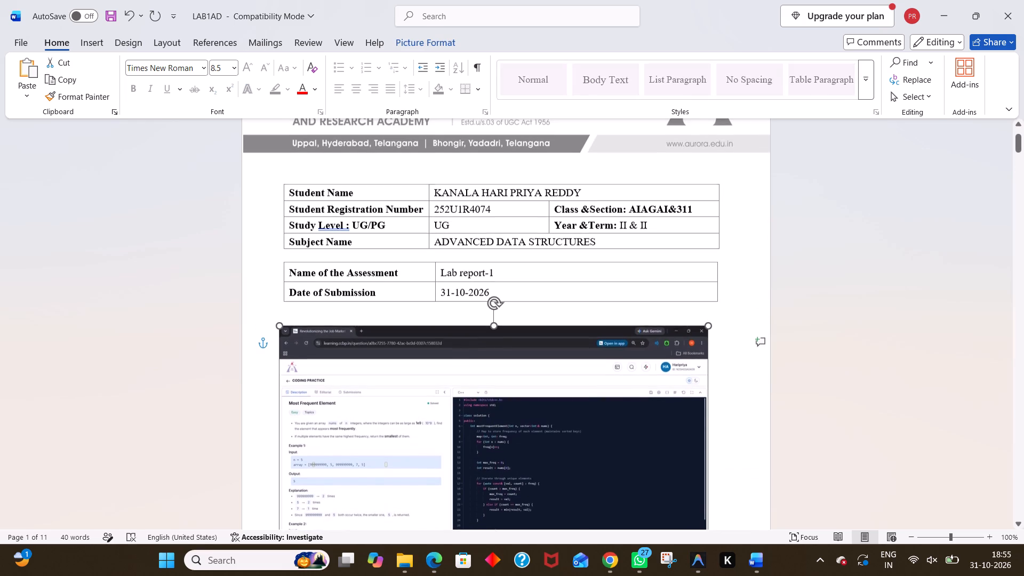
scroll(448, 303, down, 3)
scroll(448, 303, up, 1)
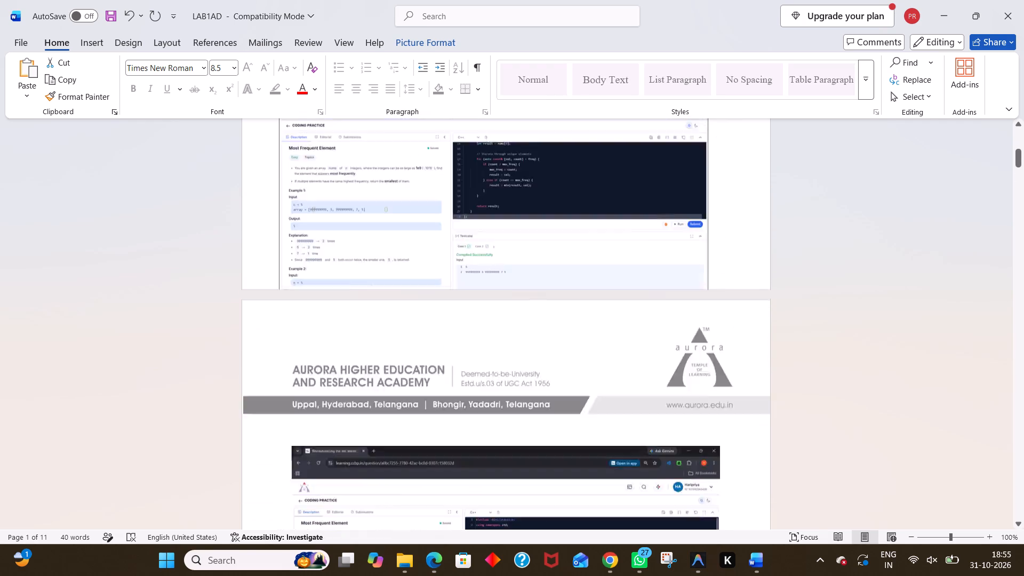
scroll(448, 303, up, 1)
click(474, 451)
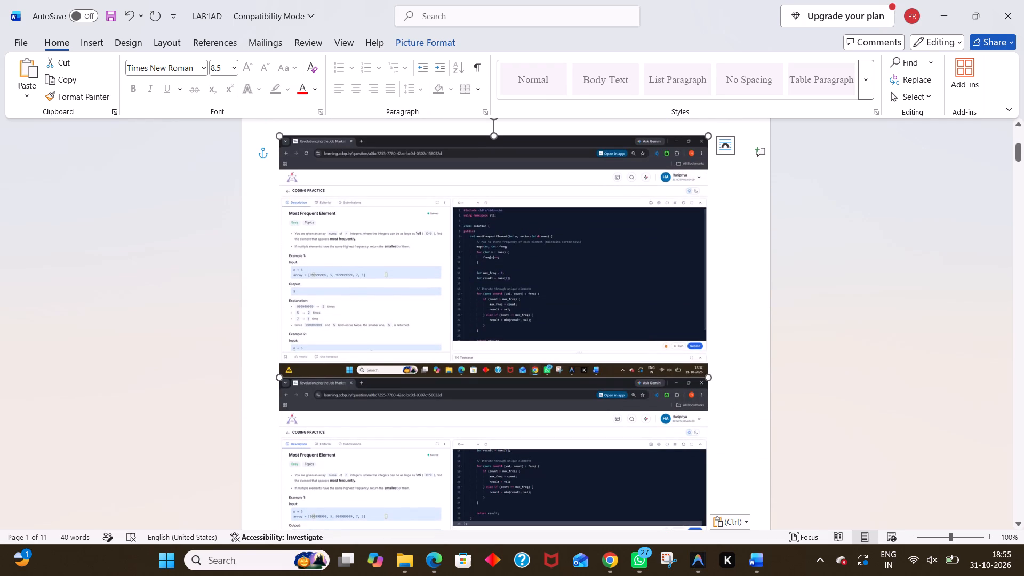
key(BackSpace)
Add two blank lines beneath the QUESTION 1 heading on page 1.
key(Return)
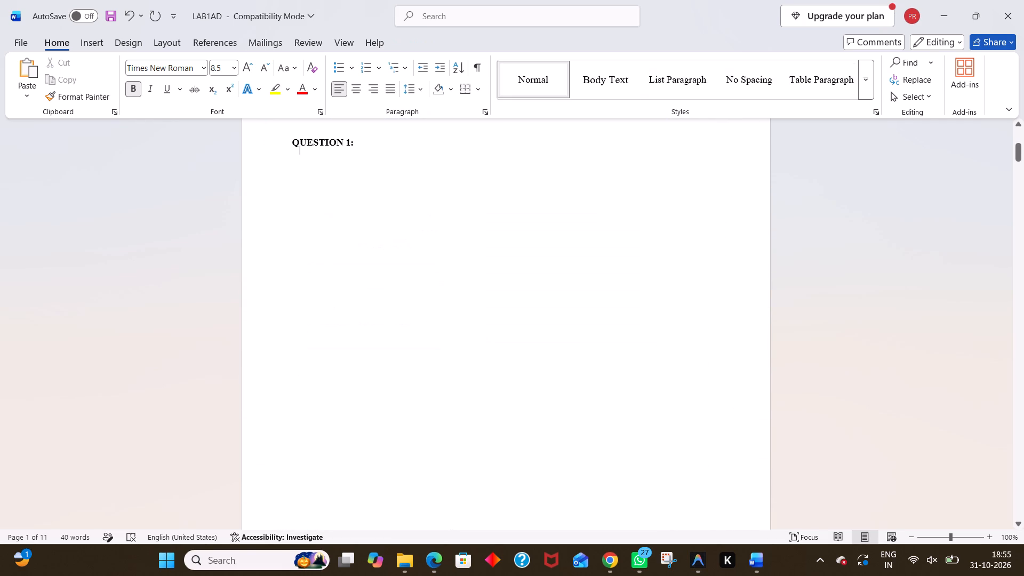
scroll(466, 214, down, 1)
key(Return)
Shrink the Most Frequent Element screenshot on page 2 in width and height.
scroll(466, 214, down, 1)
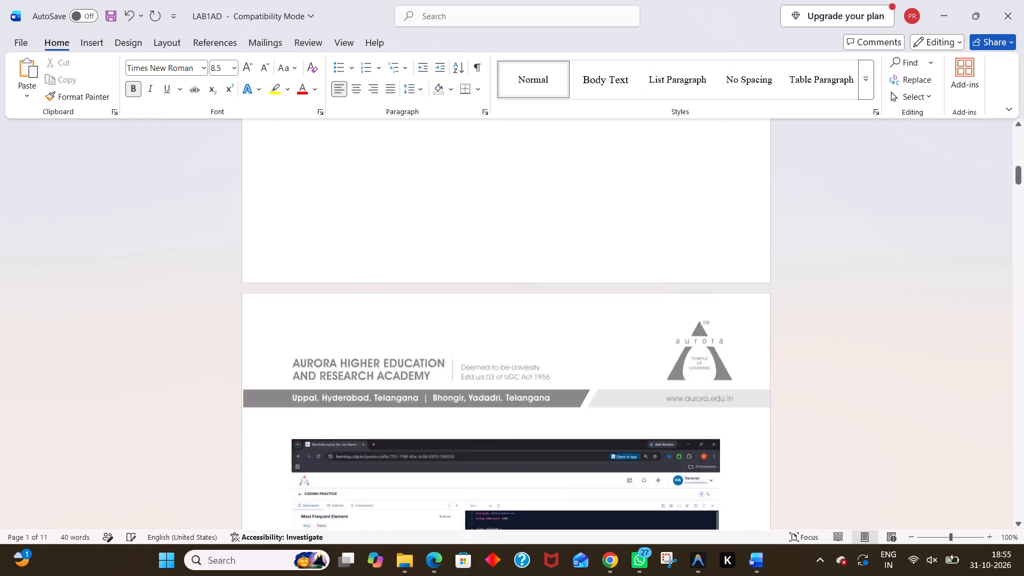
scroll(466, 214, down, 1)
scroll(466, 214, up, 1)
click(535, 339)
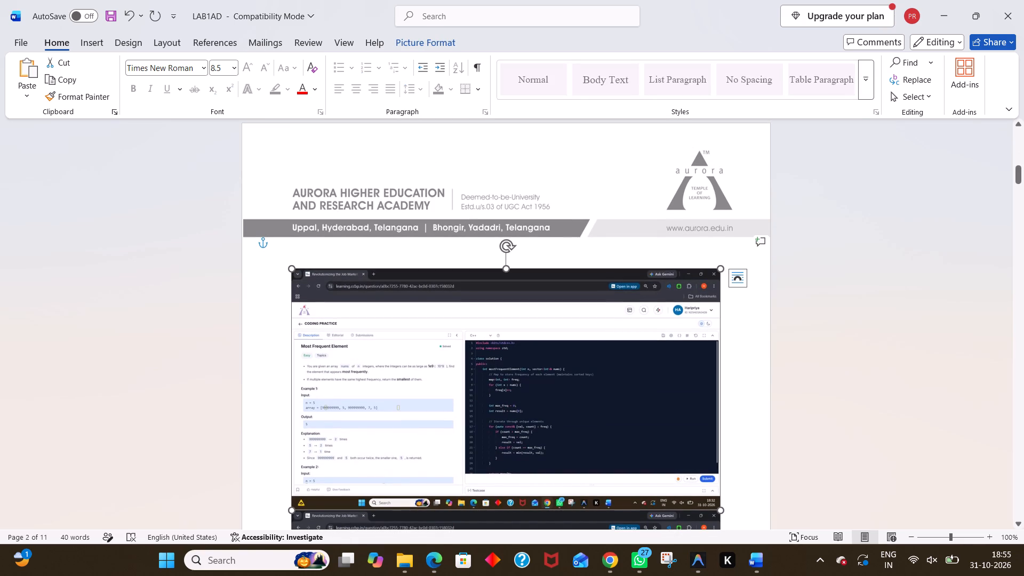
drag(719, 514, 600, 472)
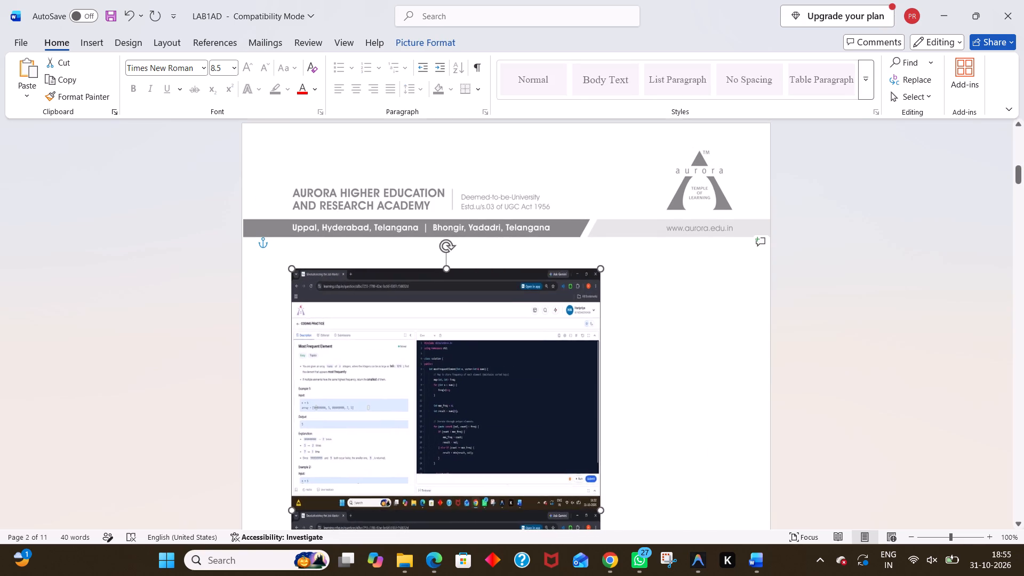
click(477, 326)
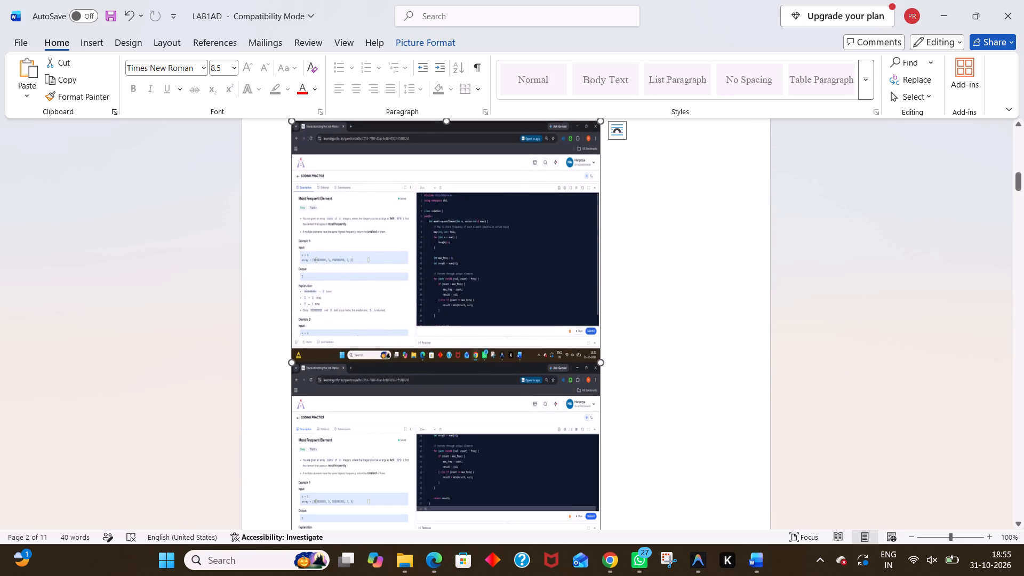
drag(457, 374, 441, 317)
scroll(441, 317, up, 1)
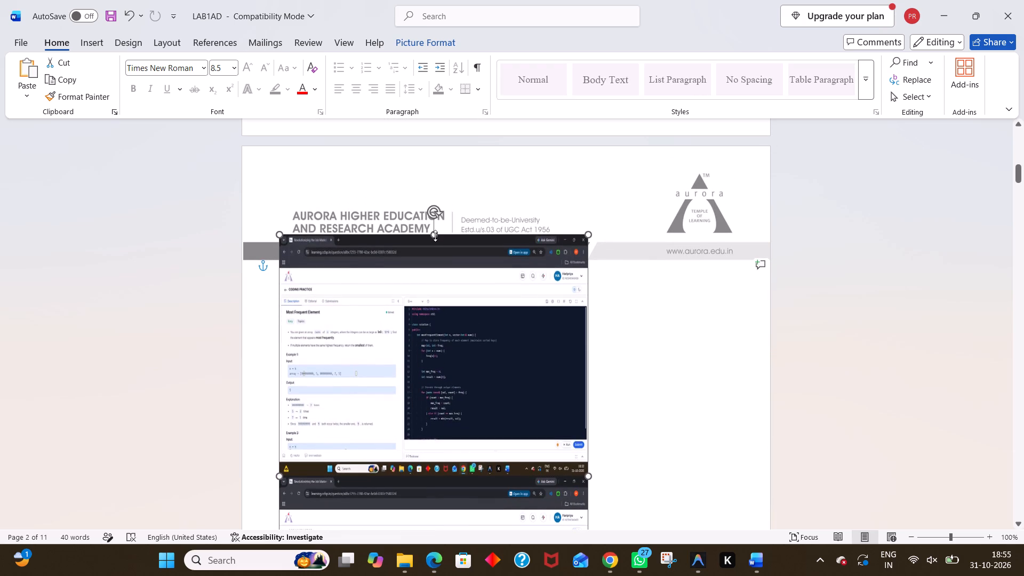
drag(435, 236, 459, 354)
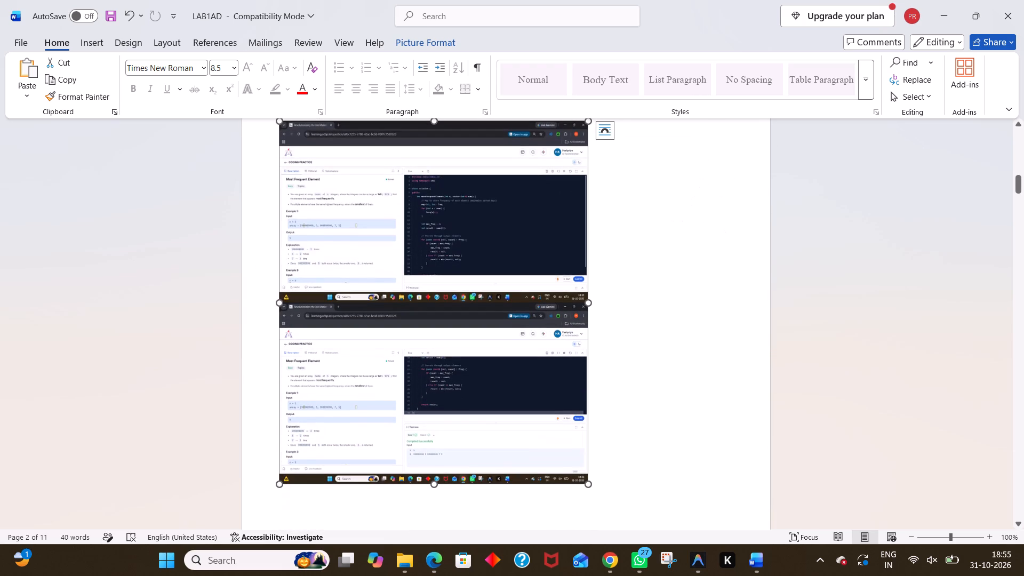
Copy the resized Most Frequent Element screenshot from page 2 and place it beneath QUESTION 1 on page 1.
click(481, 264)
key(ctrl+c)
scroll(494, 245, up, 3)
click(432, 207)
scroll(432, 207, up, 1)
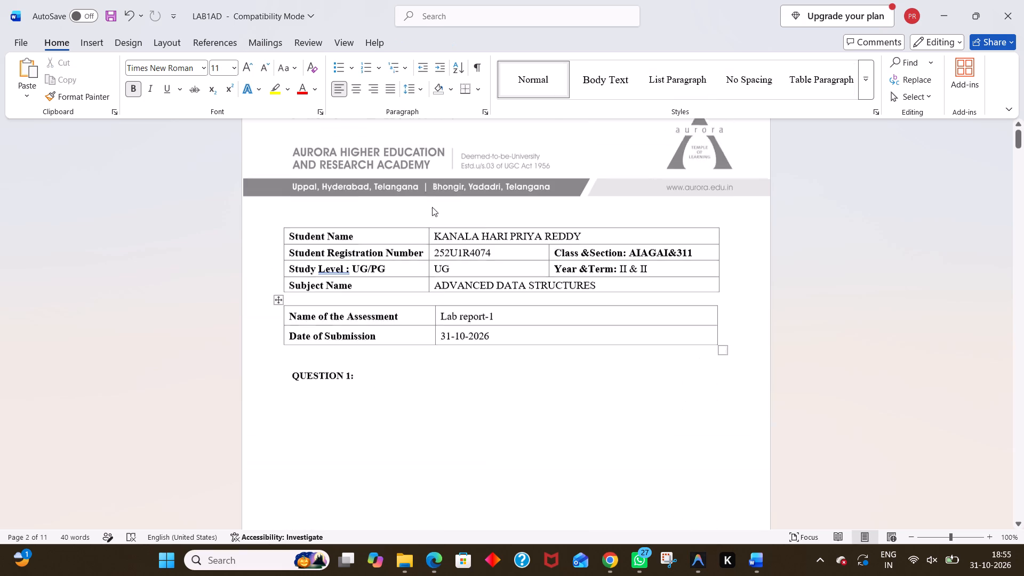
scroll(432, 207, up, 1)
click(415, 421)
key(Return)
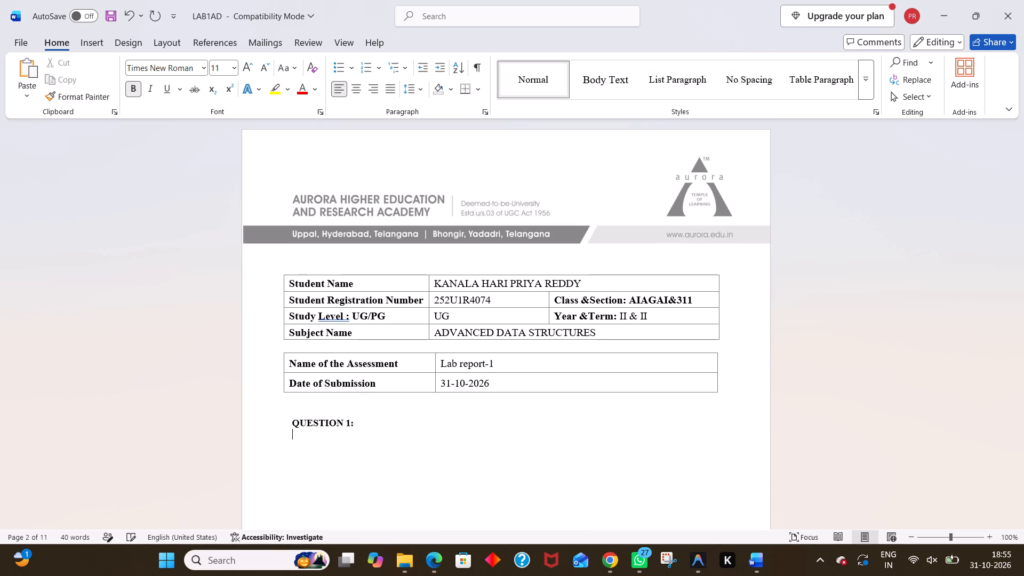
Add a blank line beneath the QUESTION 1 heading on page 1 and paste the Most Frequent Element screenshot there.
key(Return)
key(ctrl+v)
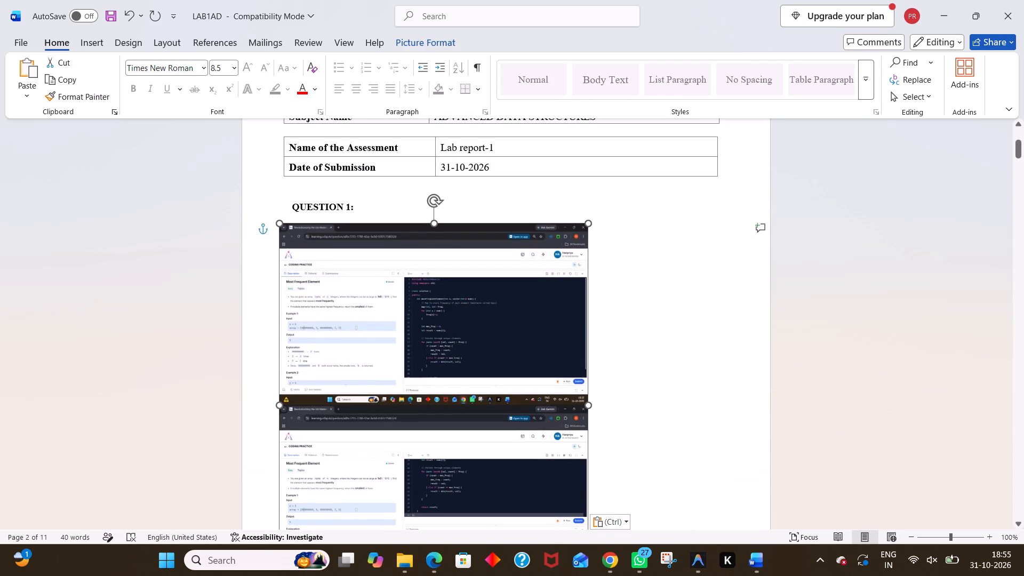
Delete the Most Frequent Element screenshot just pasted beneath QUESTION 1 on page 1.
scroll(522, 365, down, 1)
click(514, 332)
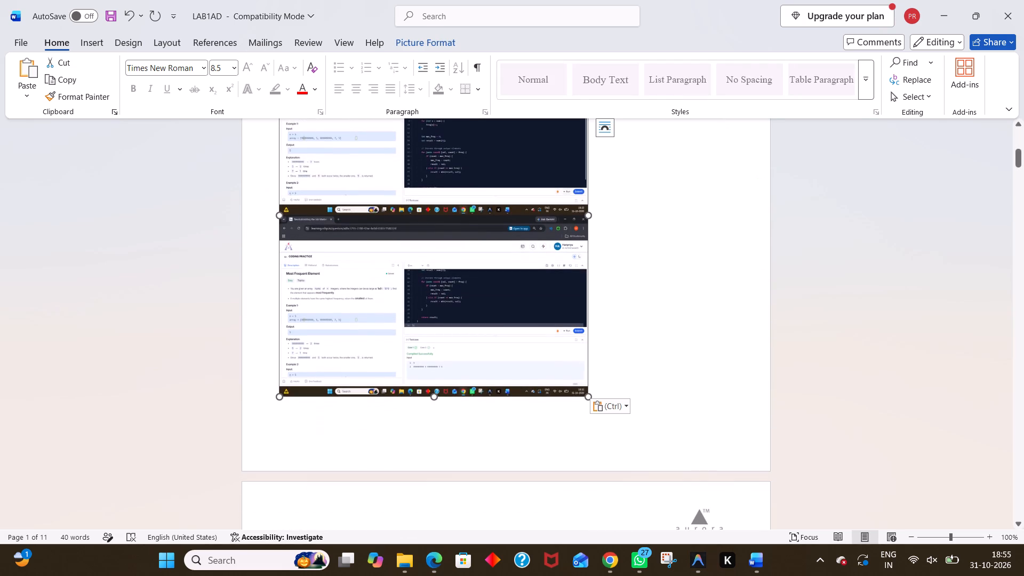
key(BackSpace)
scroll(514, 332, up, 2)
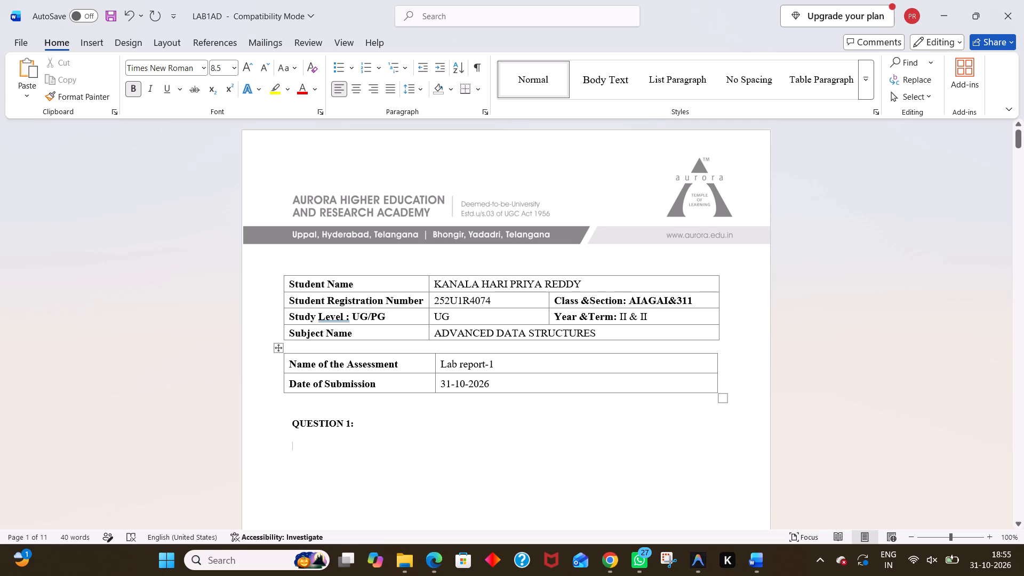
Add three blank lines at the start of page 2, above the Most Frequent Element screenshot.
click(444, 411)
scroll(444, 411, down, 6)
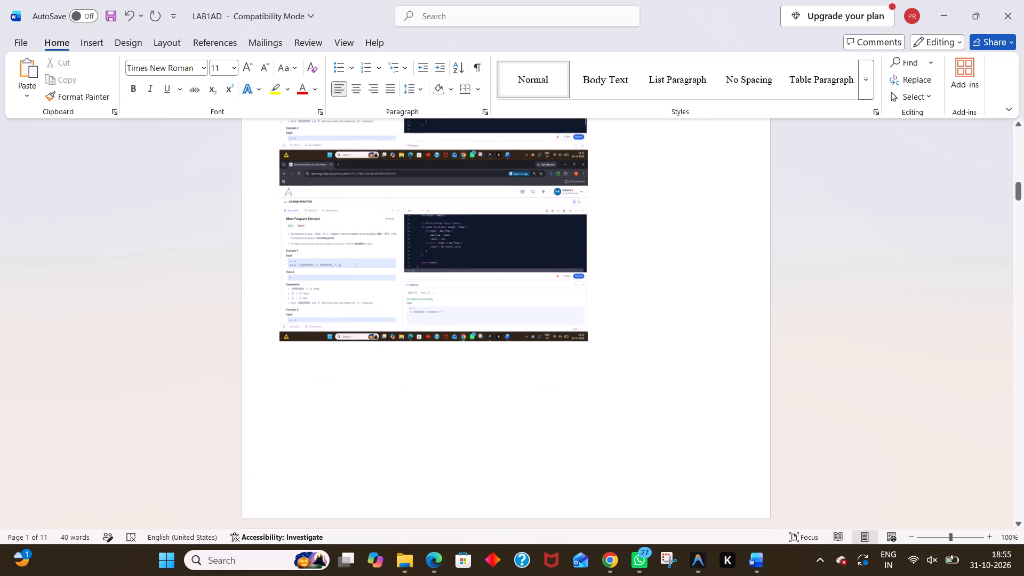
click(607, 198)
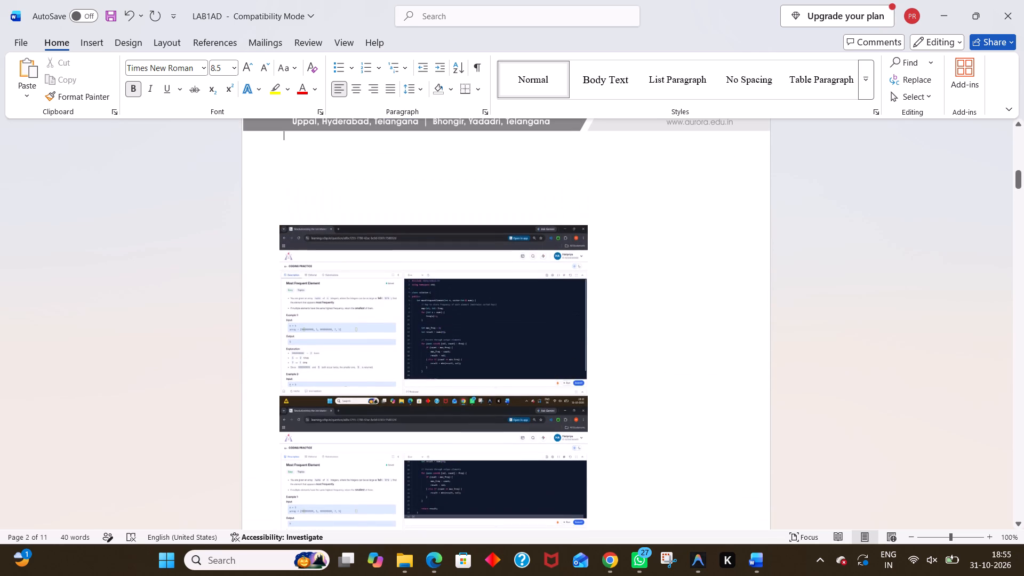
click(597, 415)
double_click(596, 421)
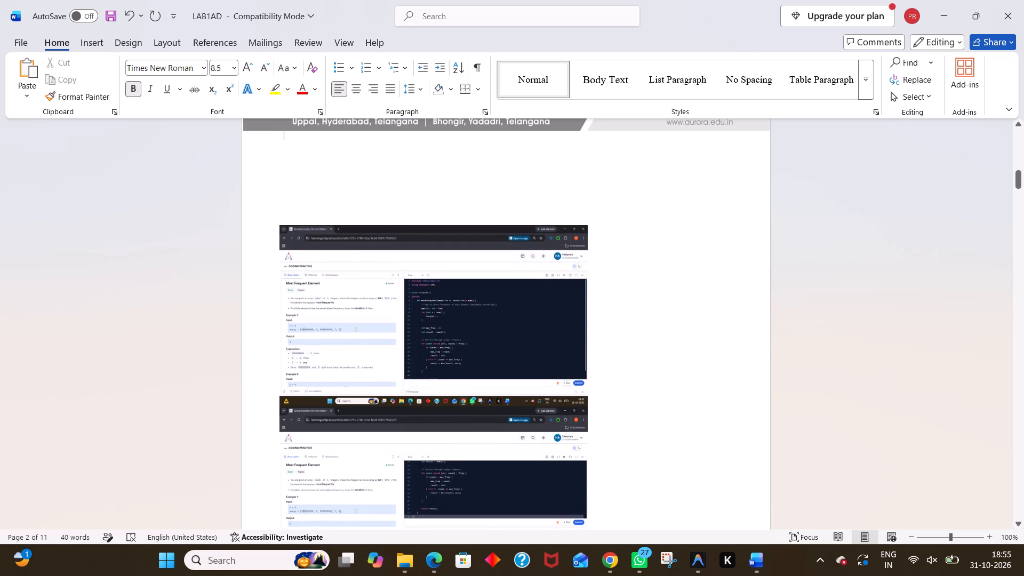
double_click(595, 423)
click(590, 439)
key(Return)
key(Return)
key(Return)
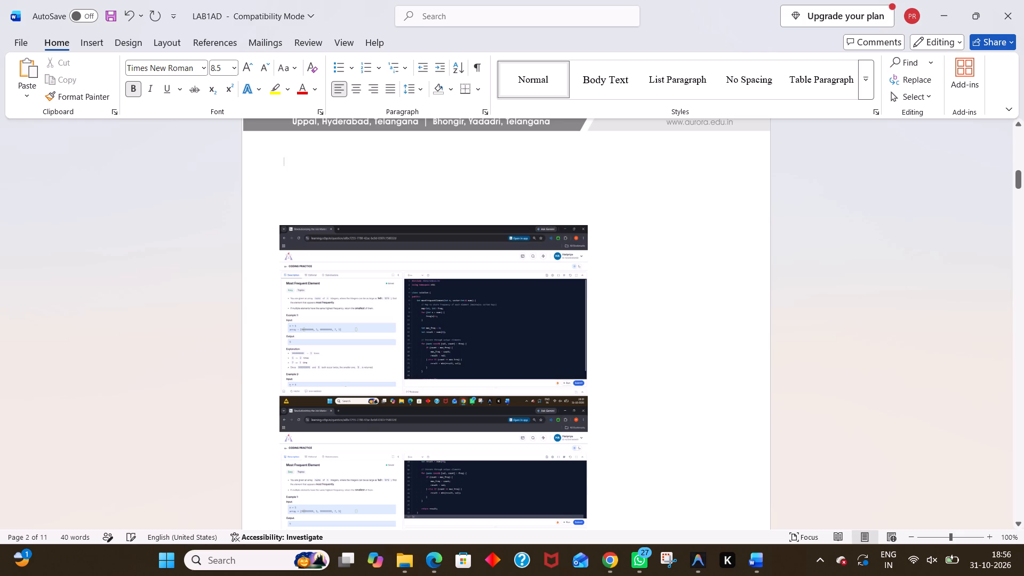
click(589, 439)
Cut the Most Frequent Element screenshot from page 2 and paste it beneath QUESTION 1 on page 1.
click(538, 358)
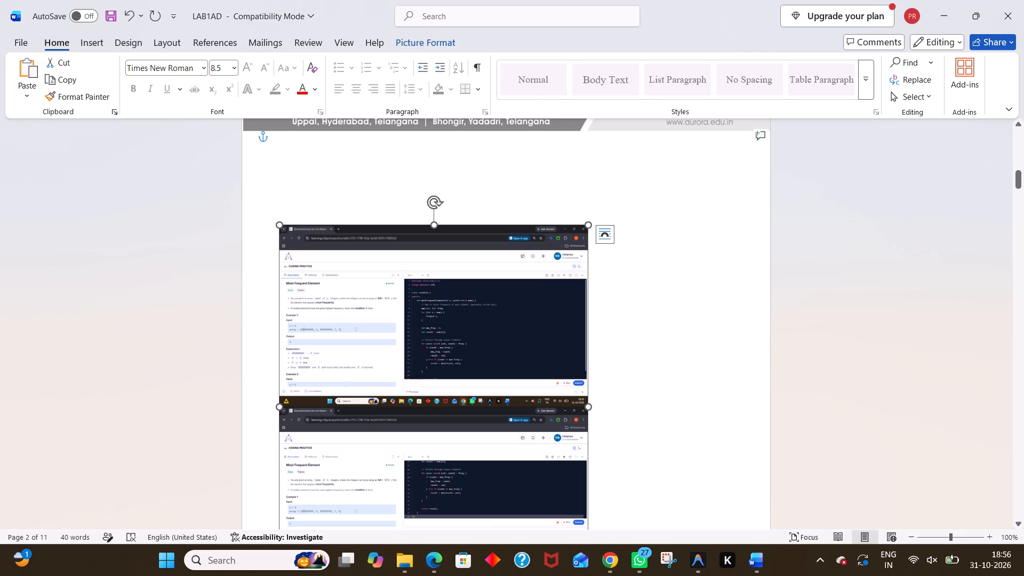
right_click(538, 358)
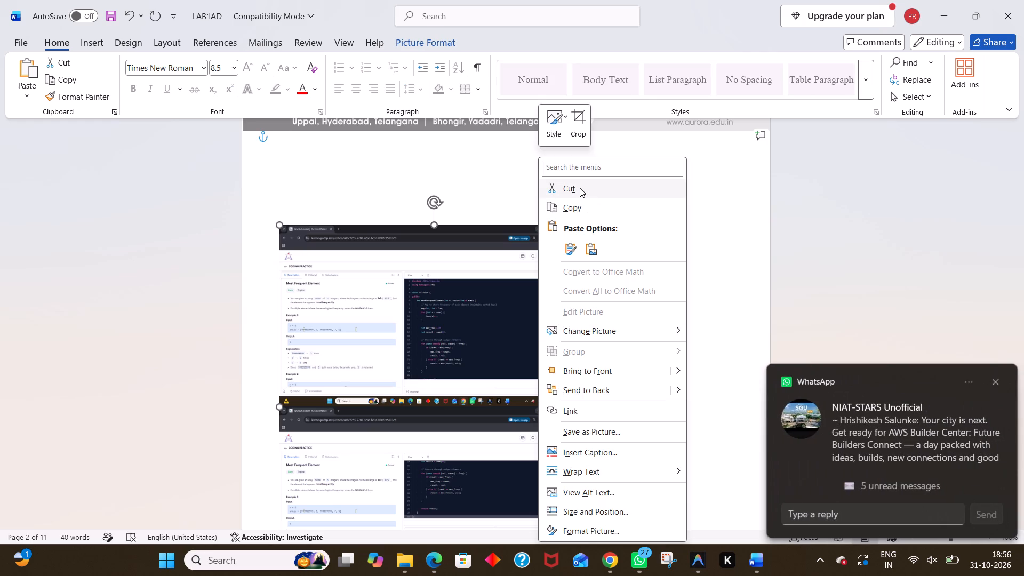
click(580, 188)
scroll(508, 256, up, 1)
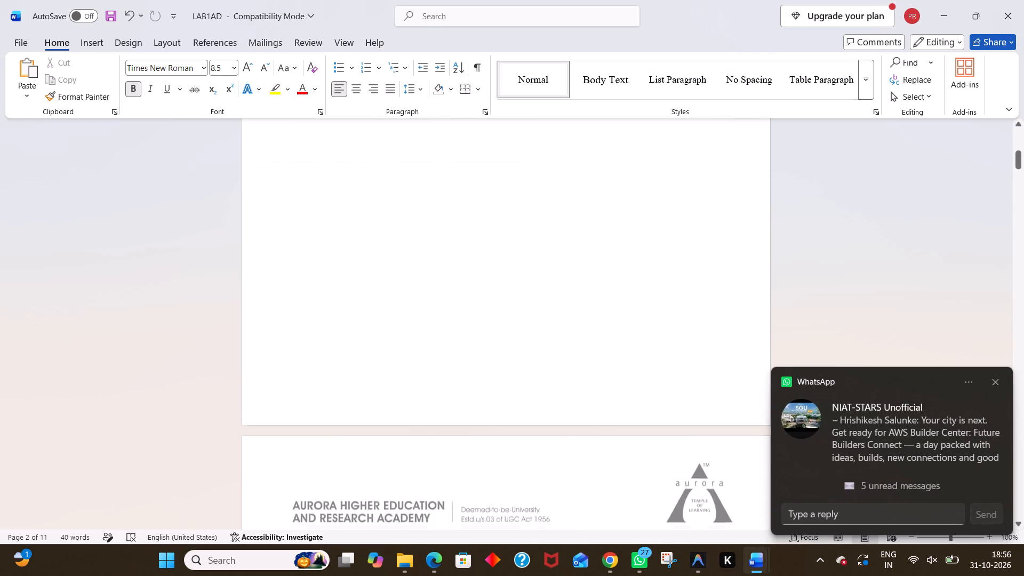
scroll(508, 256, up, 2)
click(442, 199)
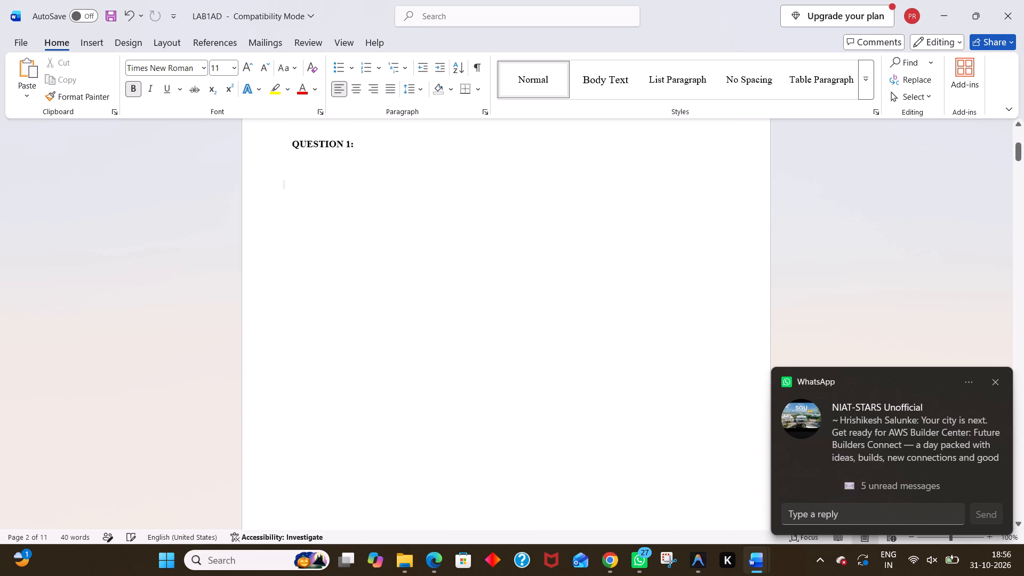
key(ctrl+v)
Paste another copy of the Most Frequent Element screenshot onto page 2.
scroll(546, 277, down, 4)
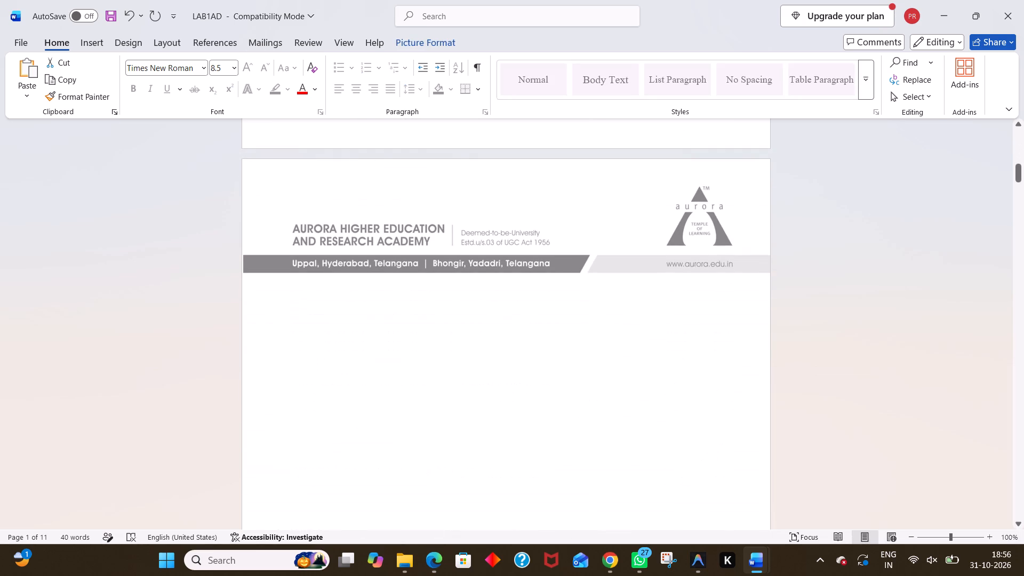
scroll(468, 339, down, 2)
click(448, 243)
key(ctrl+v)
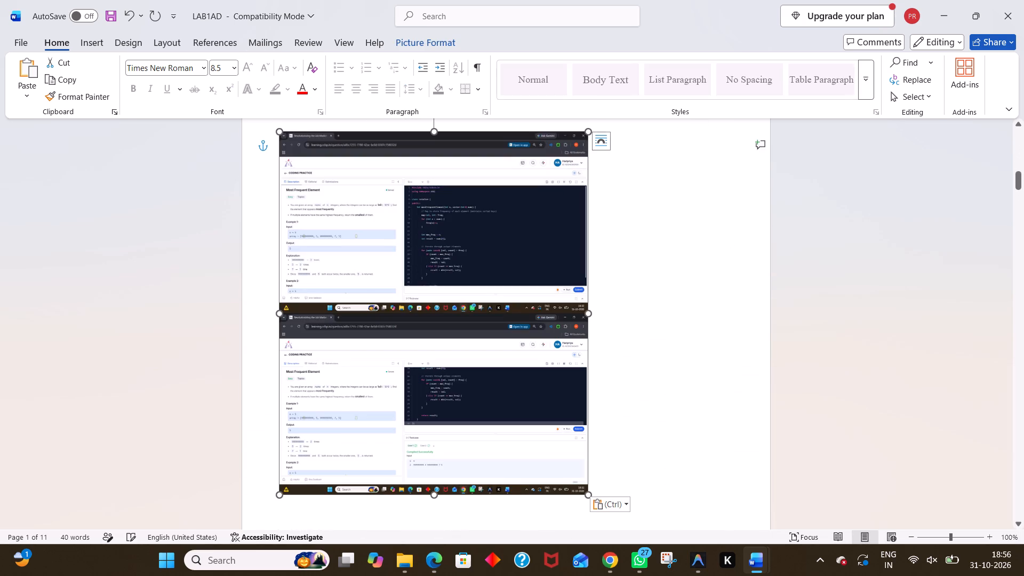
Widen the Most Frequent Element screenshot beneath QUESTION 1 on page 1 to nearly the width of the tables above.
scroll(567, 202, down, 3)
scroll(567, 202, up, 6)
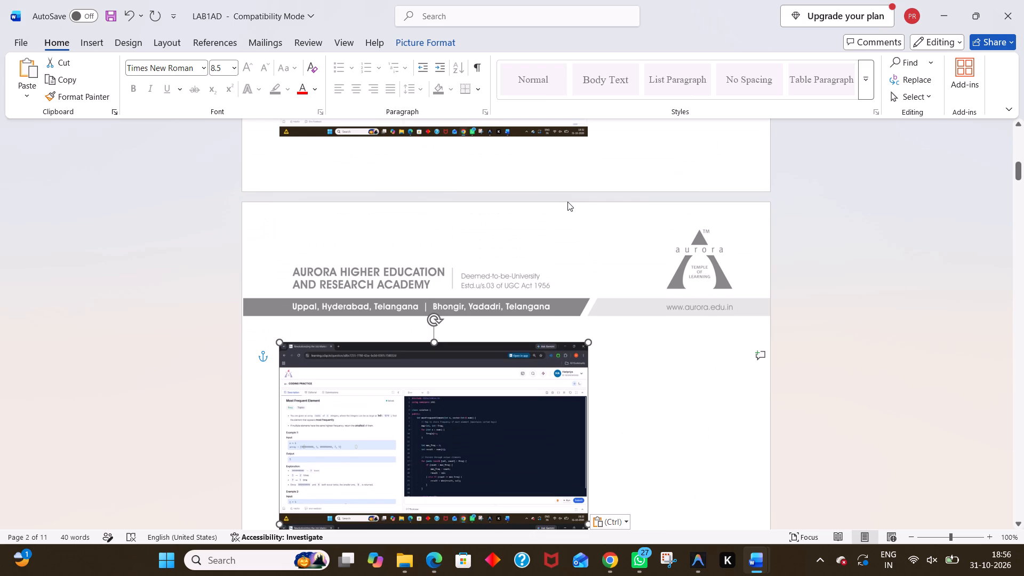
scroll(567, 202, up, 2)
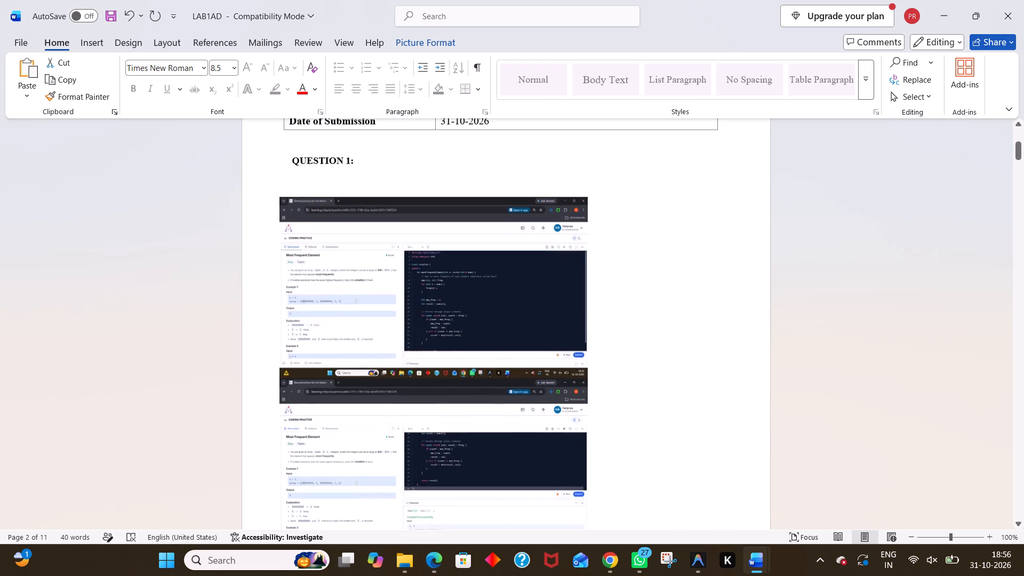
click(559, 267)
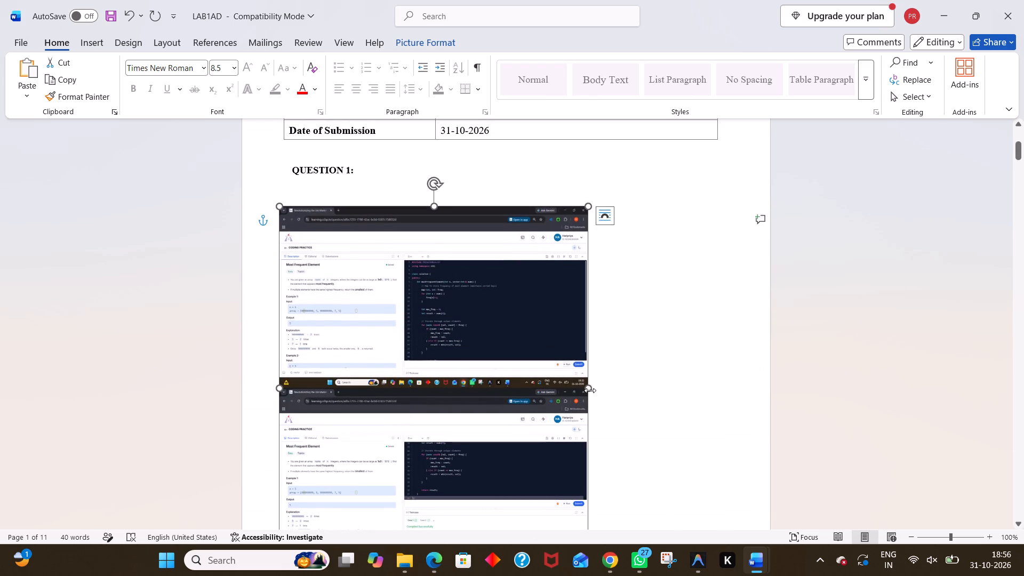
drag(590, 390, 701, 387)
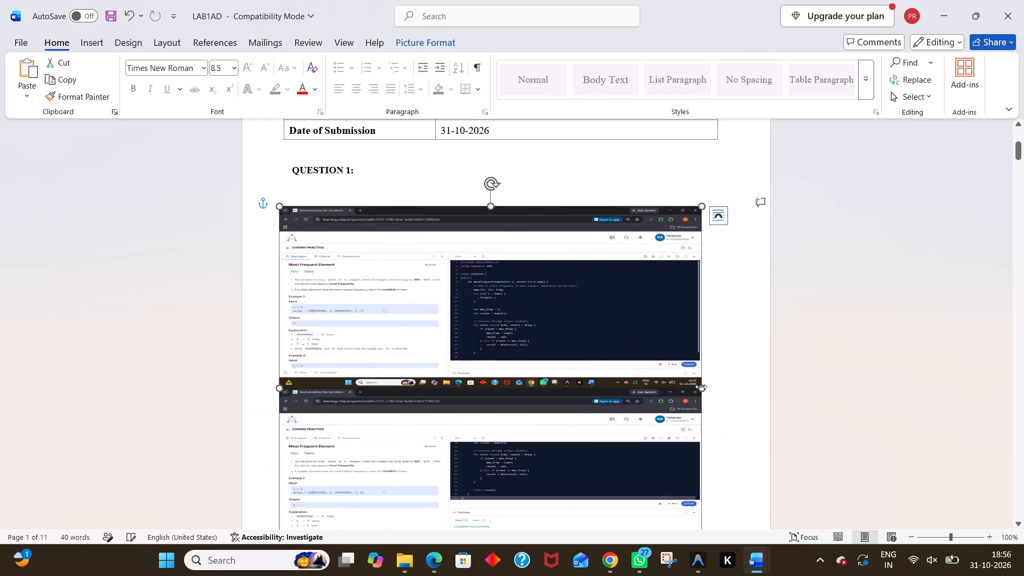
click(659, 361)
Stretch the screenshot under QUESTION 1 downward toward the end of page 1 and upward toward the heading.
ctrl+scroll(659, 361, up, 3)
ctrl+scroll(659, 361, down, 5)
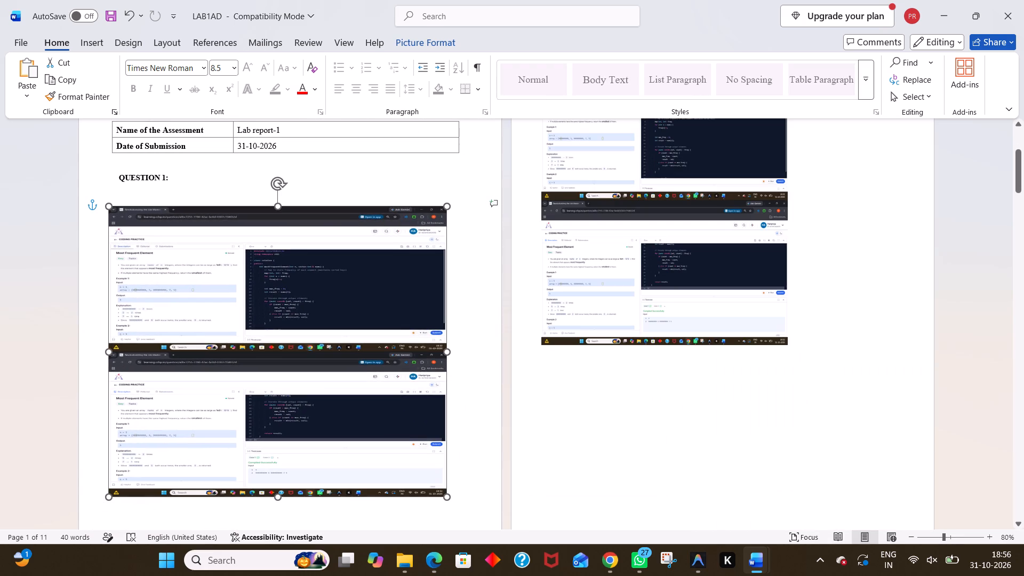
ctrl+scroll(397, 295, up, 3)
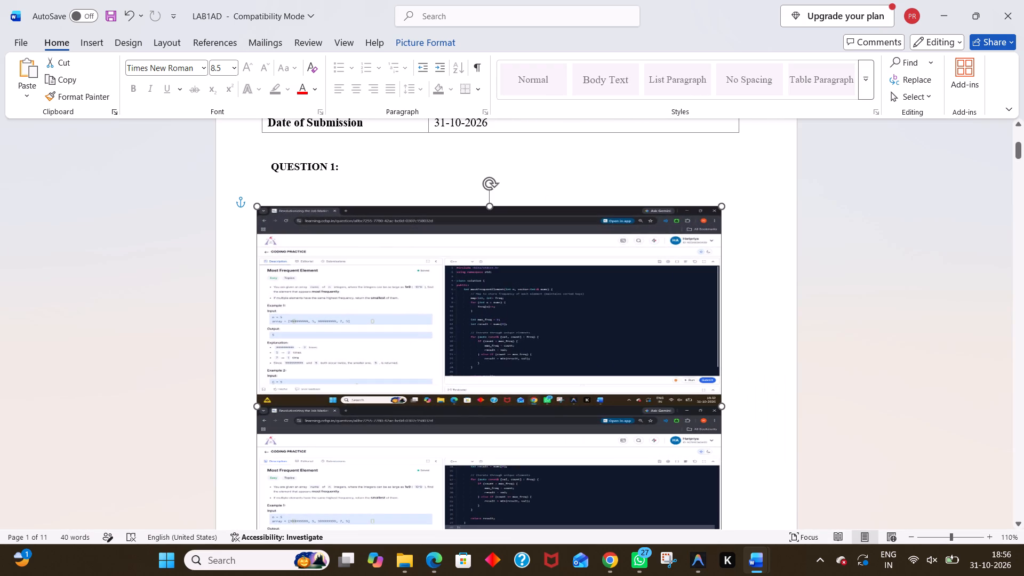
click(473, 322)
scroll(495, 411, down, 1)
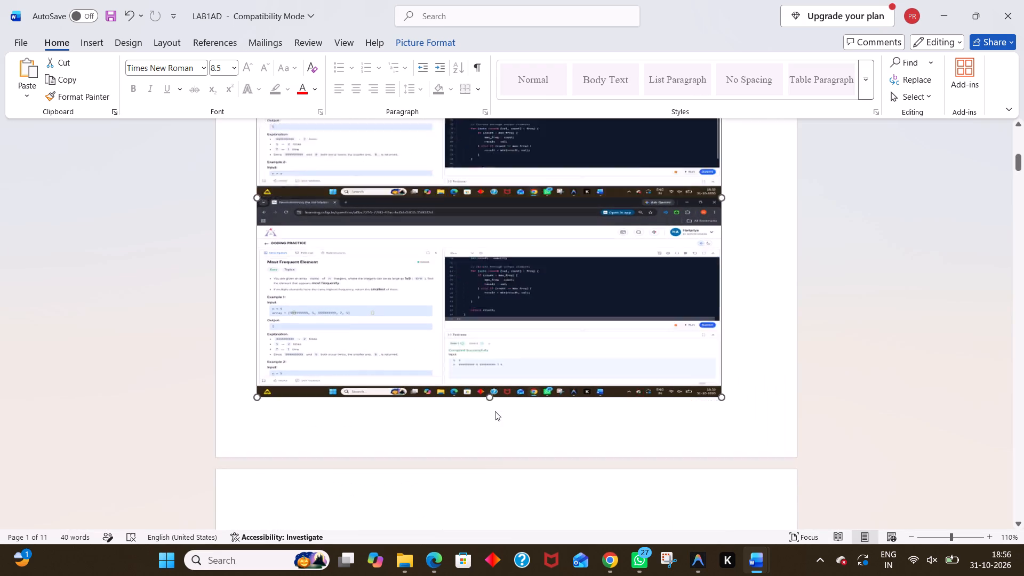
scroll(495, 411, down, 1)
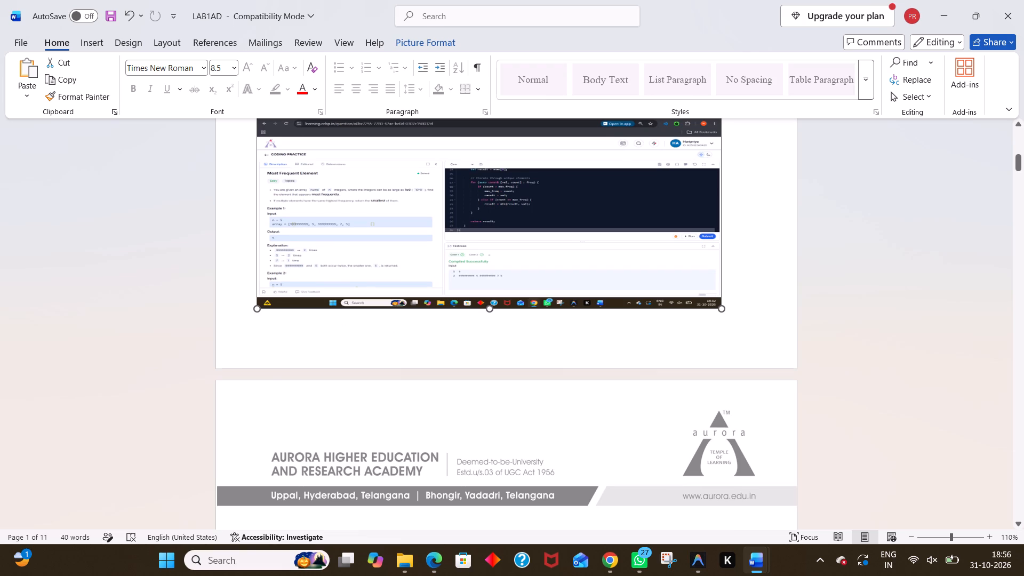
click(500, 265)
scroll(500, 265, up, 1)
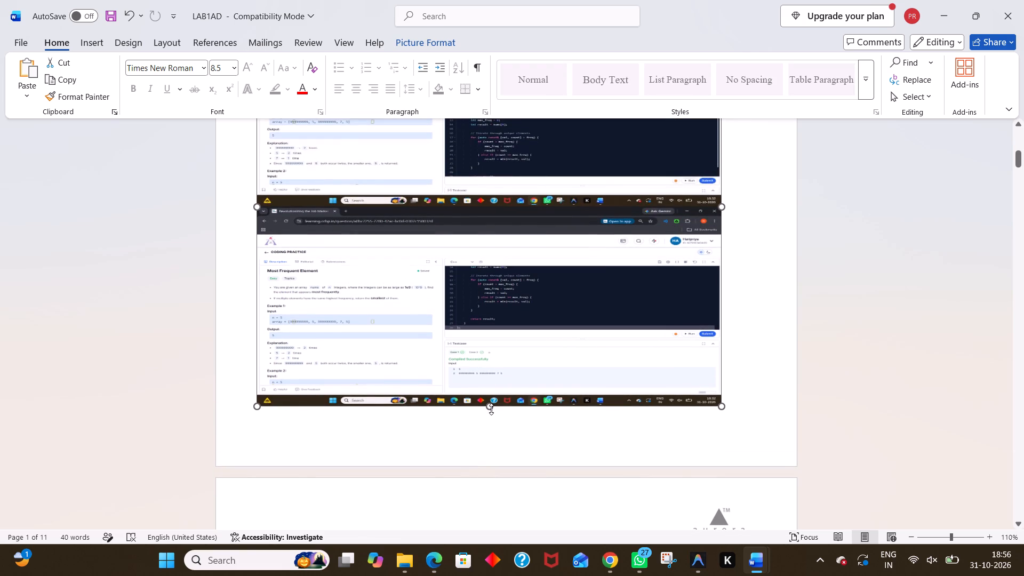
drag(491, 409, 494, 449)
scroll(538, 313, up, 1)
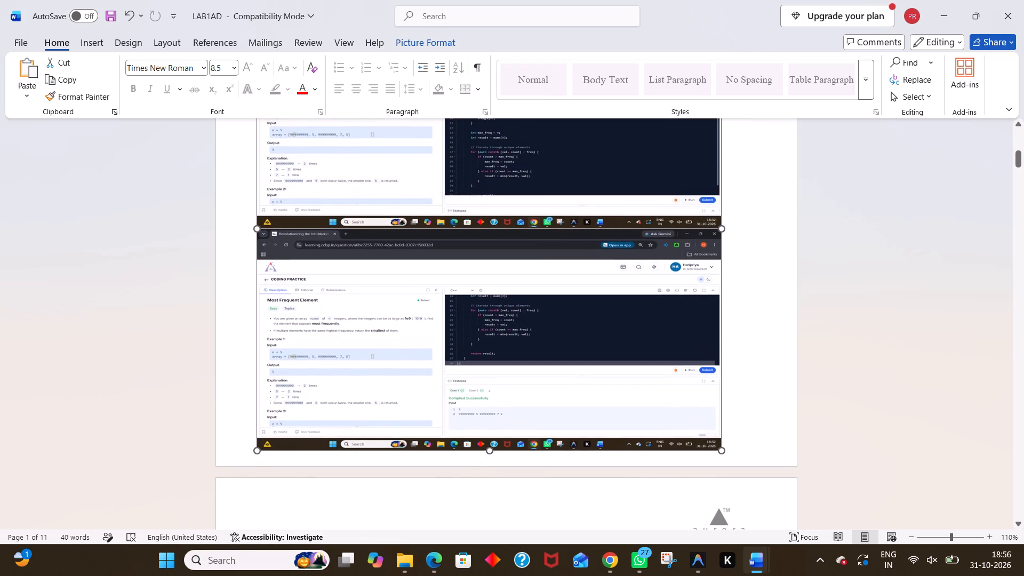
scroll(538, 313, up, 1)
click(546, 271)
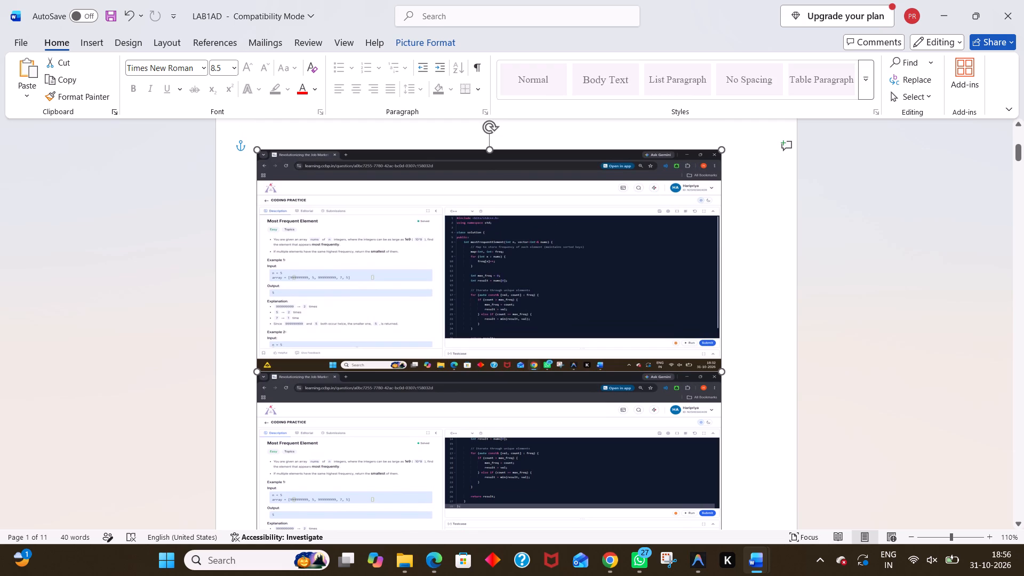
drag(490, 154, 487, 131)
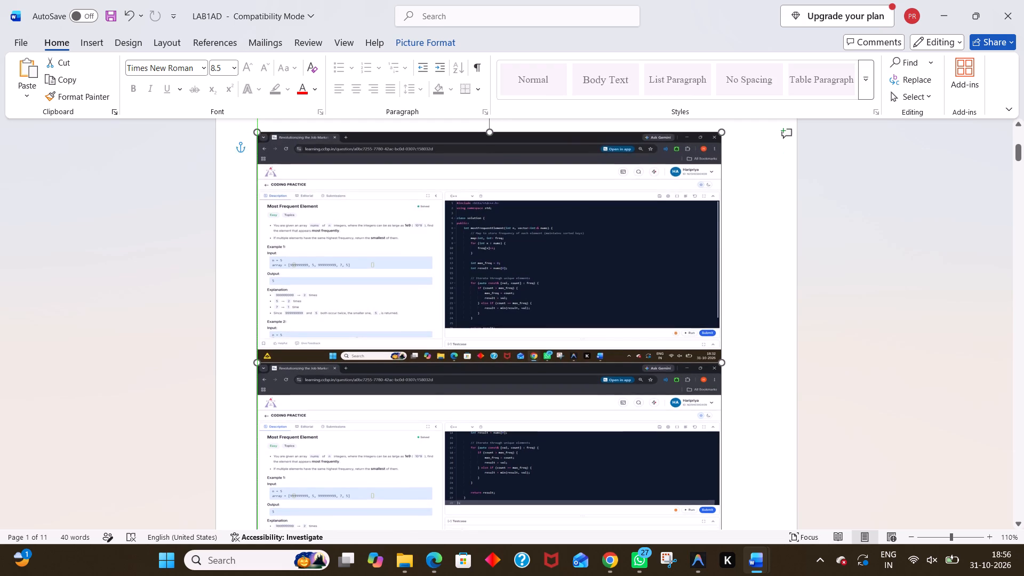
drag(487, 131, 484, 123)
Delete the original Most Frequent Element screenshot from page 2.
scroll(526, 274, down, 3)
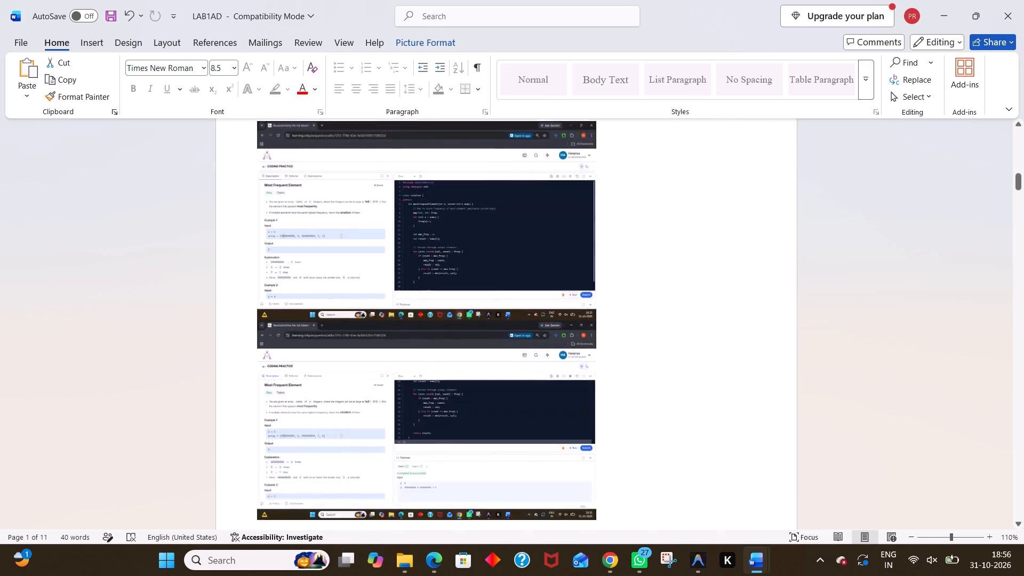
click(487, 403)
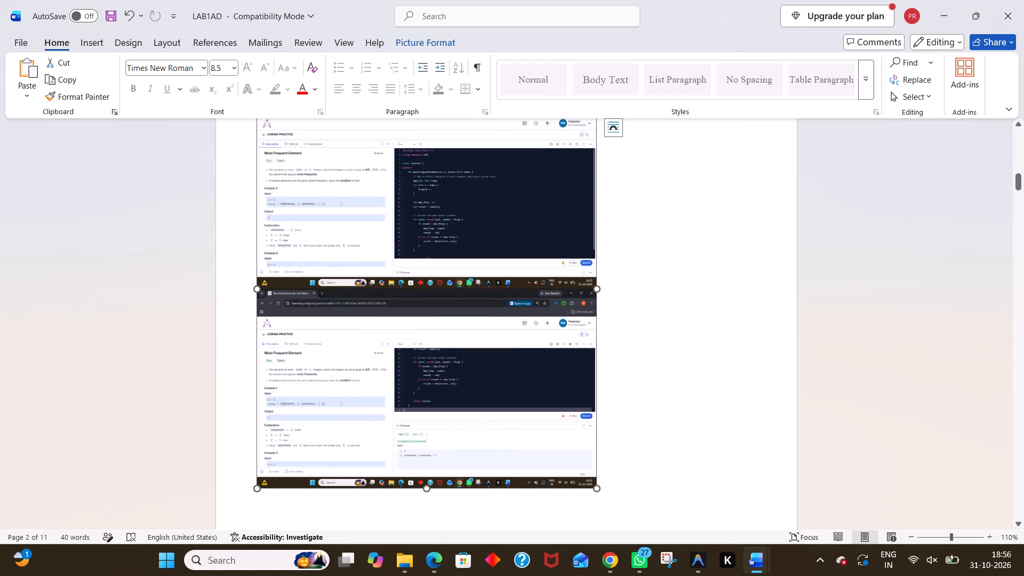
key(BackSpace)
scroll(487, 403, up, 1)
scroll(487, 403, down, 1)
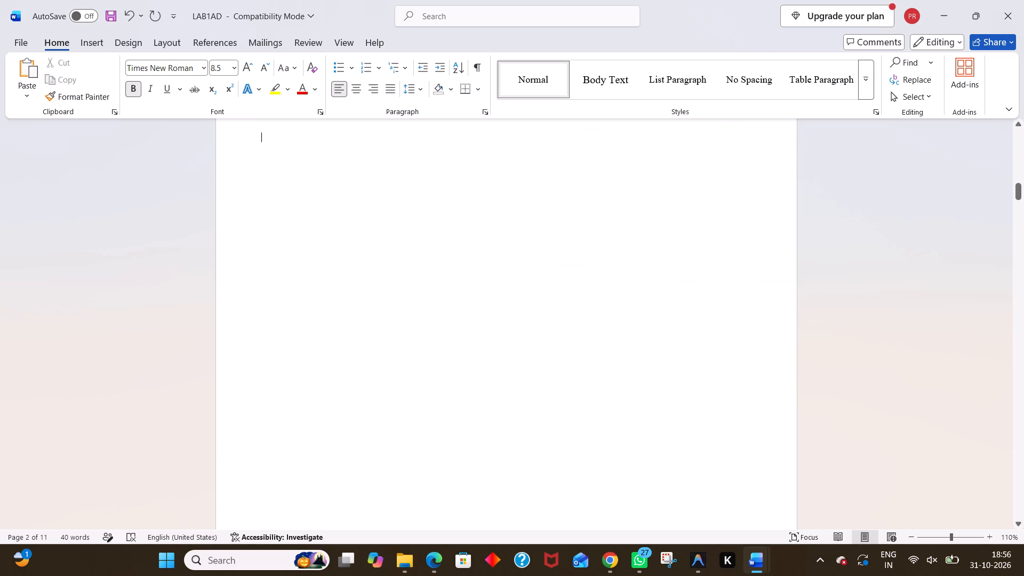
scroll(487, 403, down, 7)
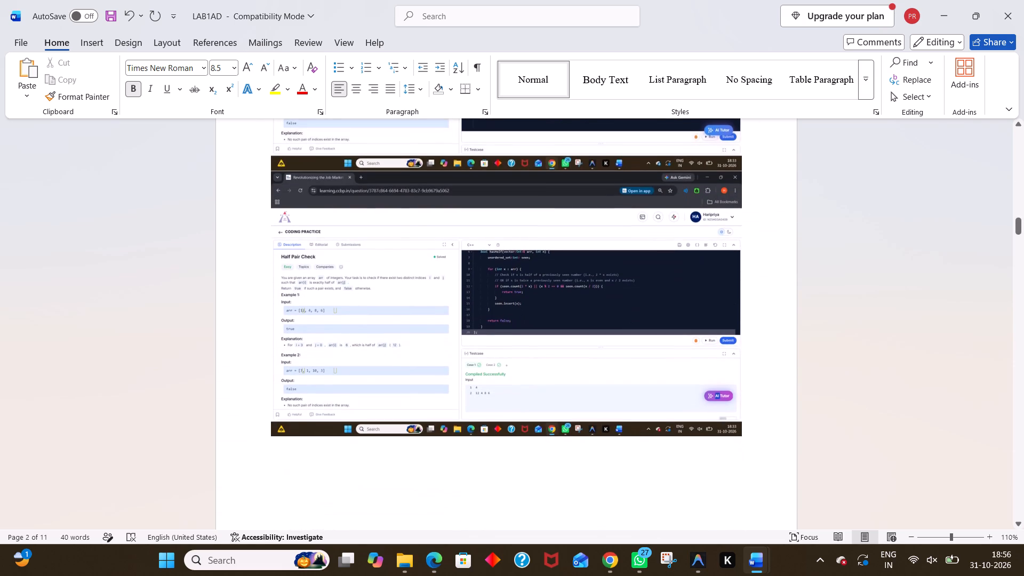
Insert three blank lines alongside the first Half Pair Check screenshot under QUESTION 2.
scroll(487, 403, up, 2)
scroll(453, 405, down, 1)
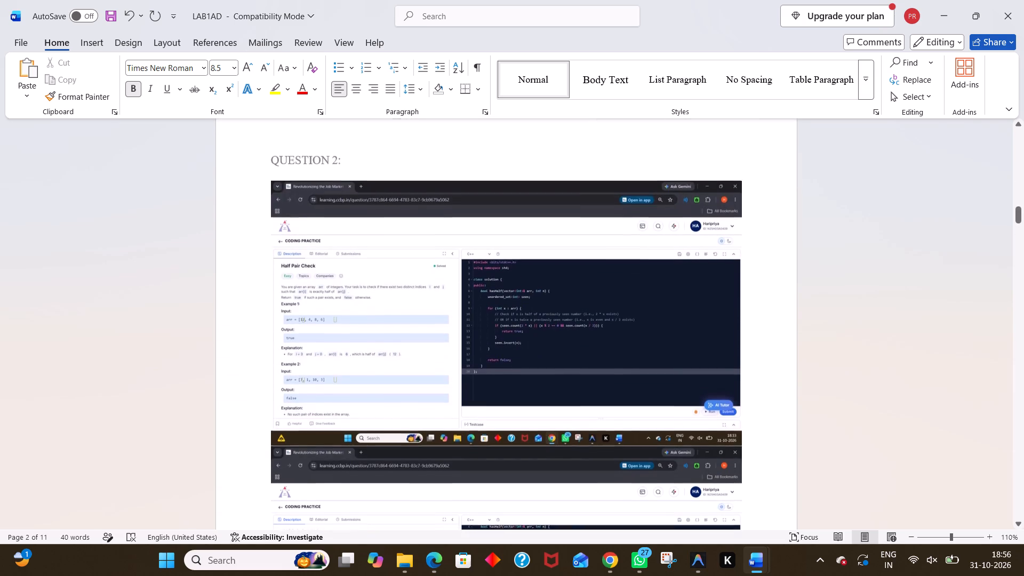
click(756, 438)
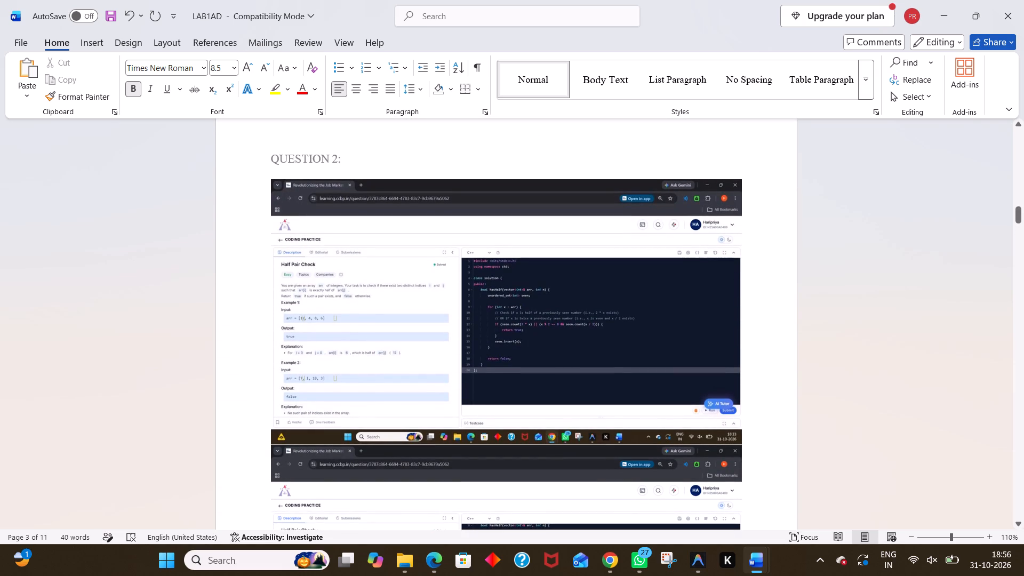
double_click(746, 441)
key(Return)
key(Return)
key(Return)
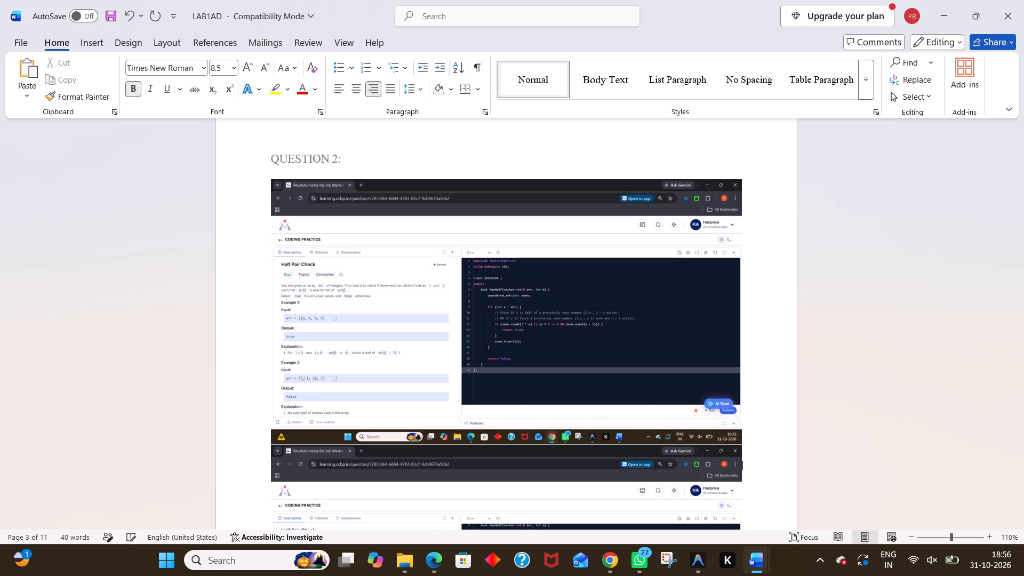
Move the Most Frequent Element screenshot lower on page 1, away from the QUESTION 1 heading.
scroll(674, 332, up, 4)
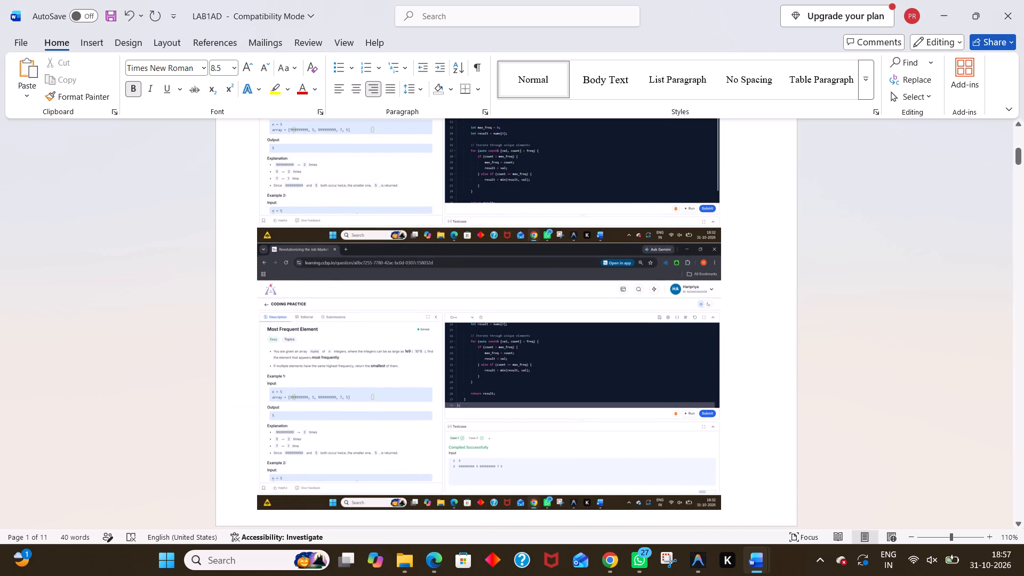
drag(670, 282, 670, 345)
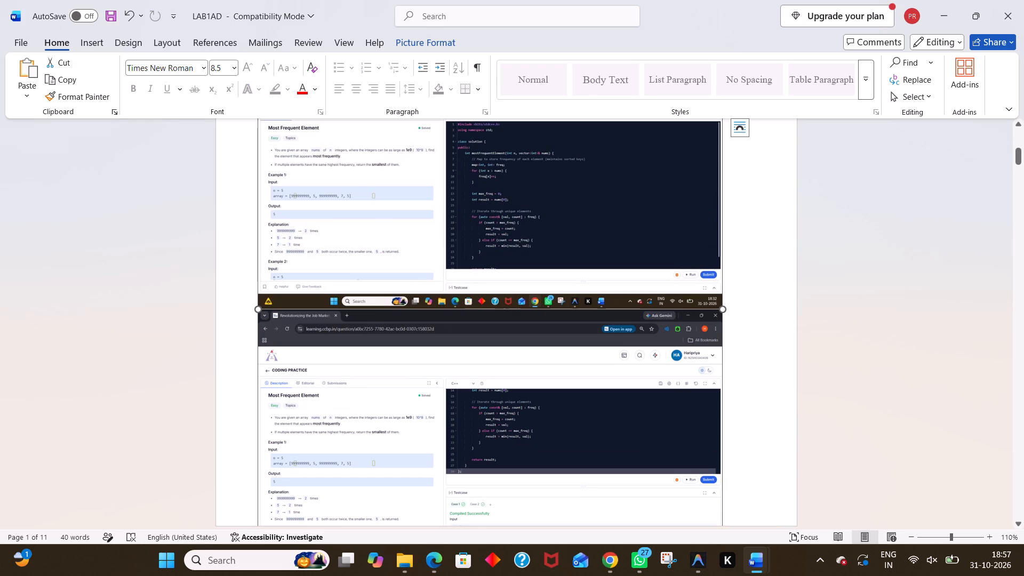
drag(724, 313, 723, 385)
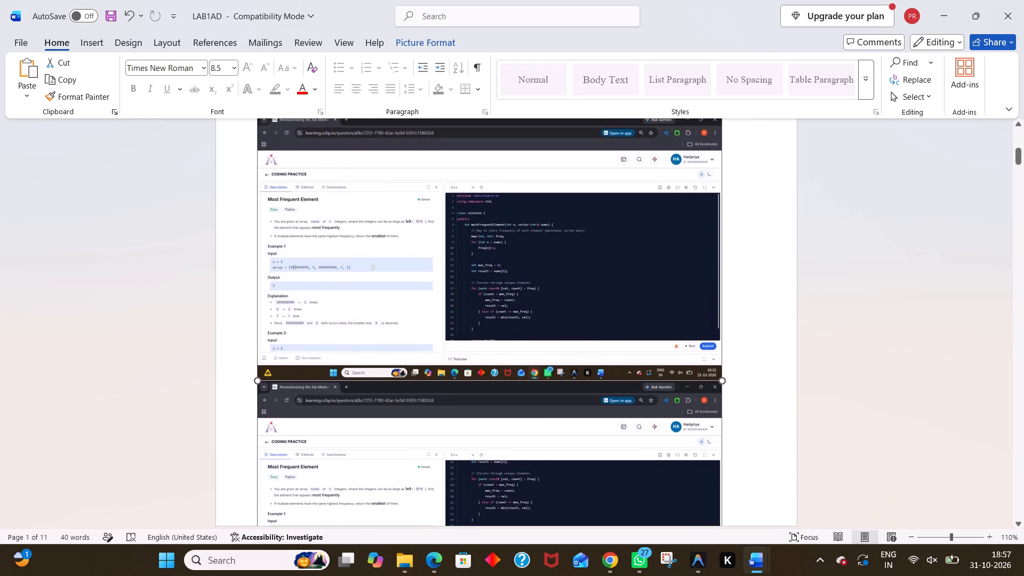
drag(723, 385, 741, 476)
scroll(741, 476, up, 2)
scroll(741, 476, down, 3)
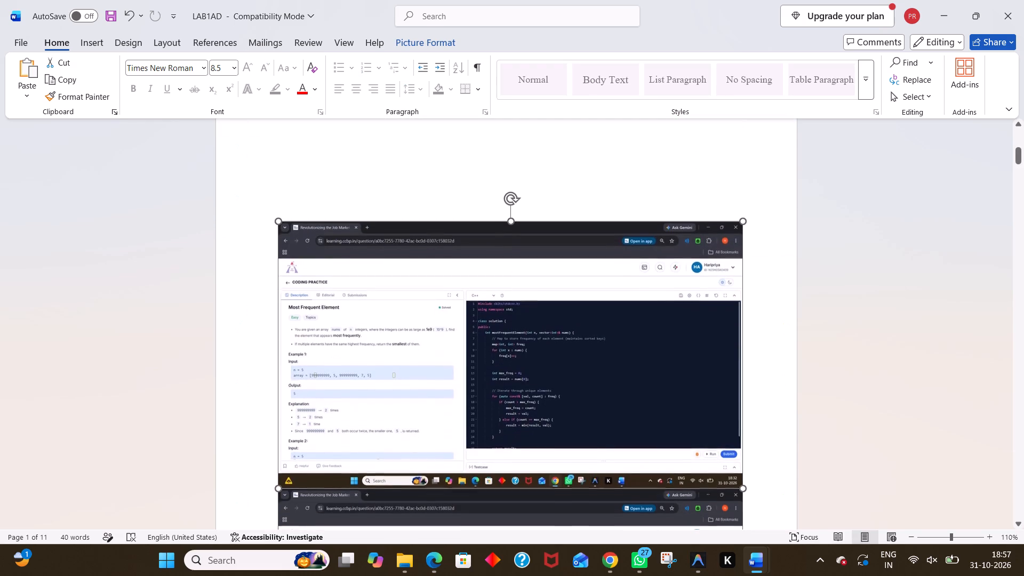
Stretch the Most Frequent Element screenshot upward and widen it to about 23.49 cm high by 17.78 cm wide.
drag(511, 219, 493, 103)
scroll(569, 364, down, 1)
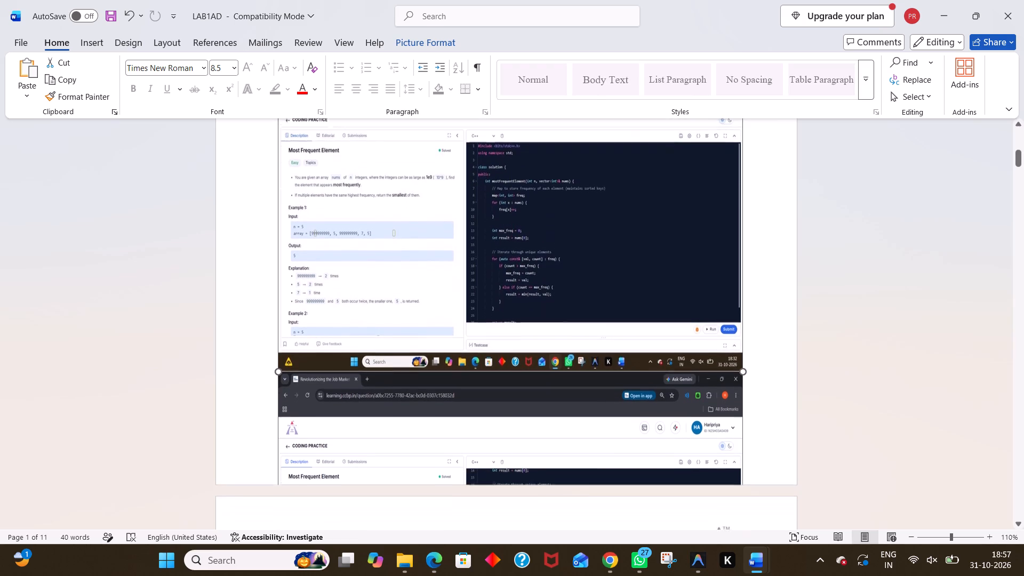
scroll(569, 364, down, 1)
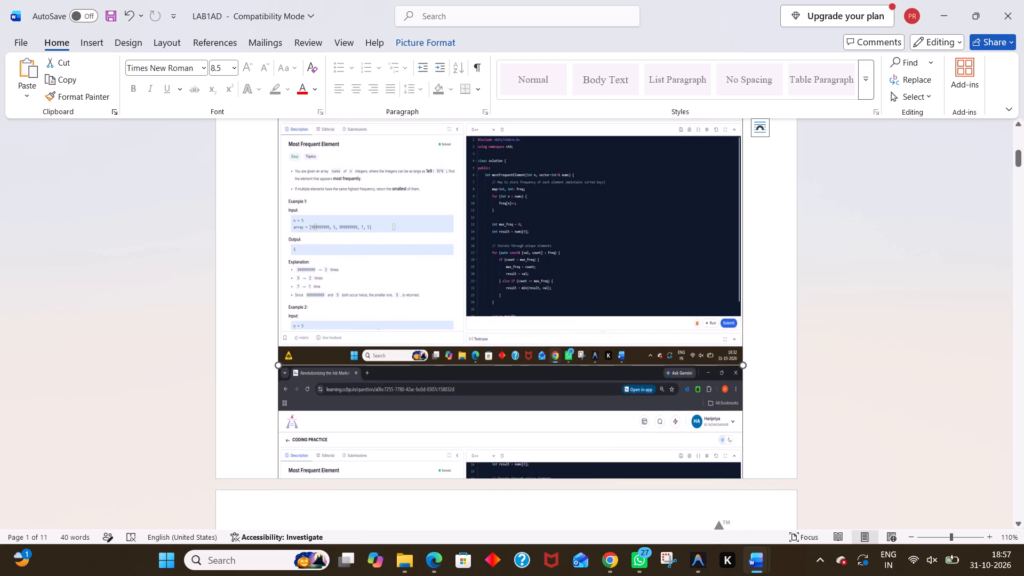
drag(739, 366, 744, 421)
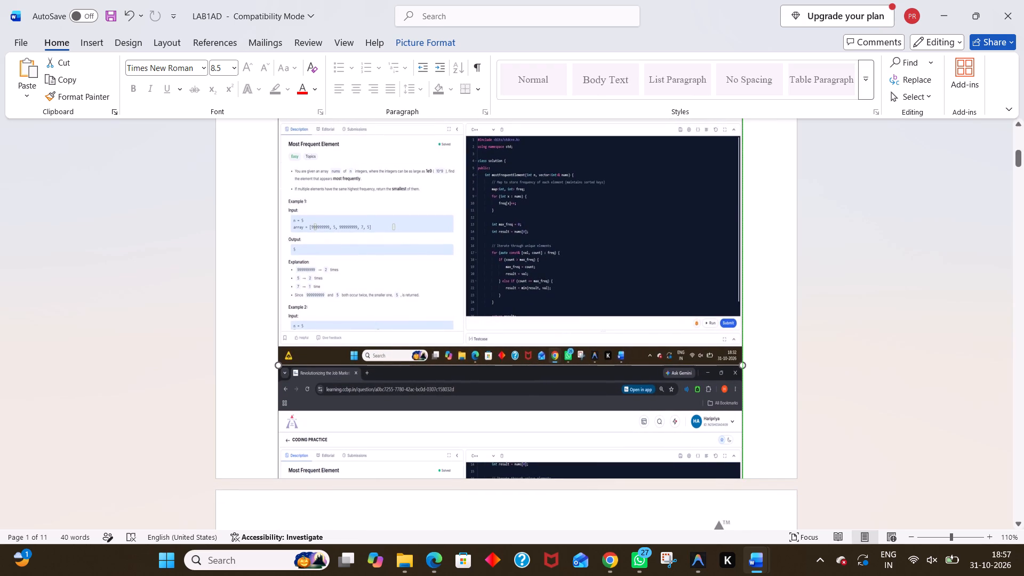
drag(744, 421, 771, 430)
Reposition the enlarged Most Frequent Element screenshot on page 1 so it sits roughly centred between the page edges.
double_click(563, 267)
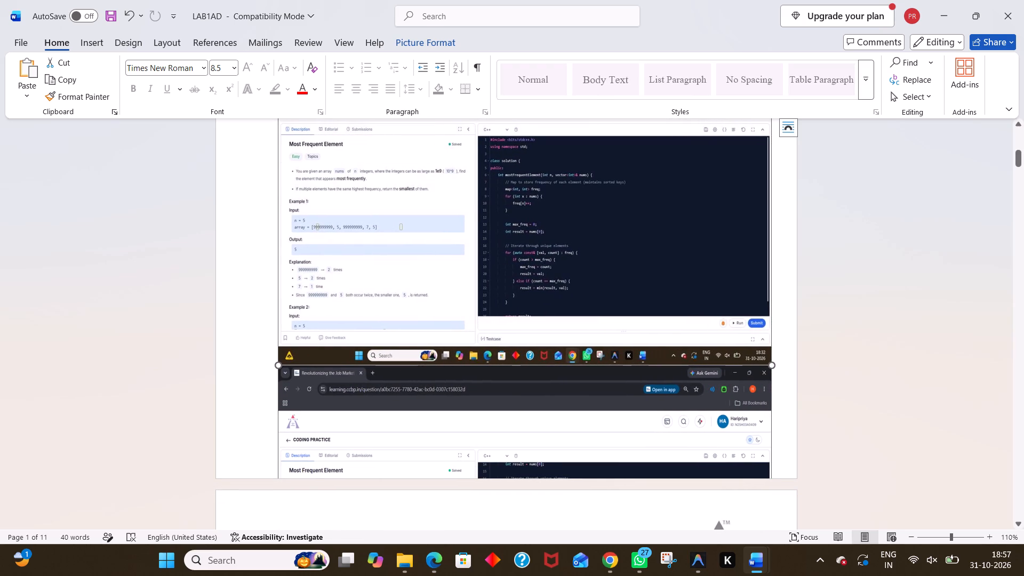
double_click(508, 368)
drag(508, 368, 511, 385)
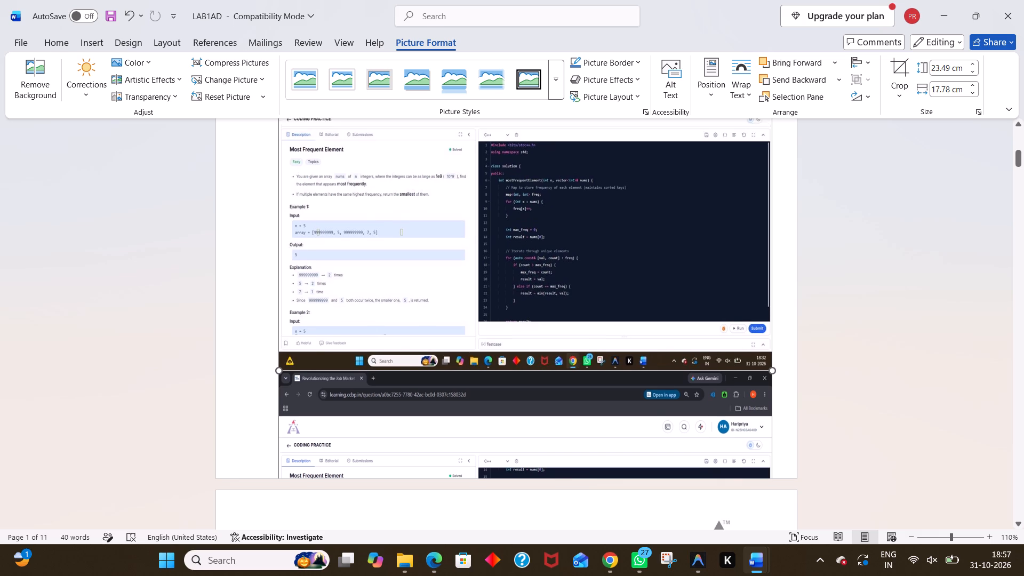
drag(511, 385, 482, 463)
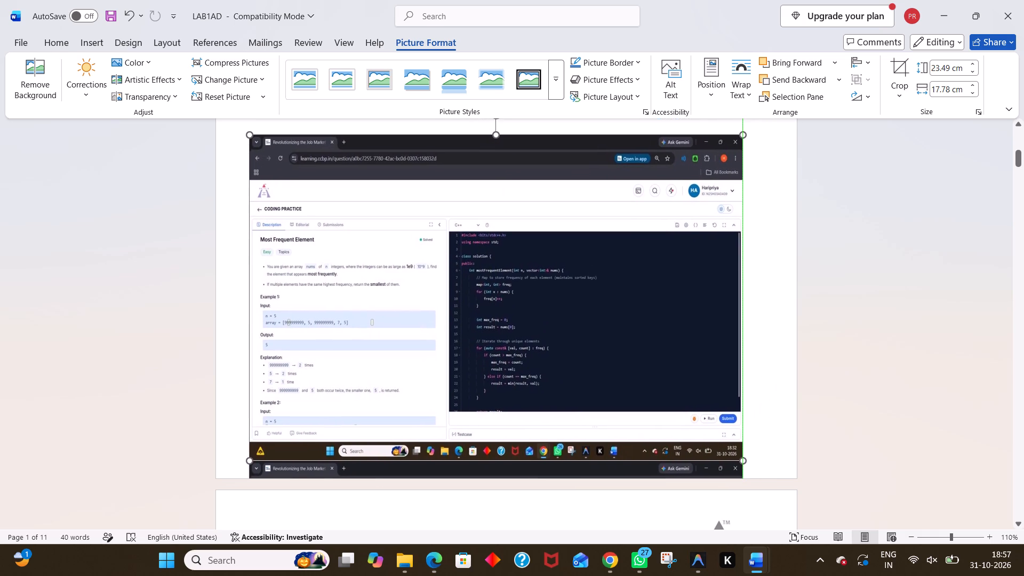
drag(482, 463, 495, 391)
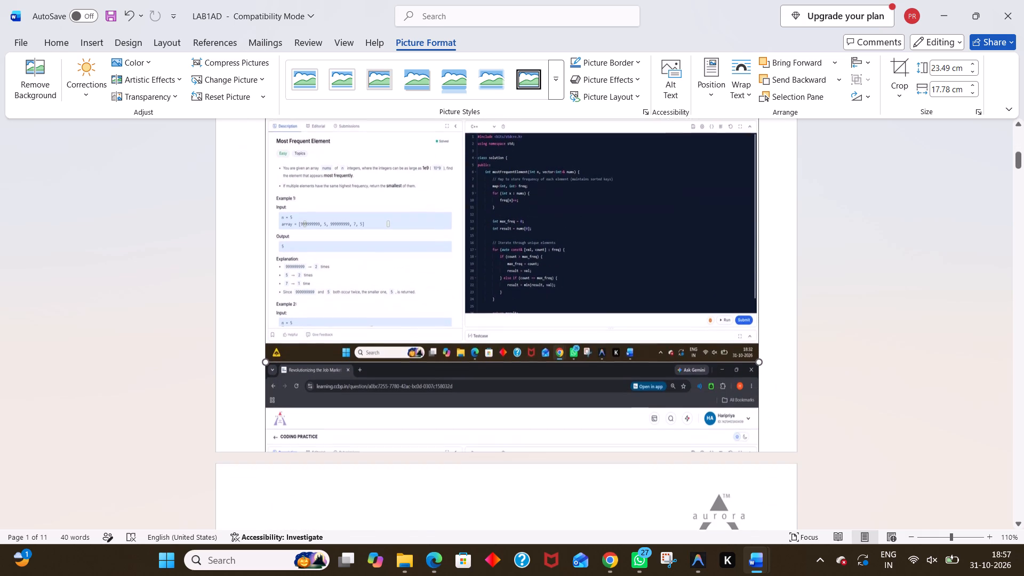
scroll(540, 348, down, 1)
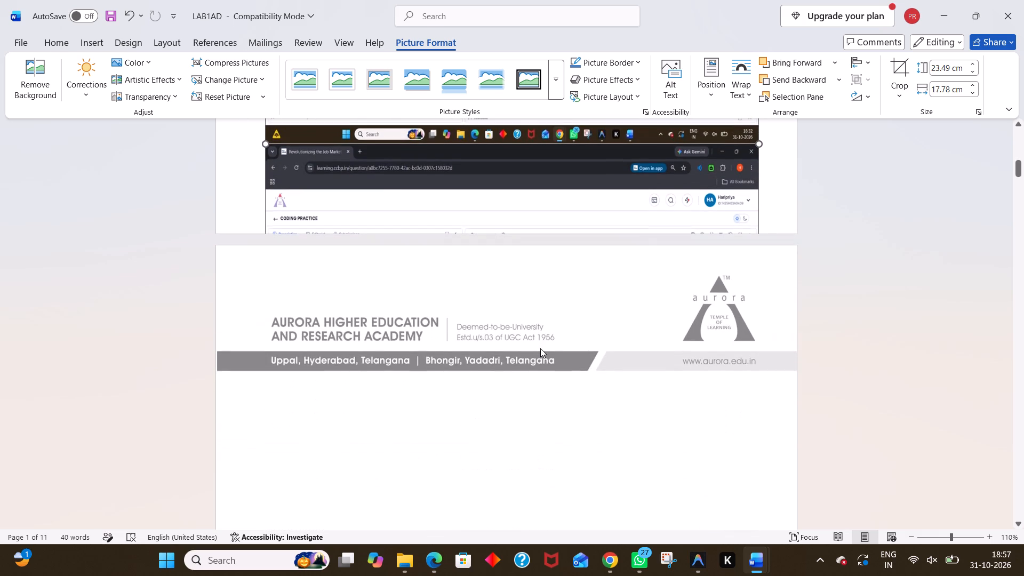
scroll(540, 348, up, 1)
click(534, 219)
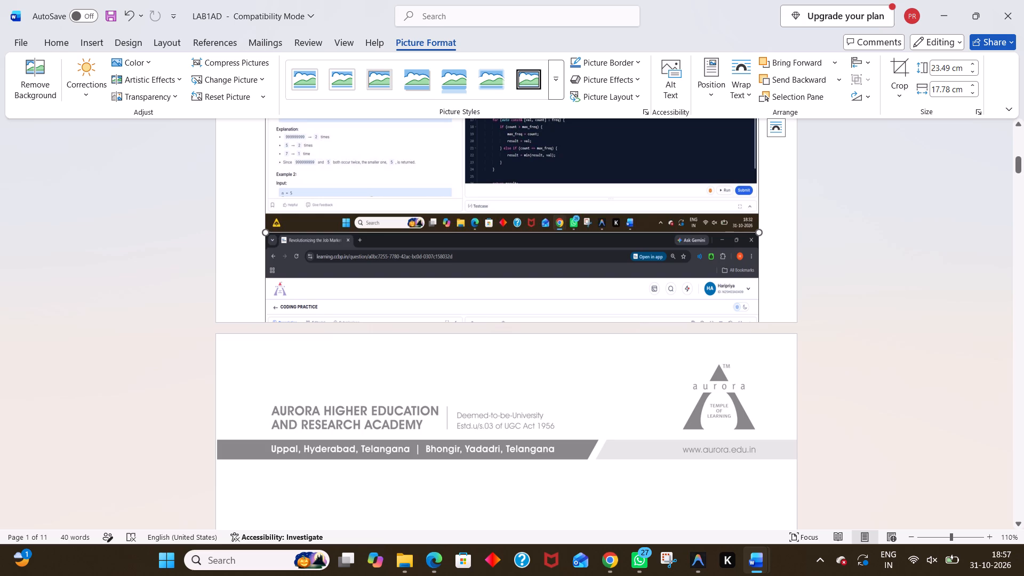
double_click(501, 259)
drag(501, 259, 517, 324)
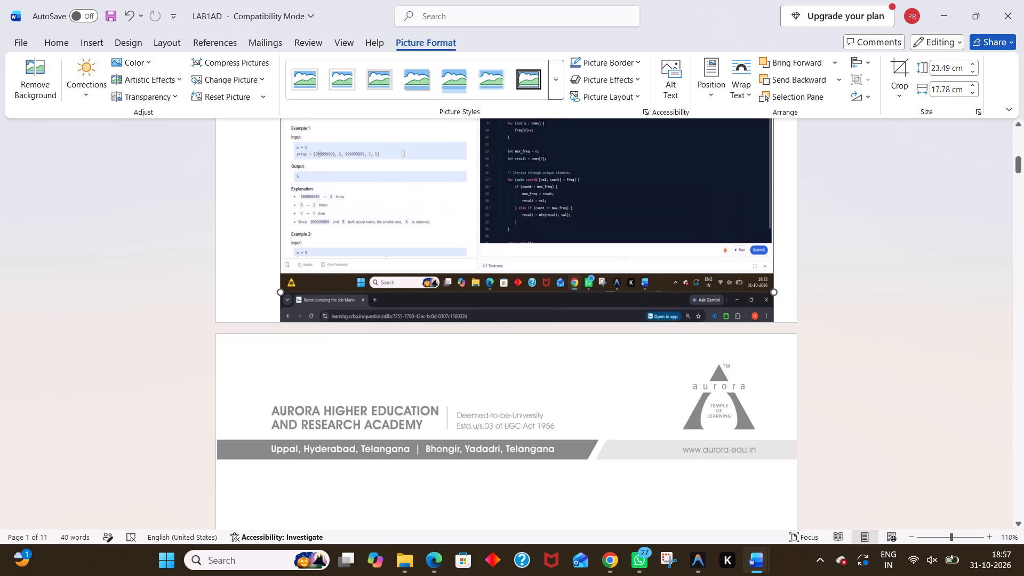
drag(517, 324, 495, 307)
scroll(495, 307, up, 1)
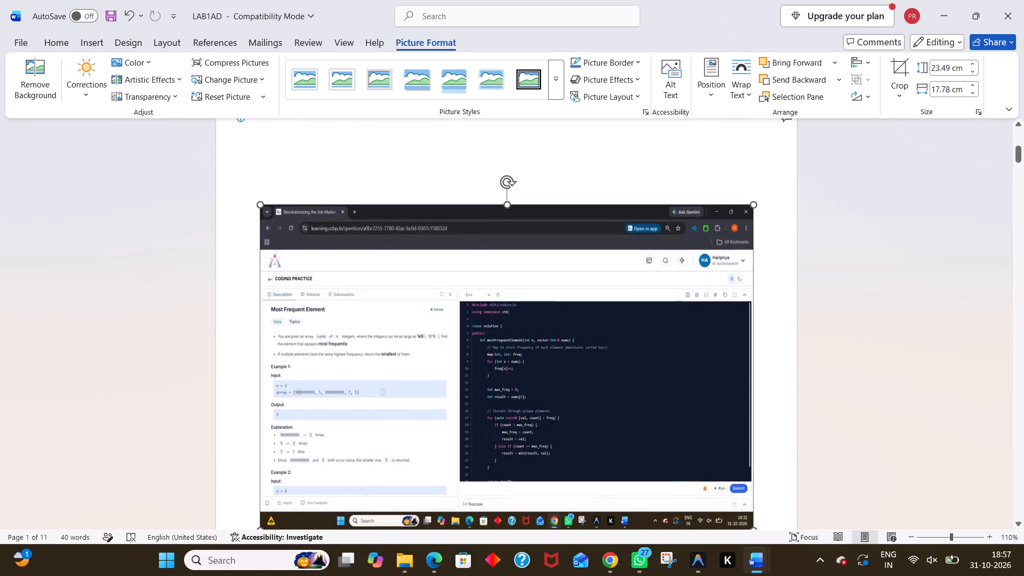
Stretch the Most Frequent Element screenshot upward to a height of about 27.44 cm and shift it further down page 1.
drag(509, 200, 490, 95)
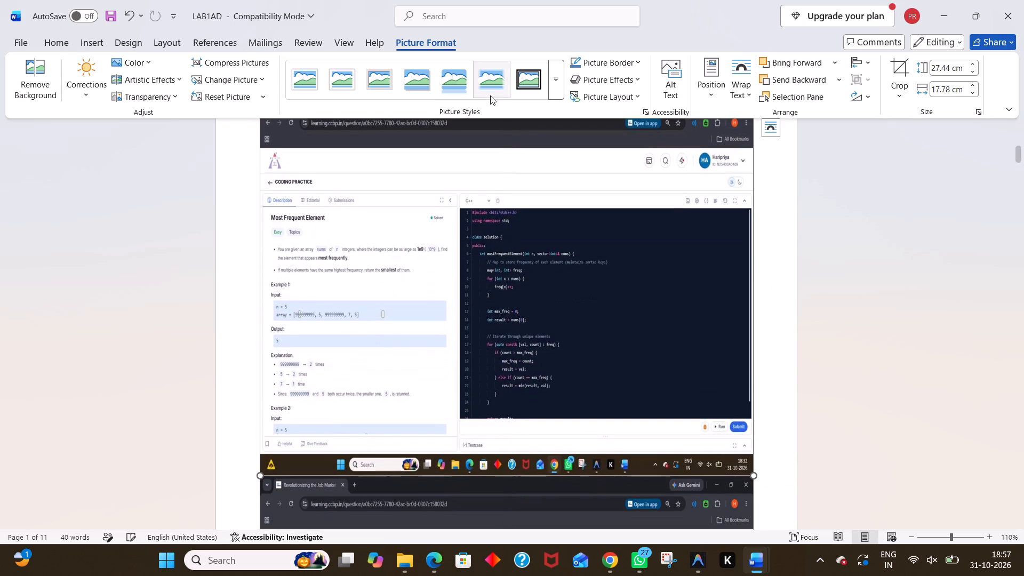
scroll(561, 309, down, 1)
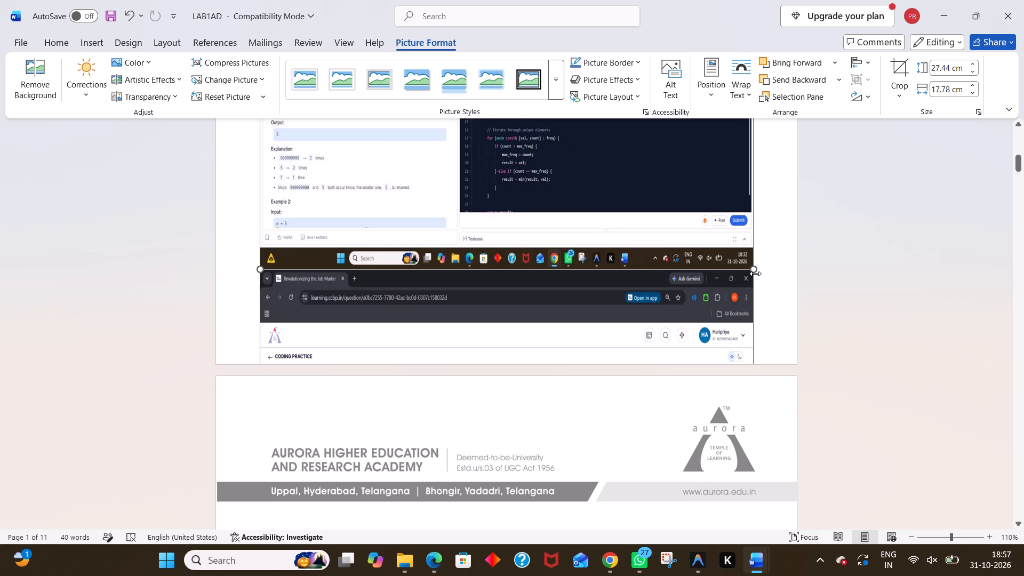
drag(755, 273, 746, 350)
Insert five blank lines above the QUESTION 1 heading to bring it closer to its screenshot.
scroll(711, 287, up, 1)
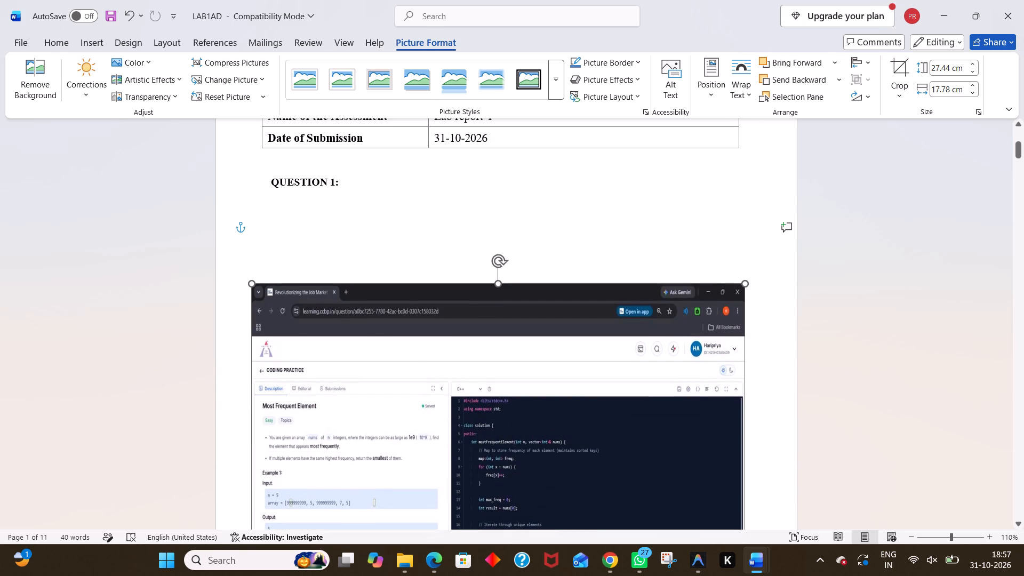
click(270, 183)
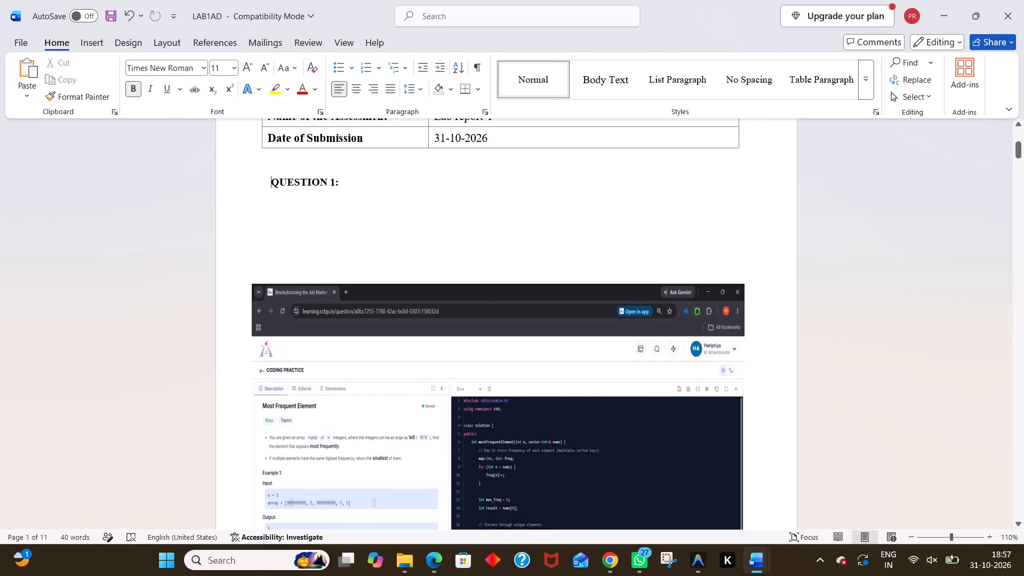
key(Return)
key(Return)
key(Return)
key(Return)
key(Return)
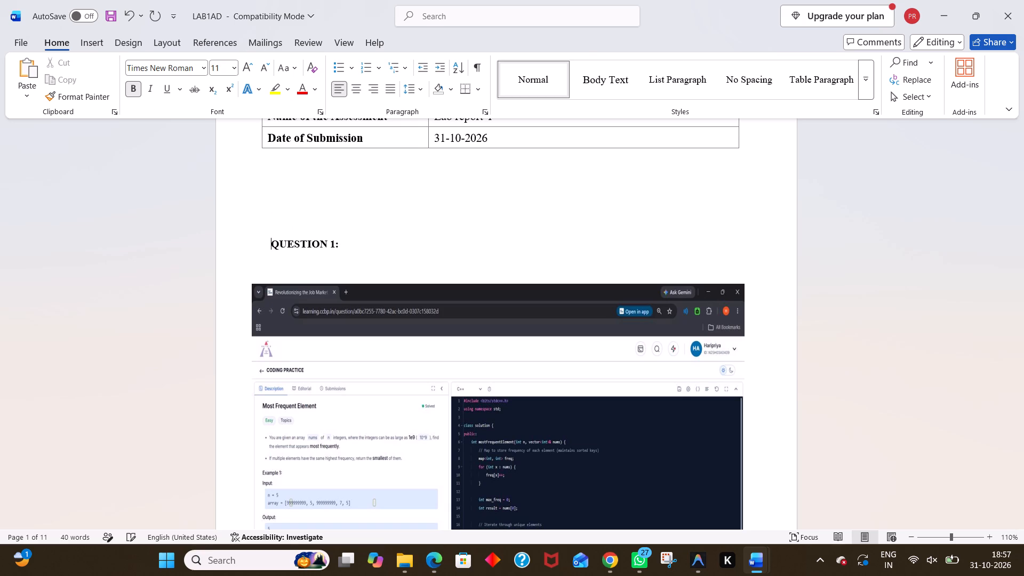
Set the font size of the QUESTION 1 heading to 26.
drag(351, 243, 282, 242)
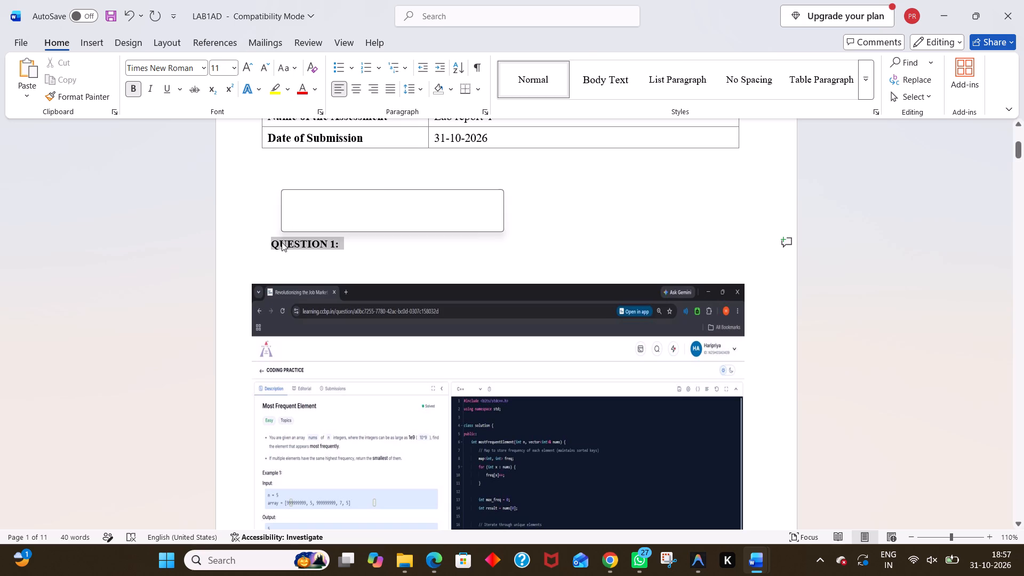
click(379, 201)
click(385, 201)
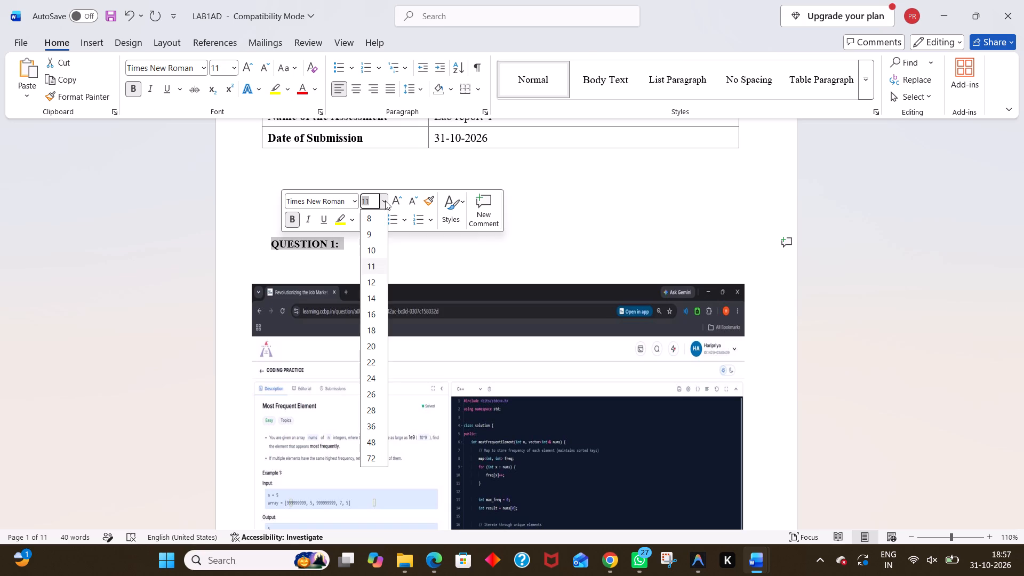
click(373, 387)
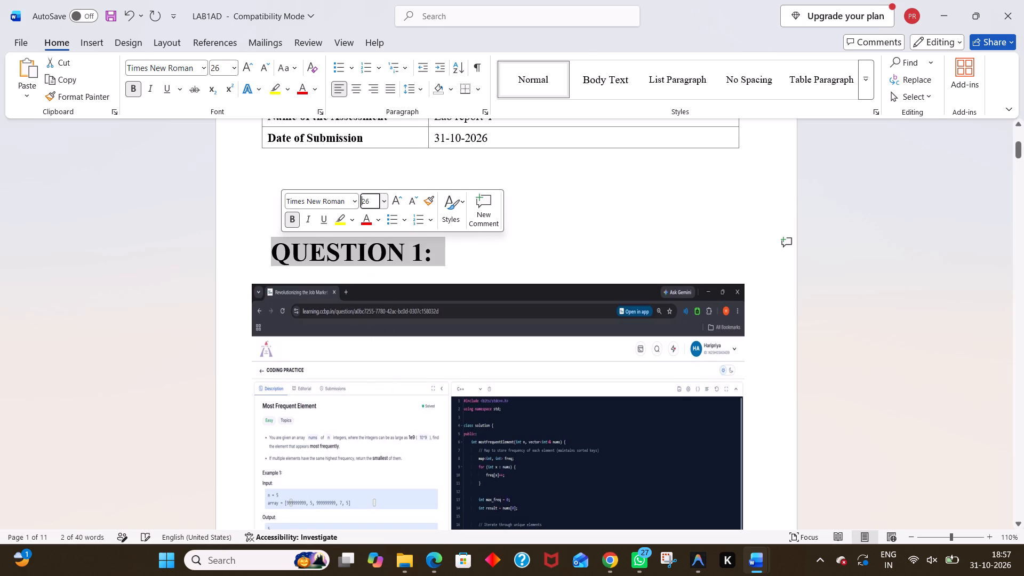
click(458, 263)
Remove the left indent of the QUESTION 1 heading.
click(274, 254)
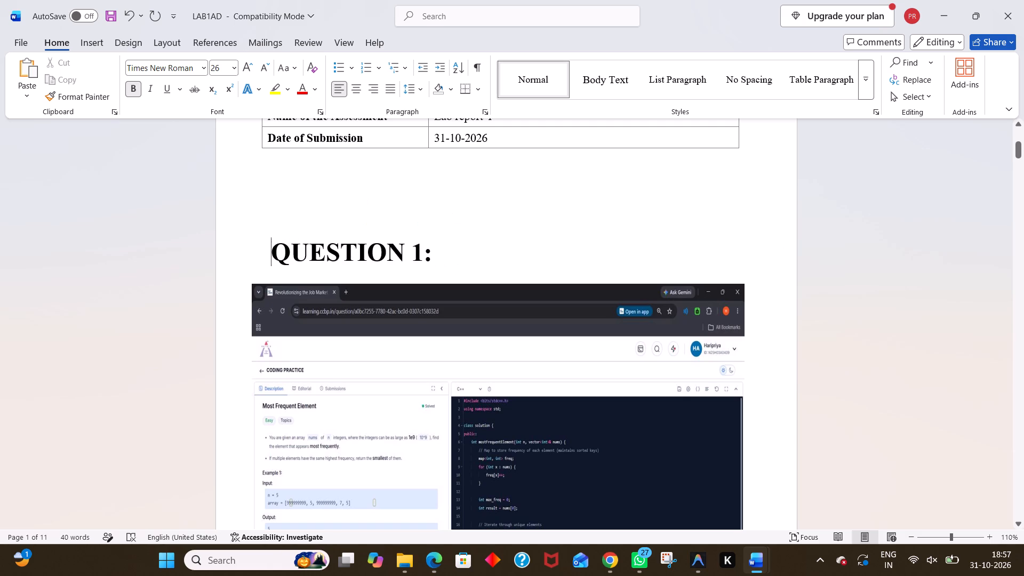
key(BackSpace)
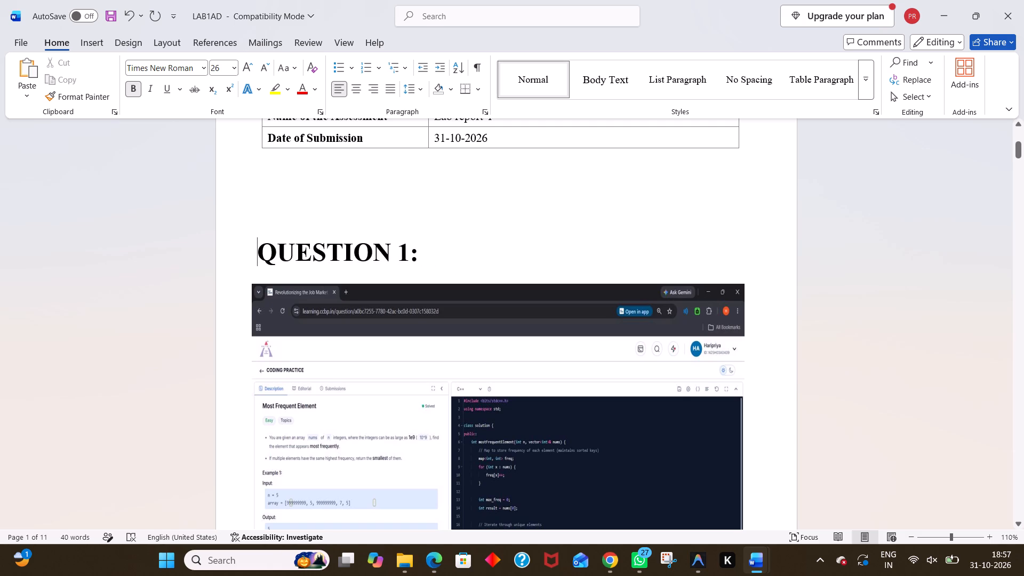
Delete the Most Frequent Element screenshot beneath the QUESTION 1 heading on page 1.
scroll(417, 294, down, 4)
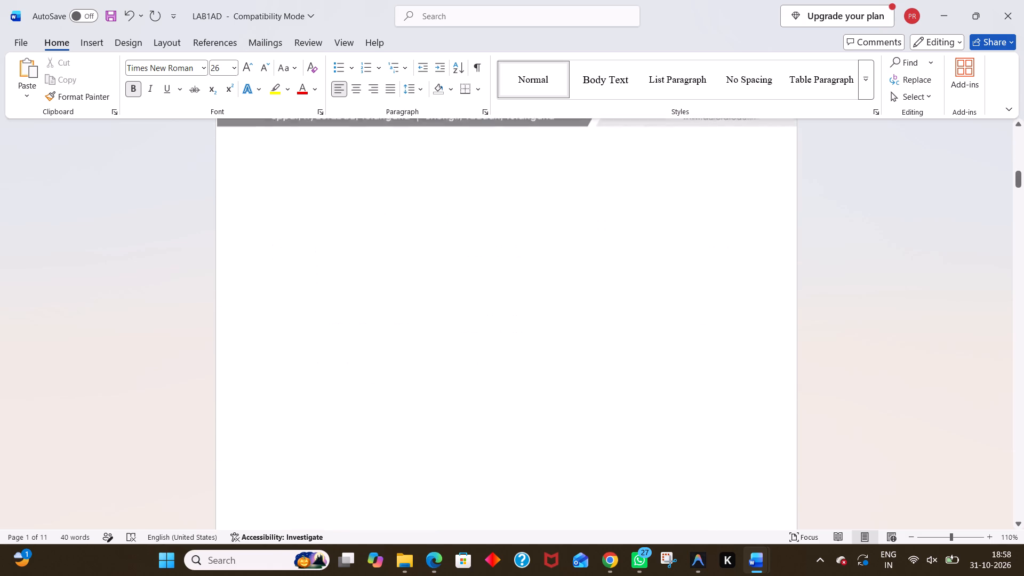
scroll(417, 294, down, 4)
scroll(417, 294, up, 3)
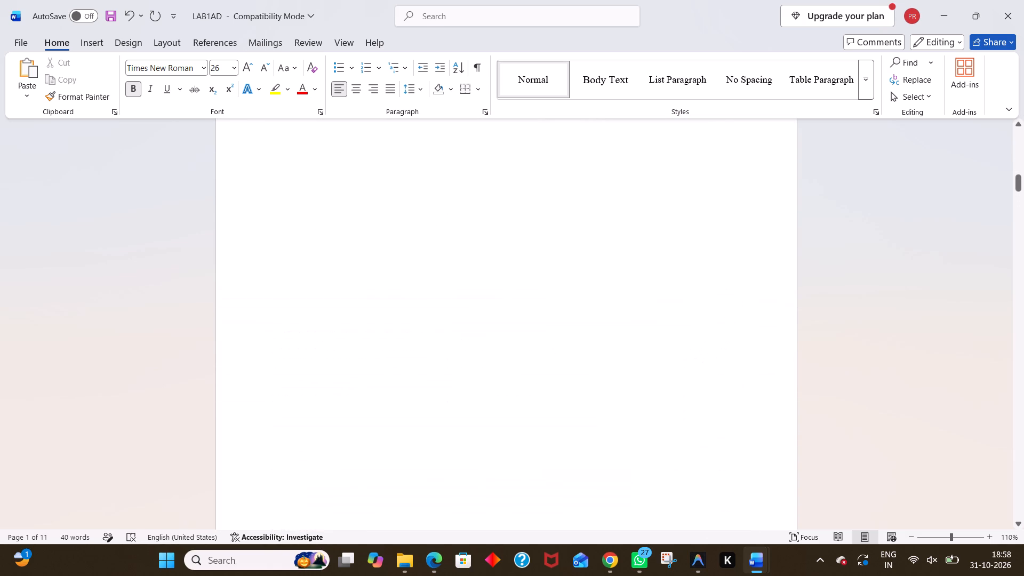
scroll(417, 294, up, 2)
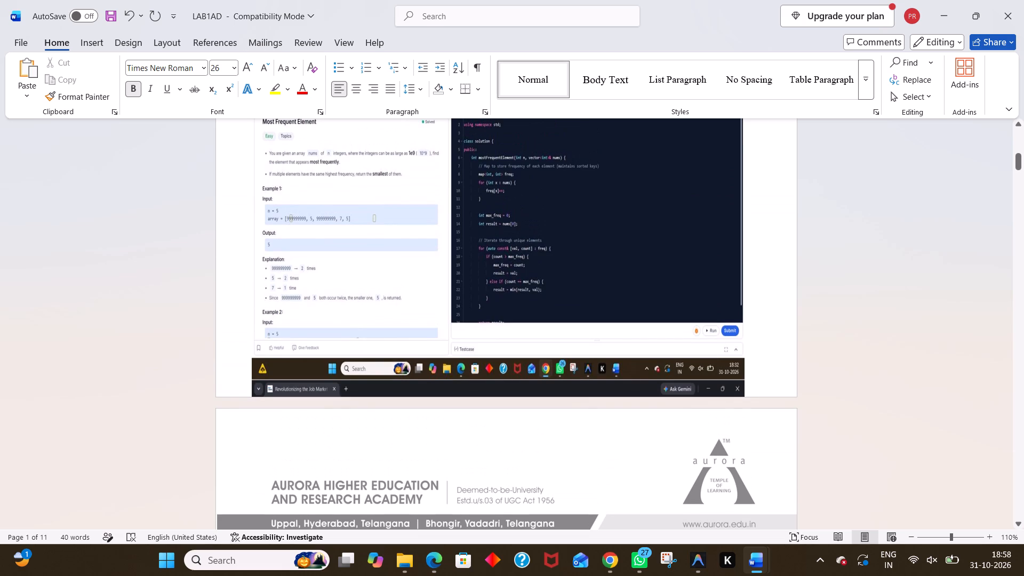
scroll(506, 291, up, 1)
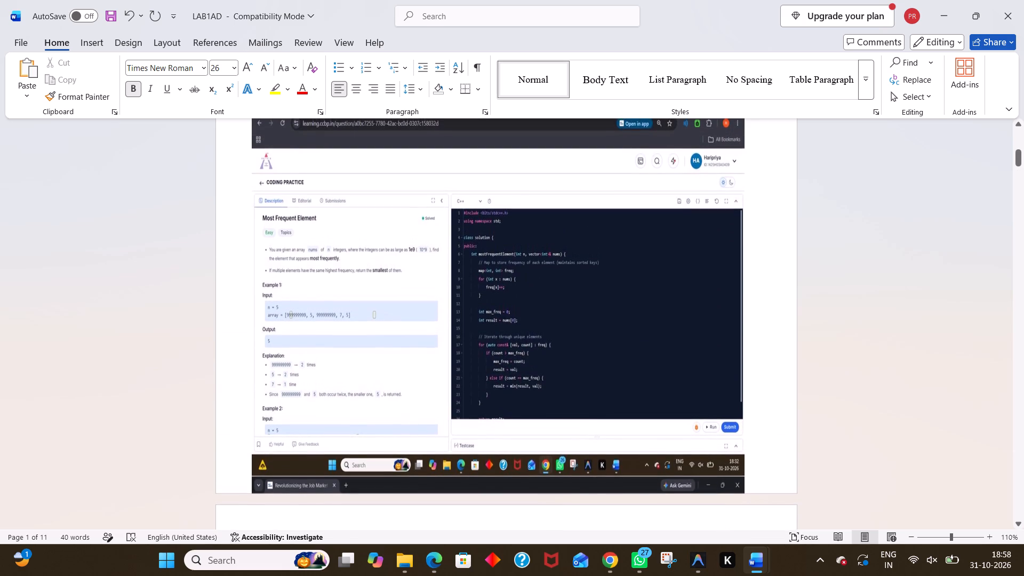
click(545, 311)
key(BackSpace)
scroll(546, 319, up, 1)
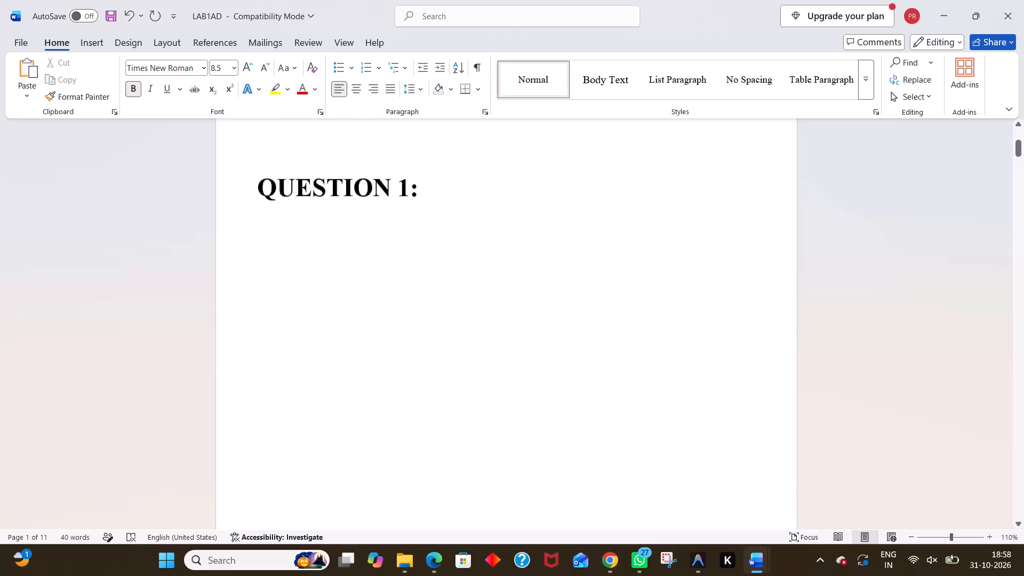
scroll(546, 319, up, 1)
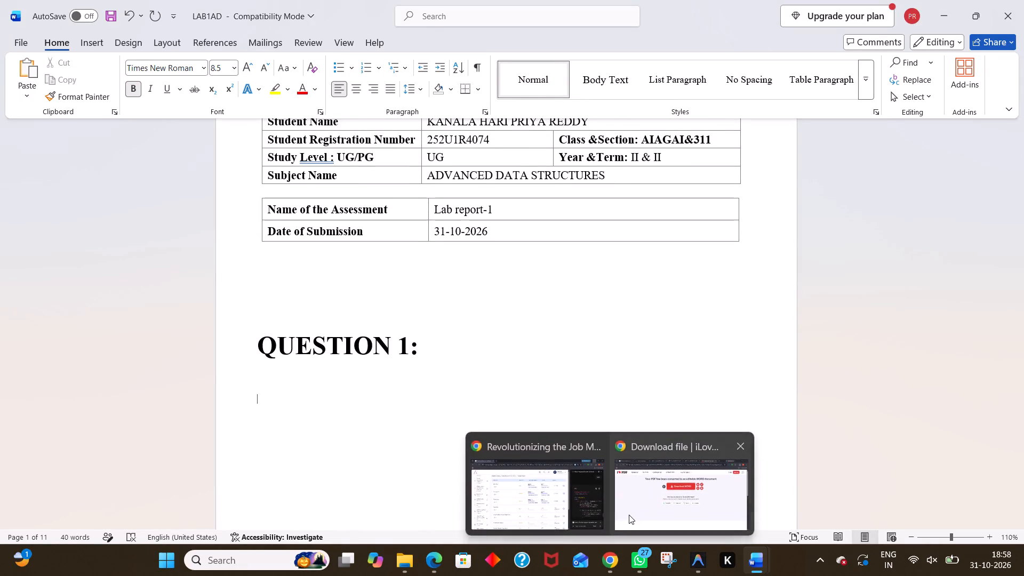
Switch to Chrome and open the Most Frequent Element problem from the first Coding Practice set in Module I.
click(629, 515)
click(125, 0)
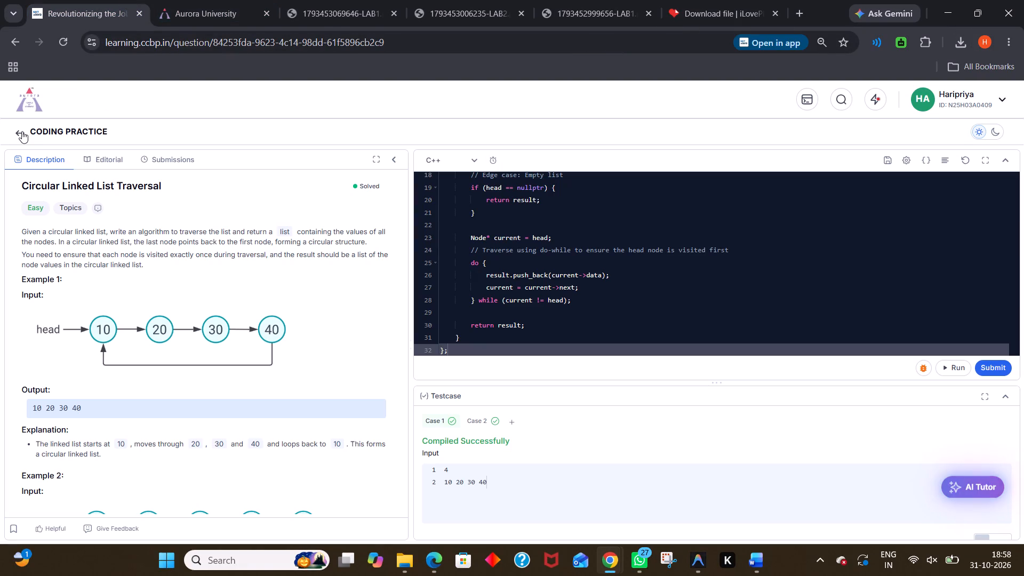
click(19, 131)
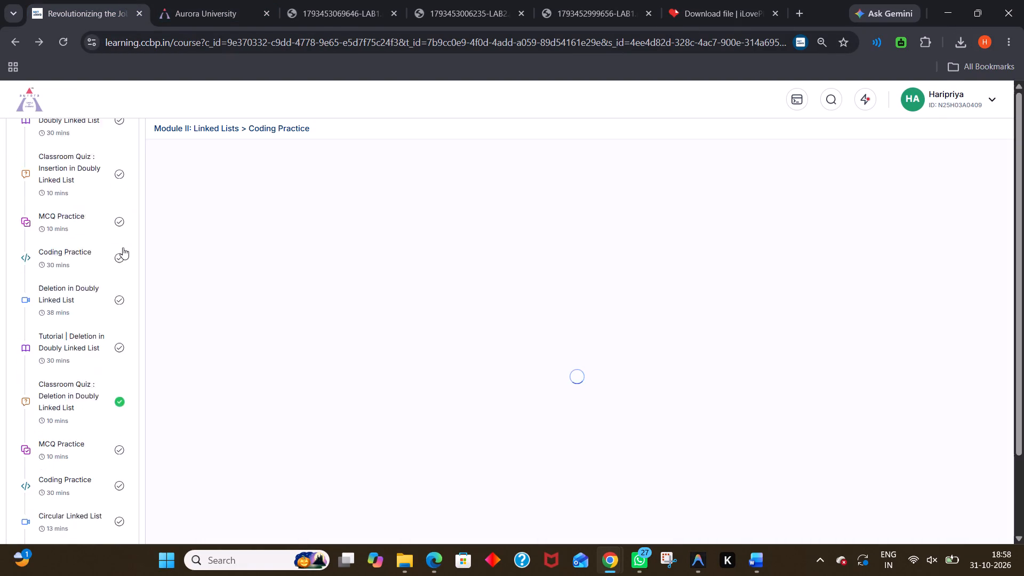
scroll(123, 247, up, 19)
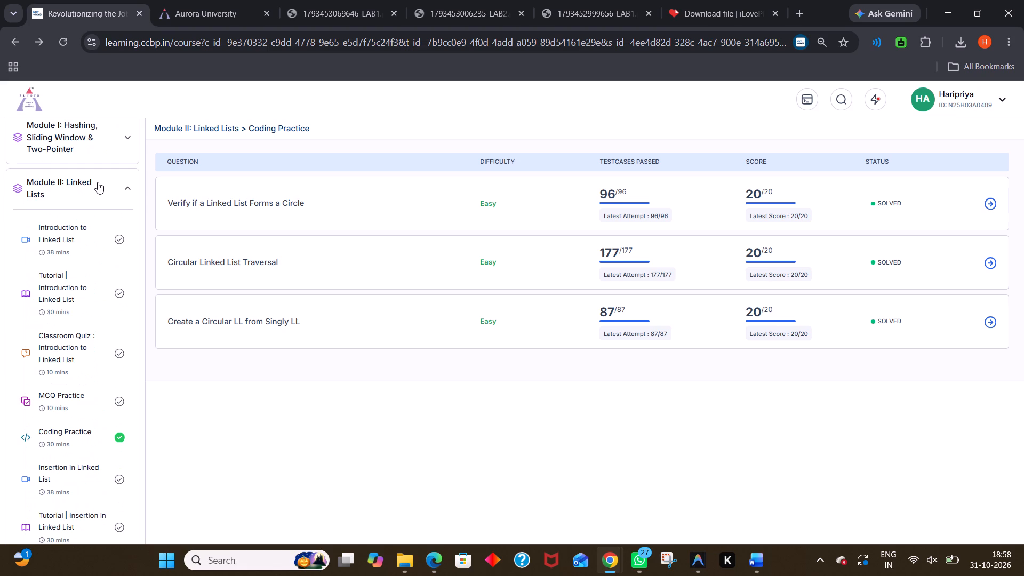
click(98, 182)
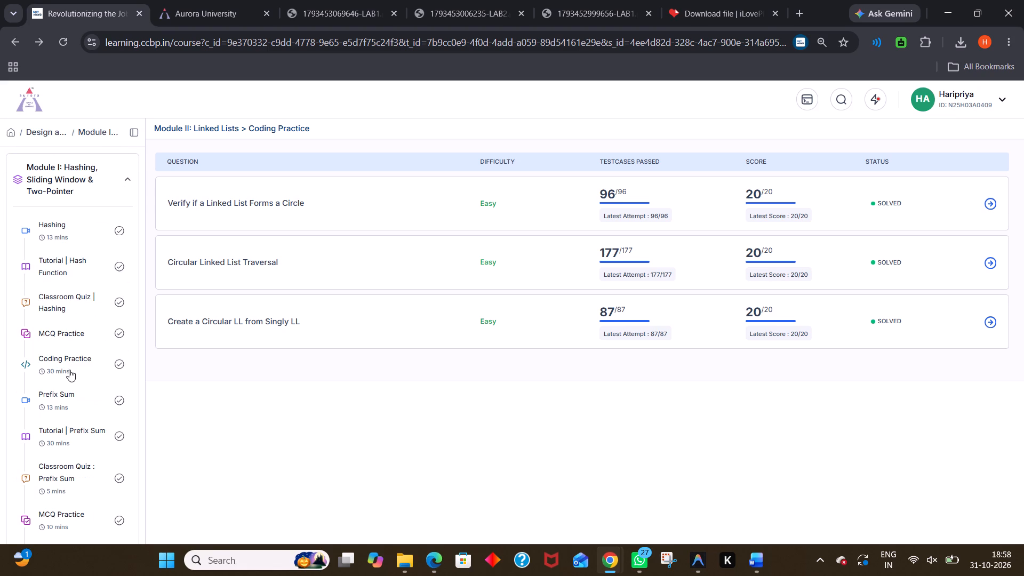
click(69, 371)
click(759, 206)
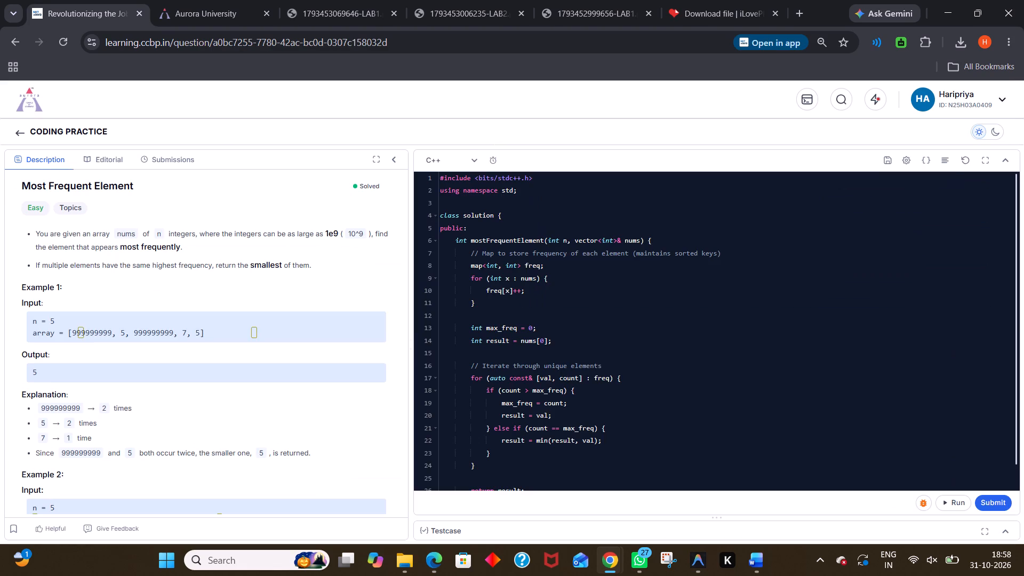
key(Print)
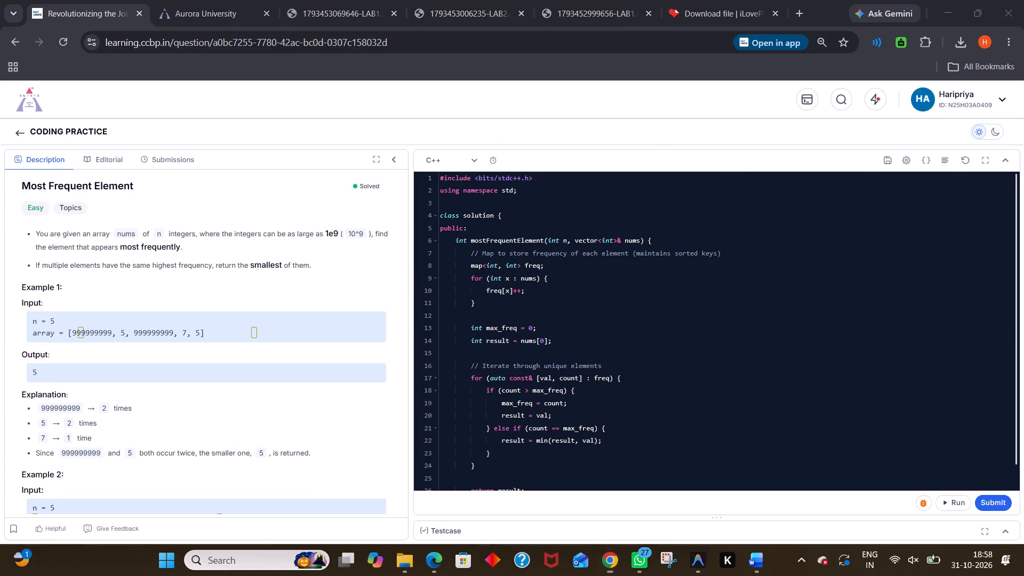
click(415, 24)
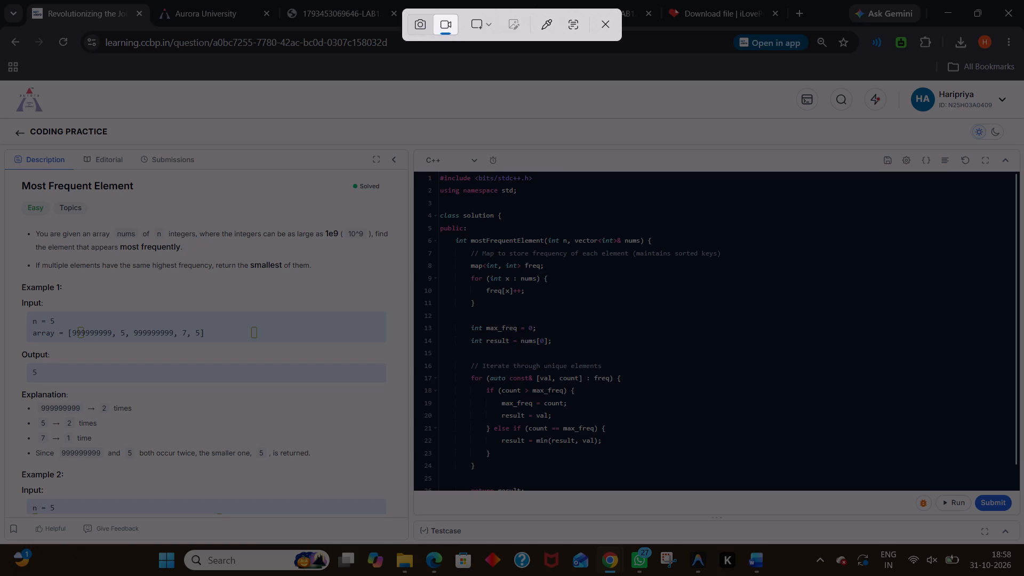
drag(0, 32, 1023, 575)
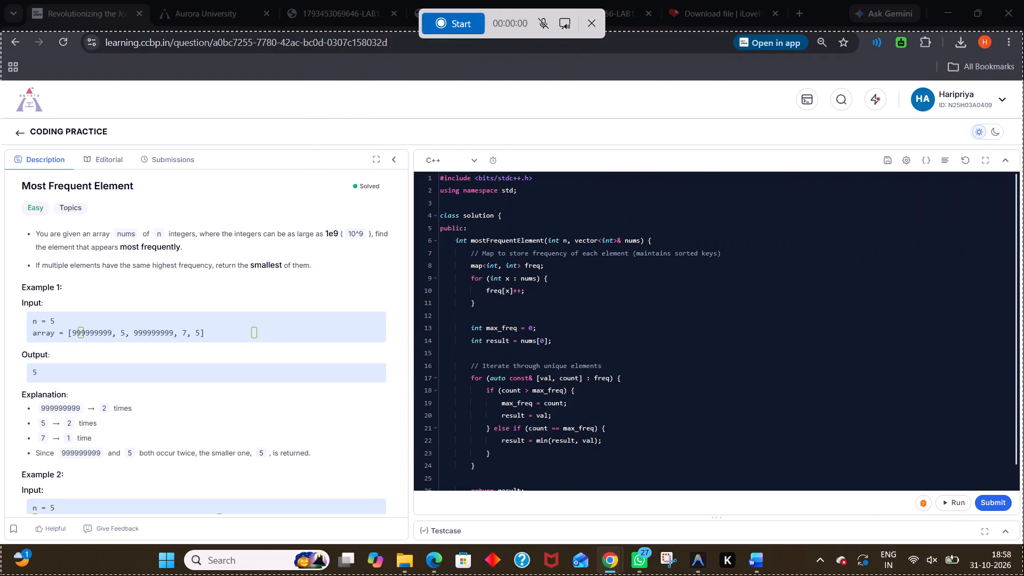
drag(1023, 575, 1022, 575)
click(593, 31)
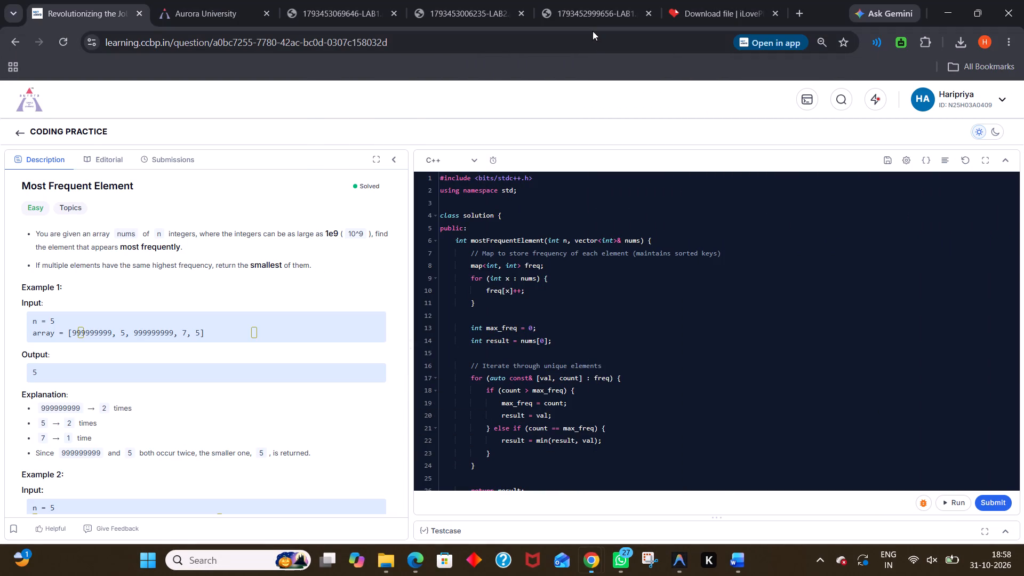
Capture the Most Frequent Element page without the browser tab strip and paste it beneath the QUESTION 1 heading in Word.
key(Print)
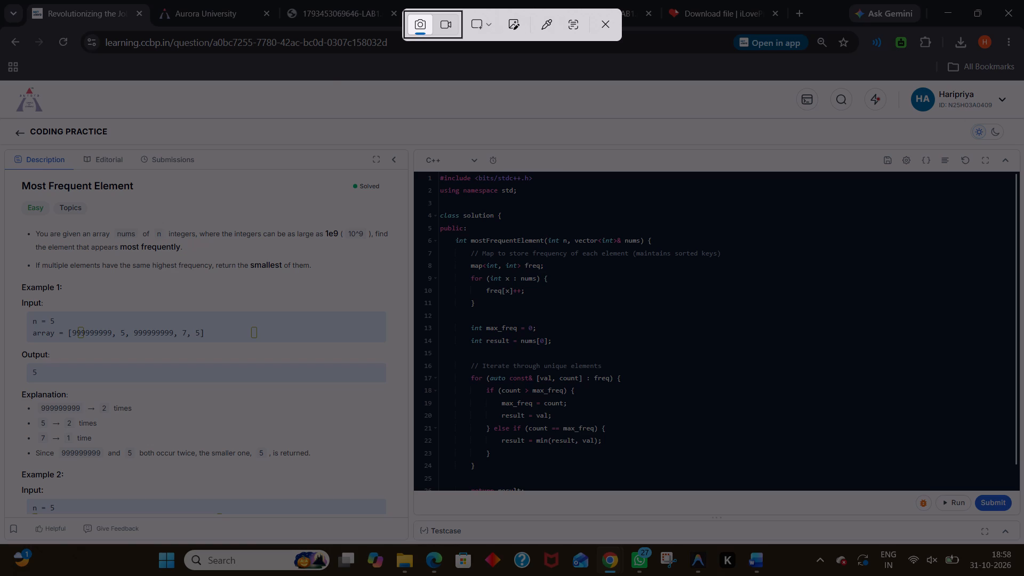
right_drag(0, 29, 1023, 575)
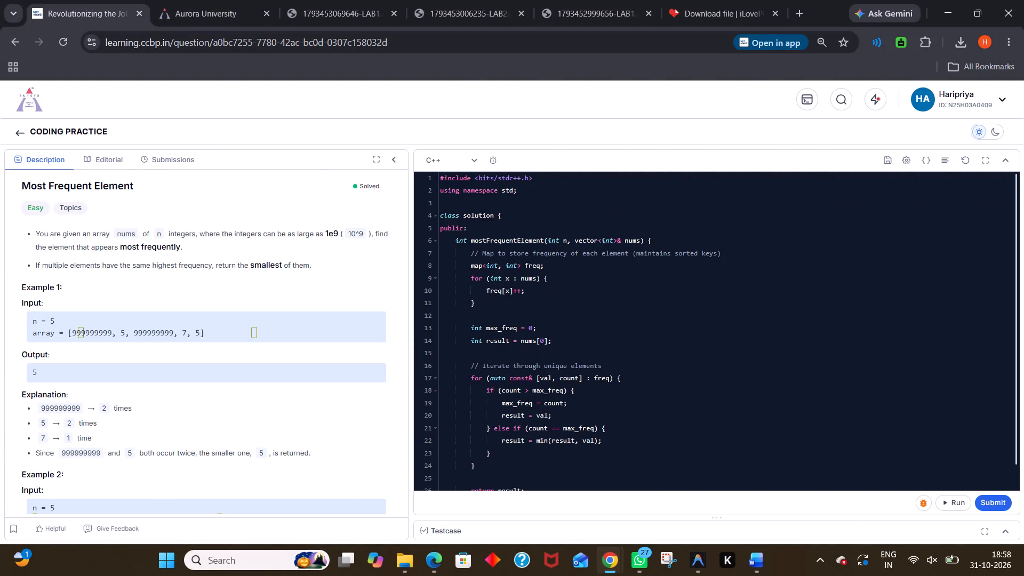
click(765, 509)
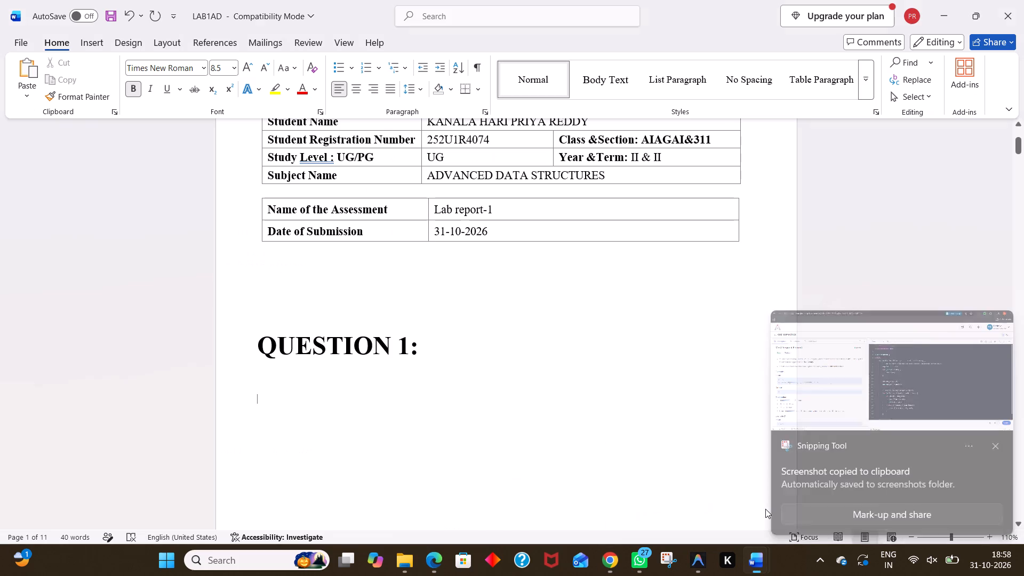
key(ctrl+v)
Return to the Most Frequent Element problem in Chrome and run its C++ code on the sample test cases.
scroll(561, 420, down, 1)
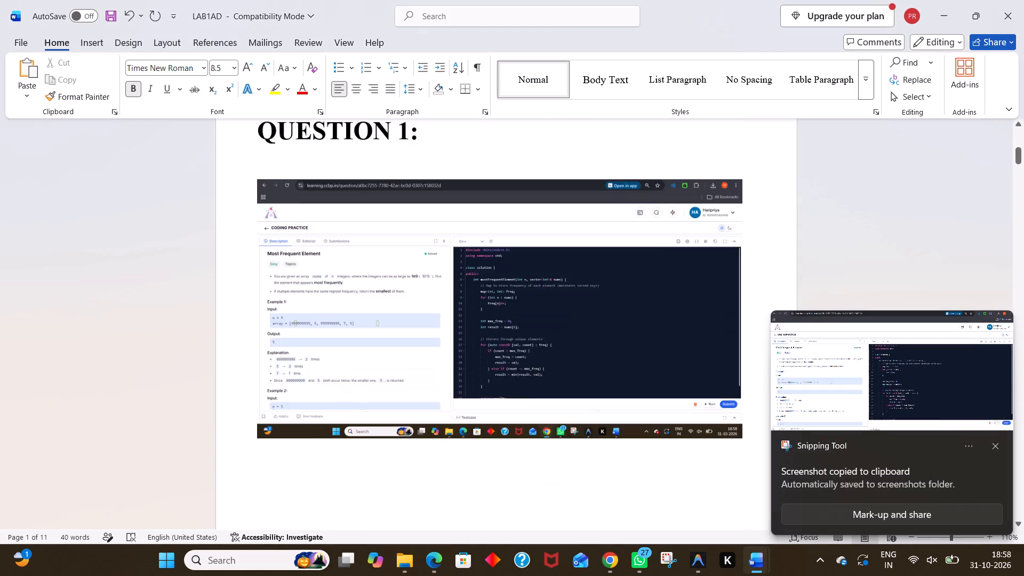
scroll(561, 420, down, 3)
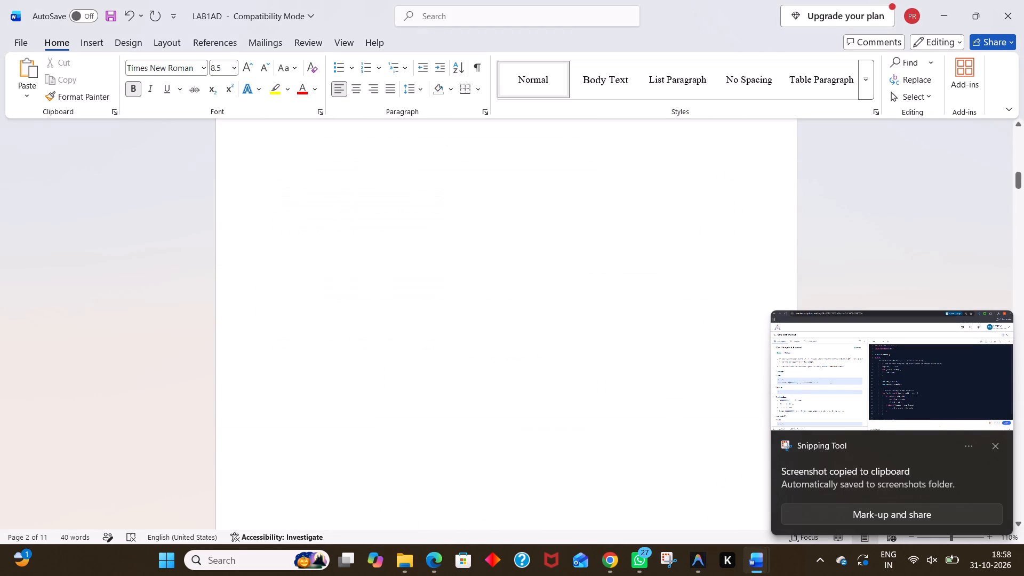
click(669, 500)
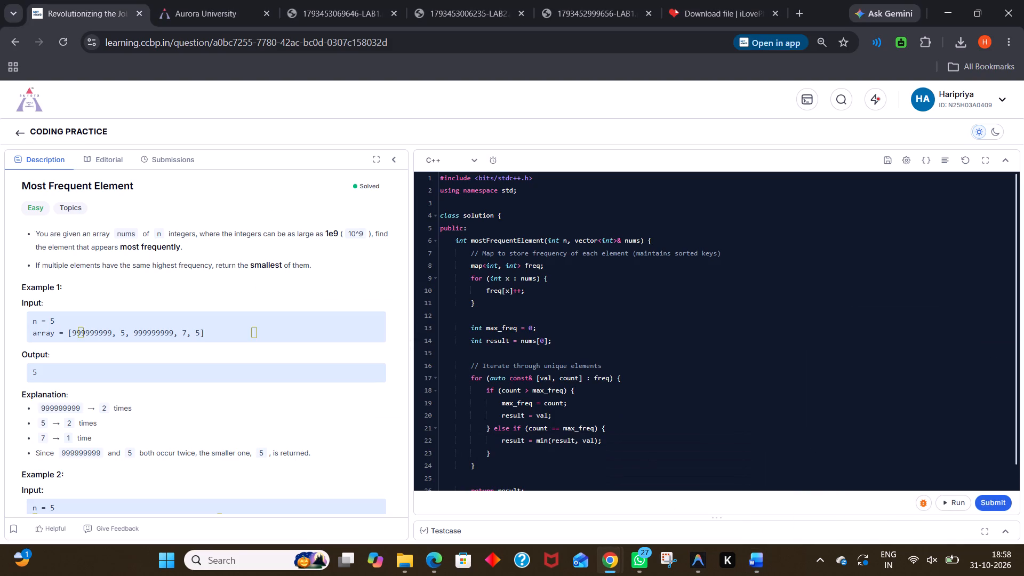
click(950, 507)
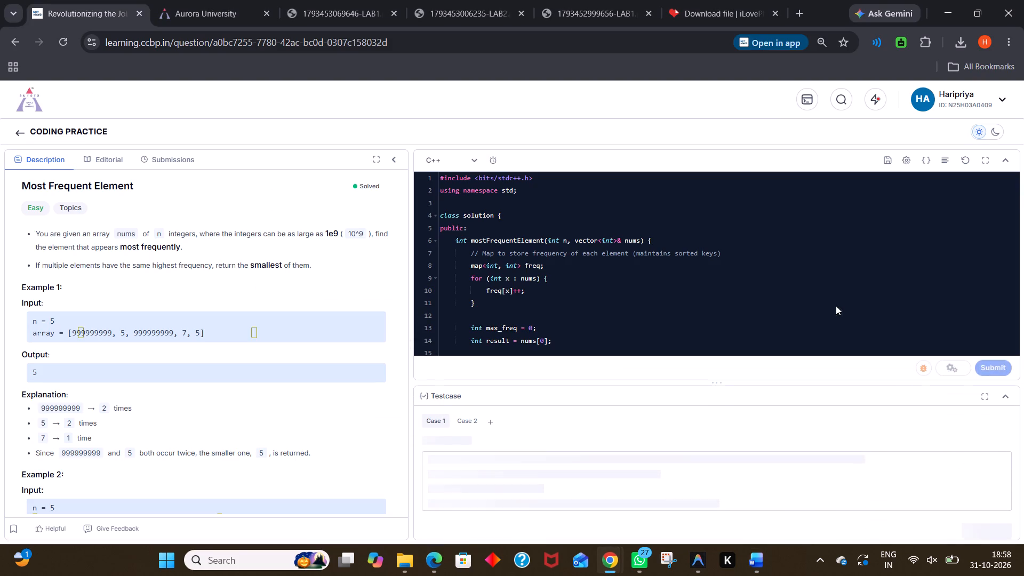
Take a full-screen capture showing the end of the Most Frequent Element code together with its test case results.
scroll(785, 295, down, 4)
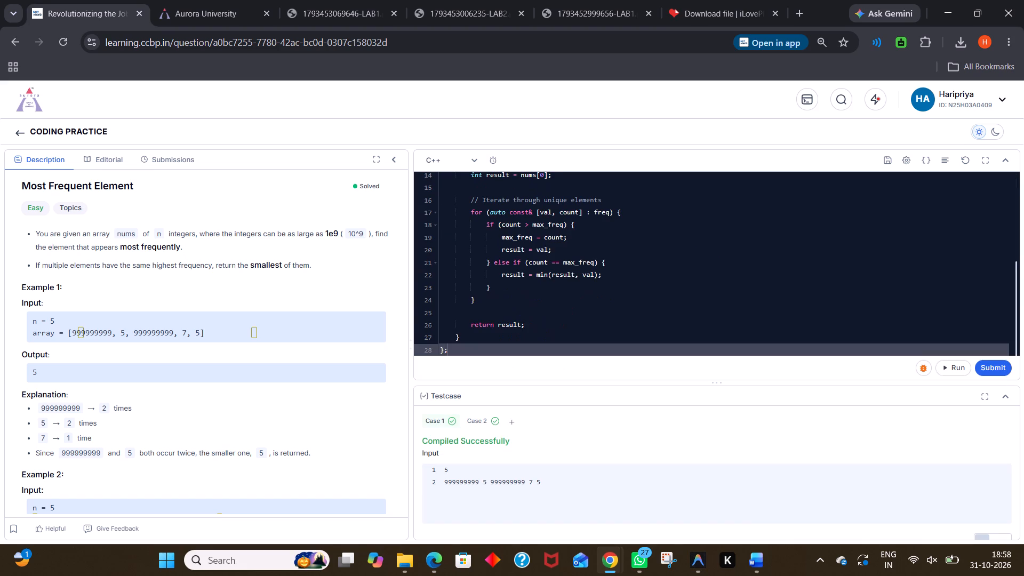
scroll(785, 295, up, 4)
scroll(785, 295, down, 2)
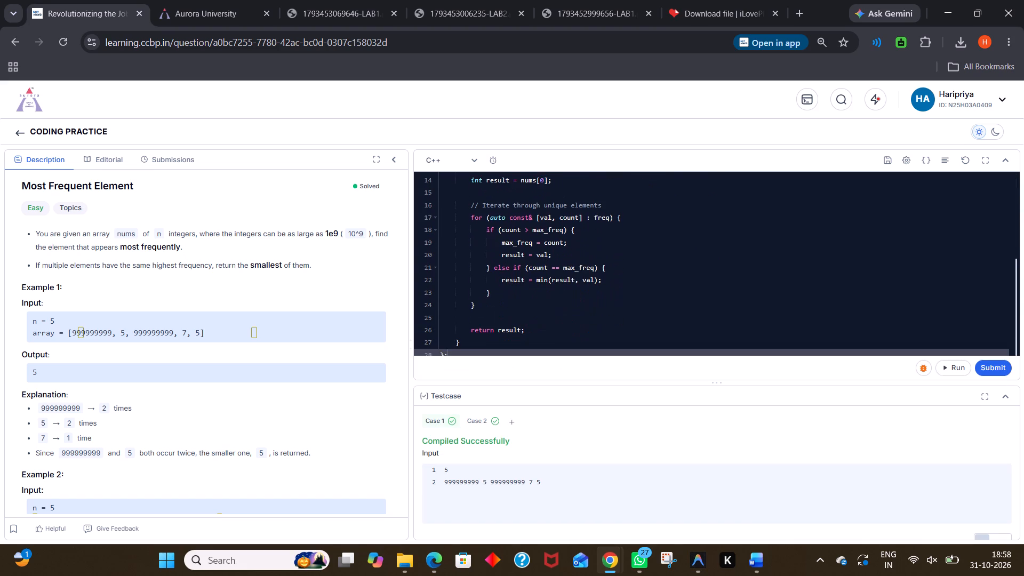
scroll(785, 295, down, 1)
key(Print)
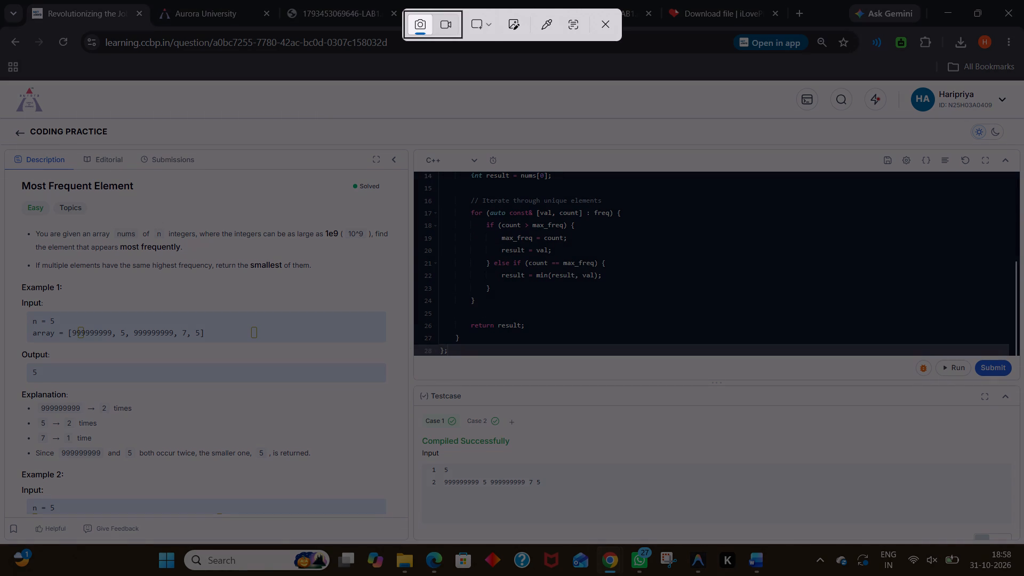
click(490, 27)
click(509, 76)
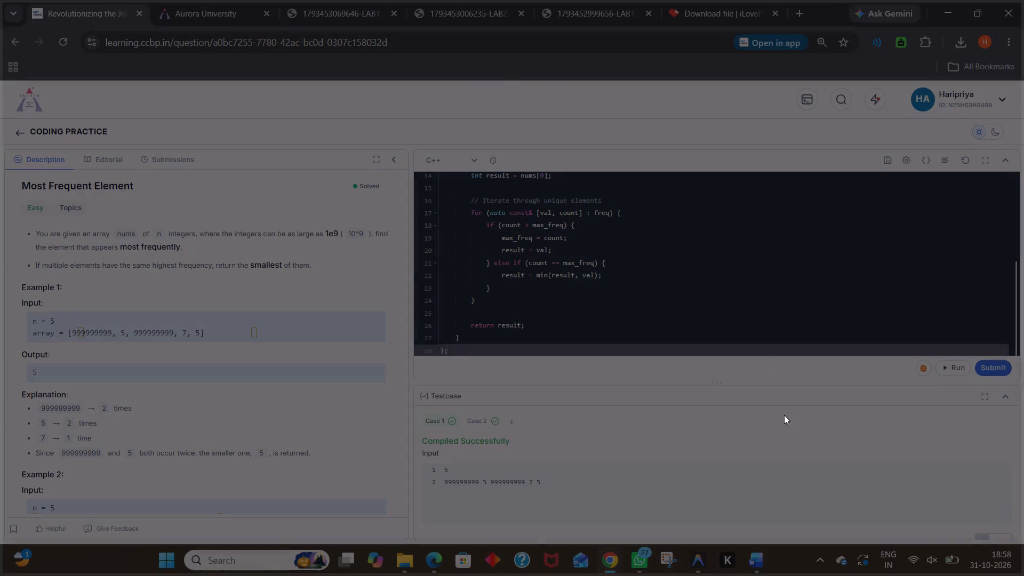
Paste the full-screen capture at the top of page 2 in the Word document.
click(767, 497)
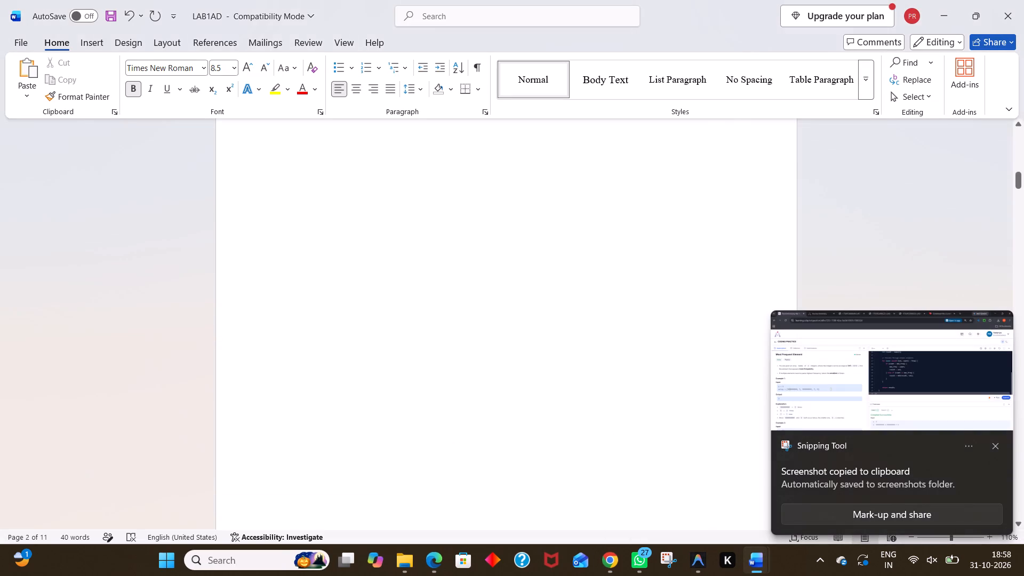
scroll(541, 403, up, 1)
click(432, 348)
key(ctrl+v)
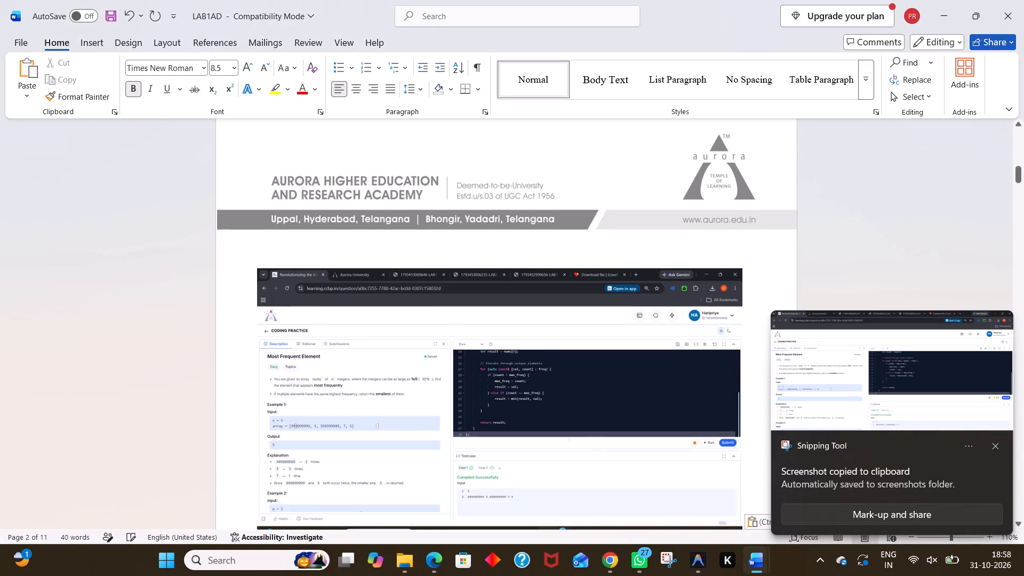
Stretch the pasted page 2 screenshot vertically to make it taller while keeping its width.
scroll(519, 414, down, 1)
click(488, 203)
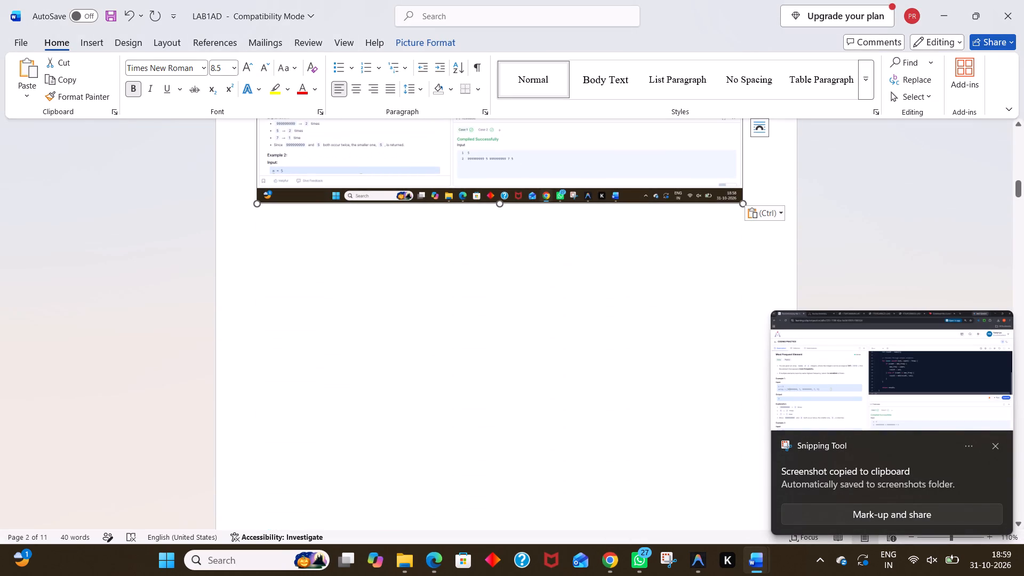
drag(497, 204, 515, 282)
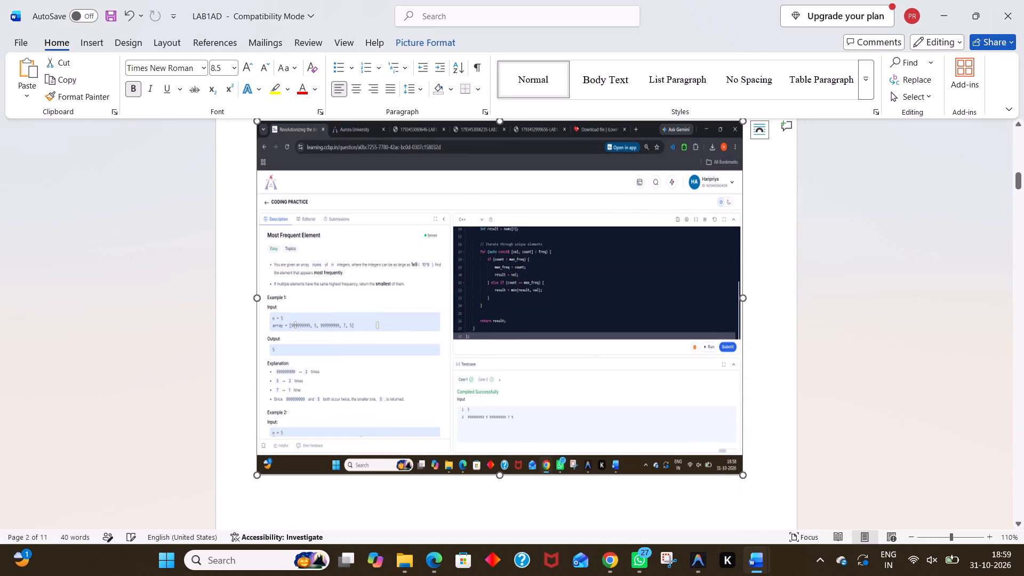
Review the layout of the QUESTION 1 pages and the start of QUESTION 2.
scroll(594, 324, up, 6)
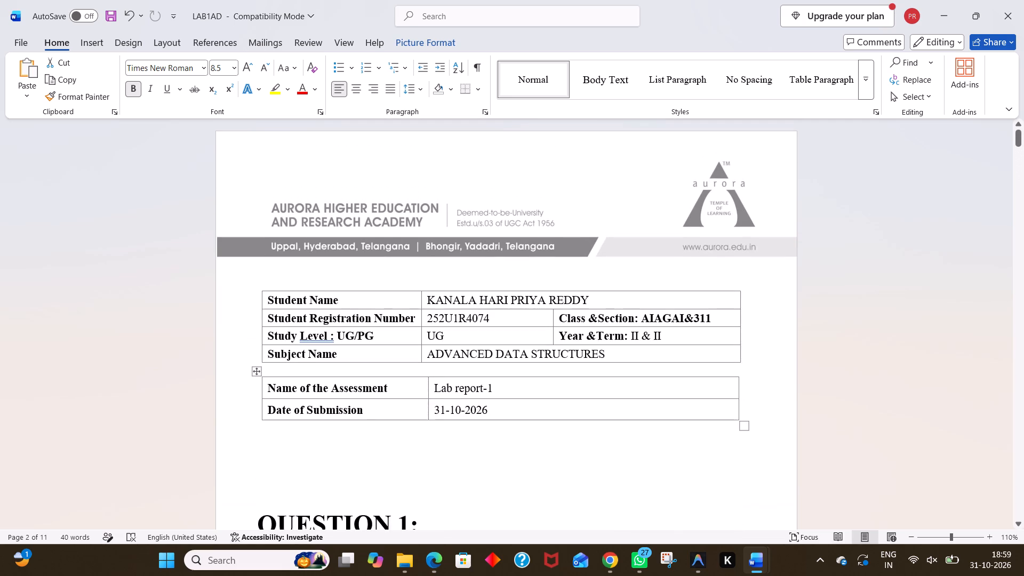
scroll(519, 341, down, 8)
scroll(519, 341, up, 1)
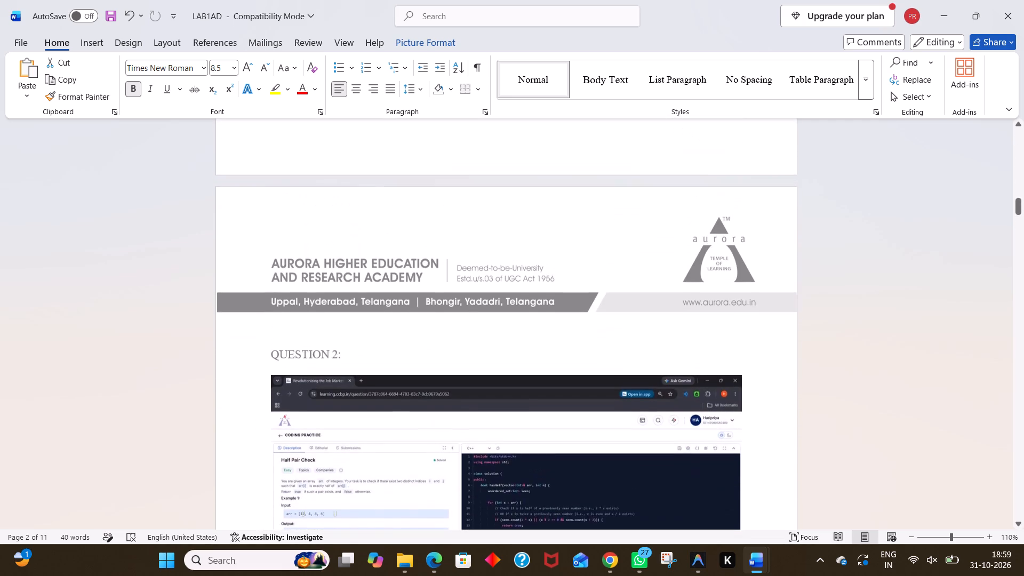
scroll(519, 341, up, 4)
scroll(519, 341, down, 3)
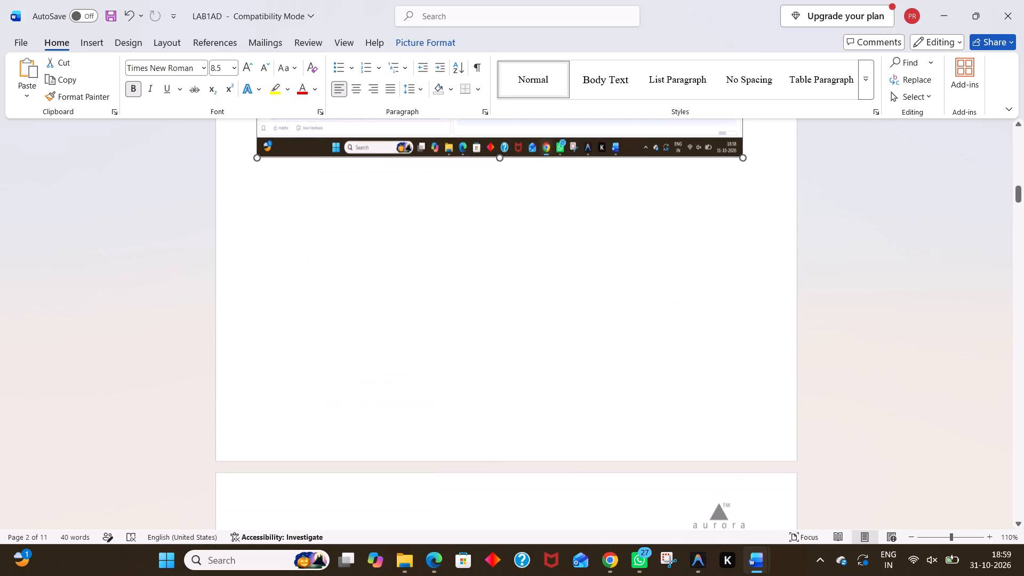
scroll(462, 300, up, 7)
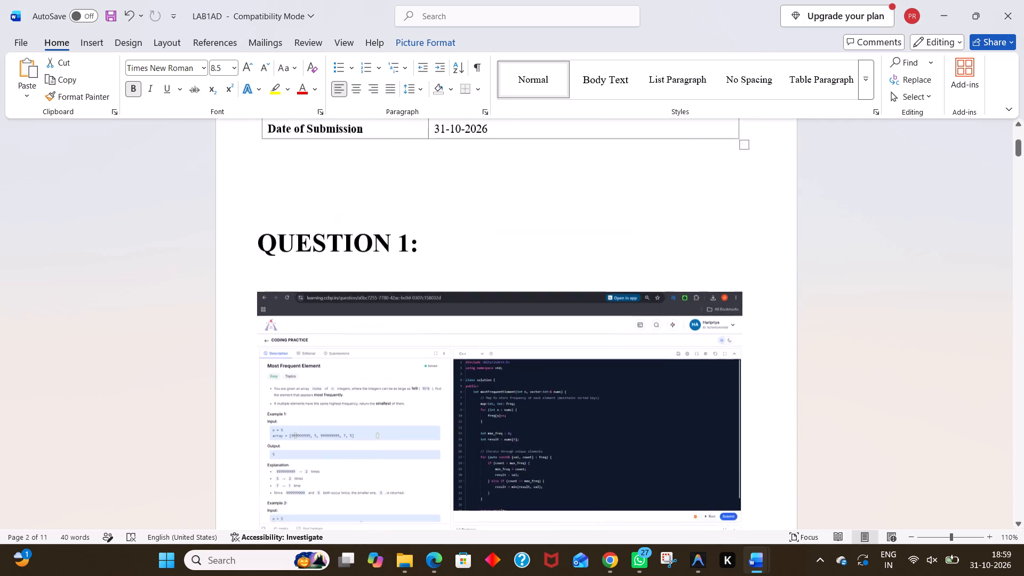
scroll(462, 300, up, 3)
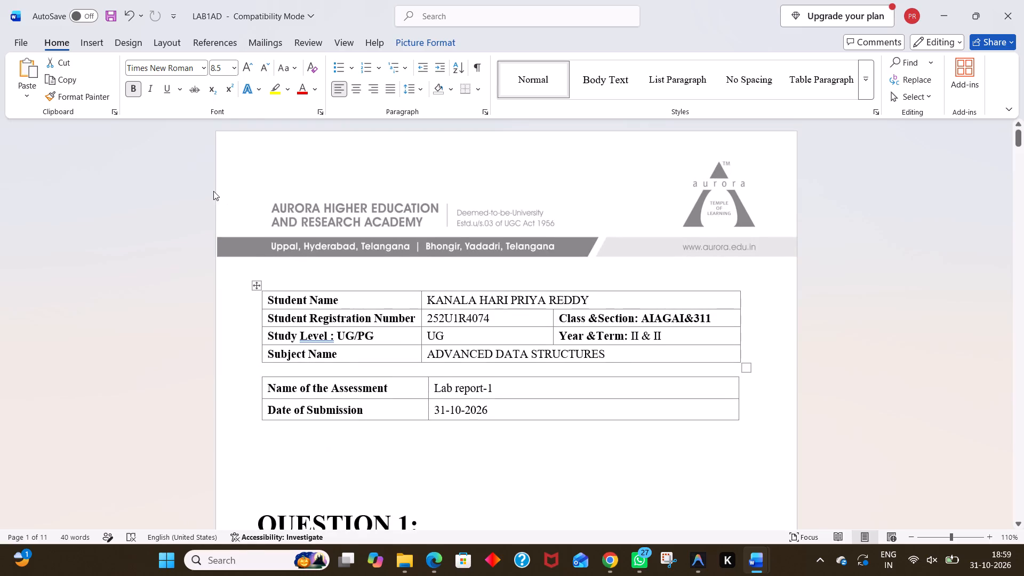
Start saving a copy of the report as LAB1F in the Advanced Data Structures folder under PDF Files on drive E:.
click(28, 51)
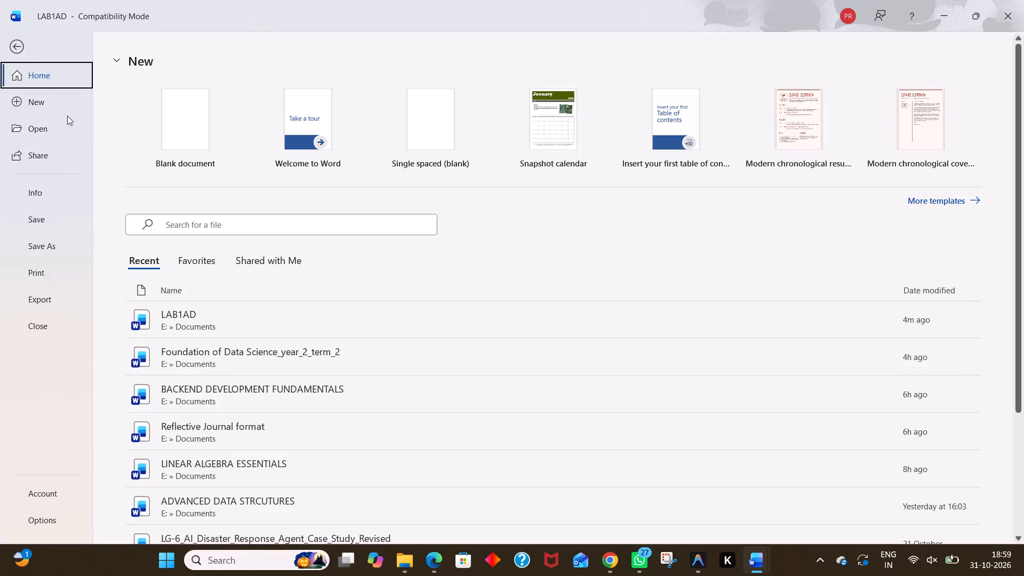
click(54, 245)
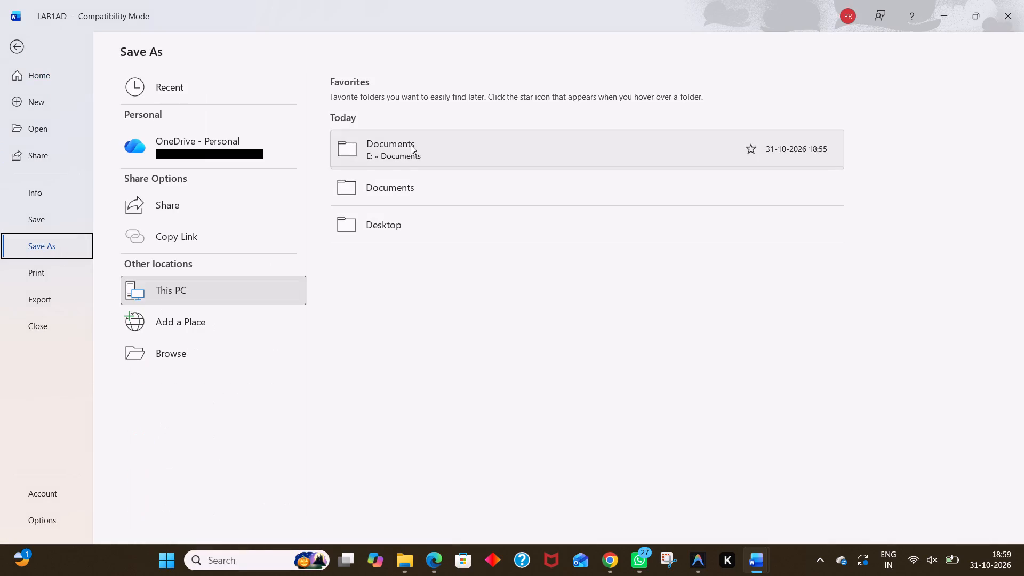
double_click(228, 287)
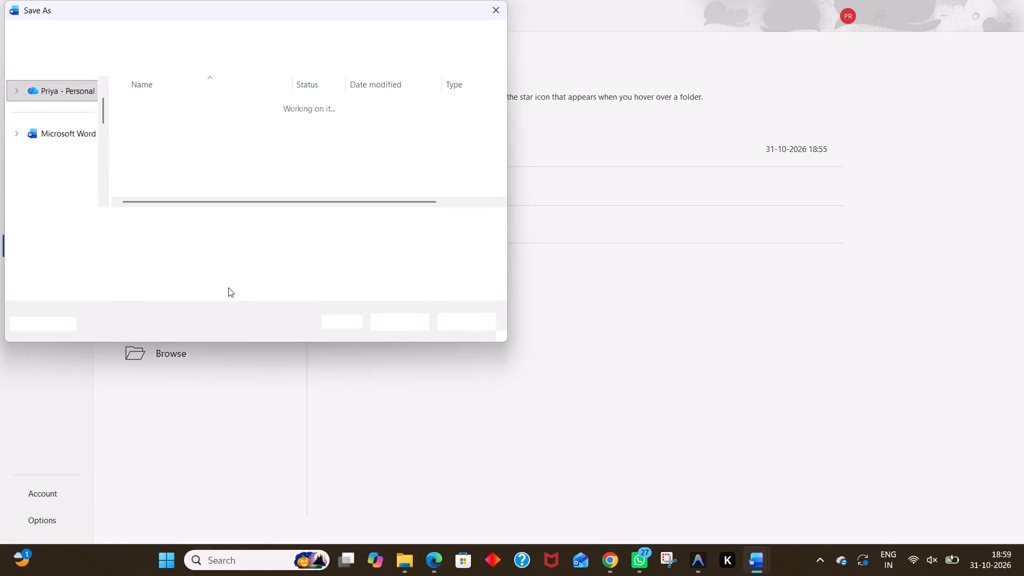
scroll(21, 154, down, 5)
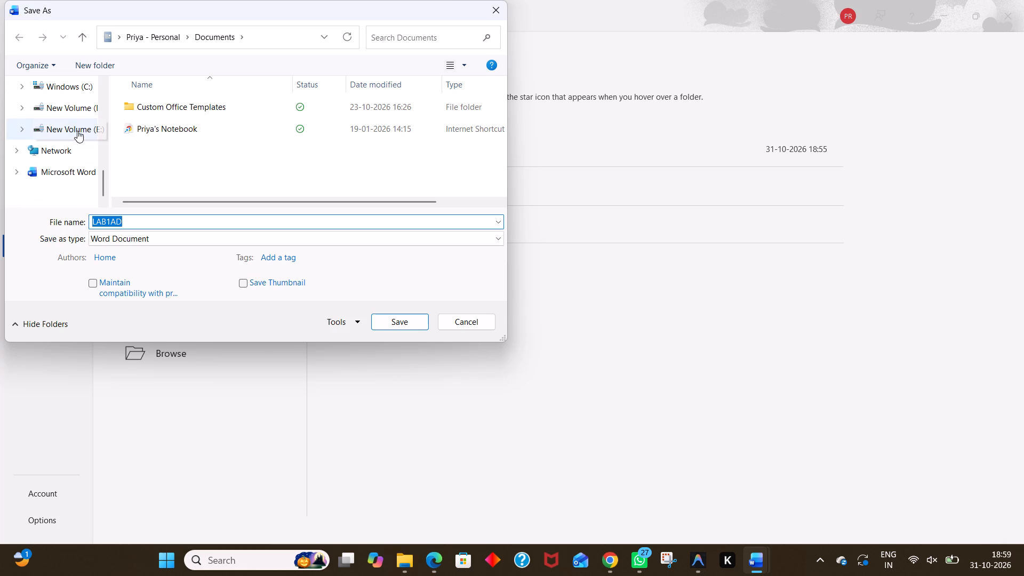
double_click(73, 122)
double_click(195, 140)
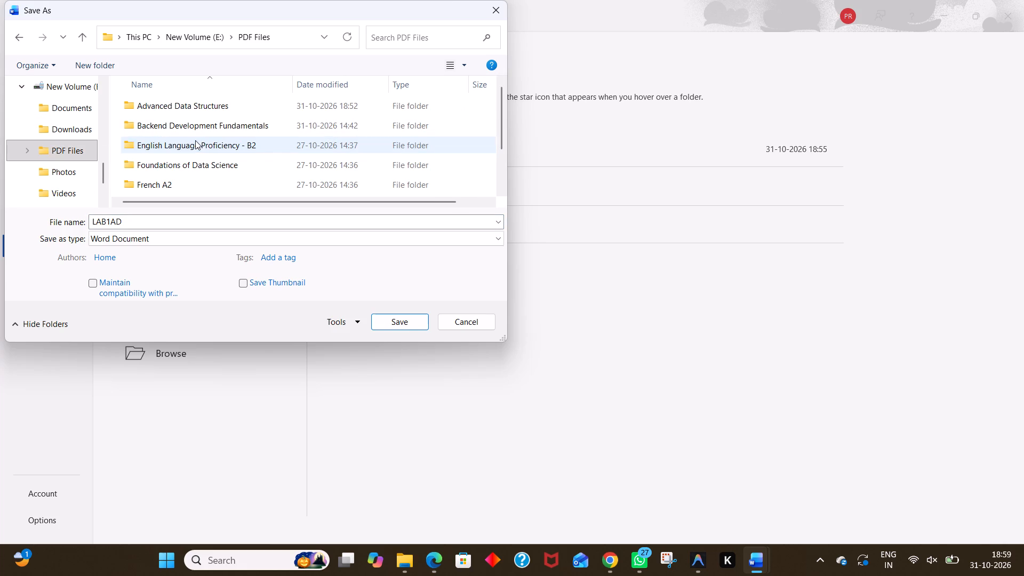
double_click(232, 105)
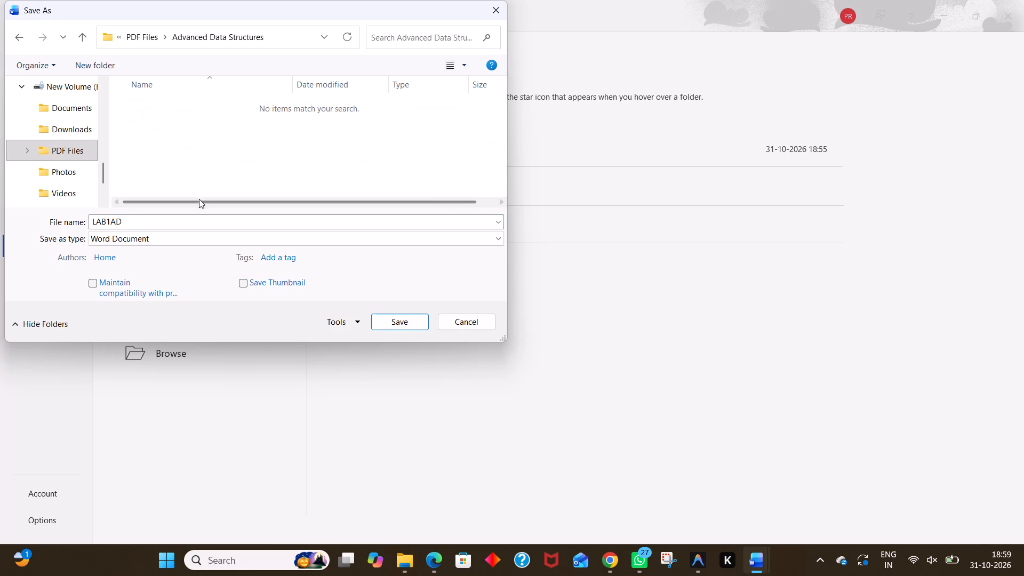
click(177, 225)
click(177, 225)
key(BackSpace)
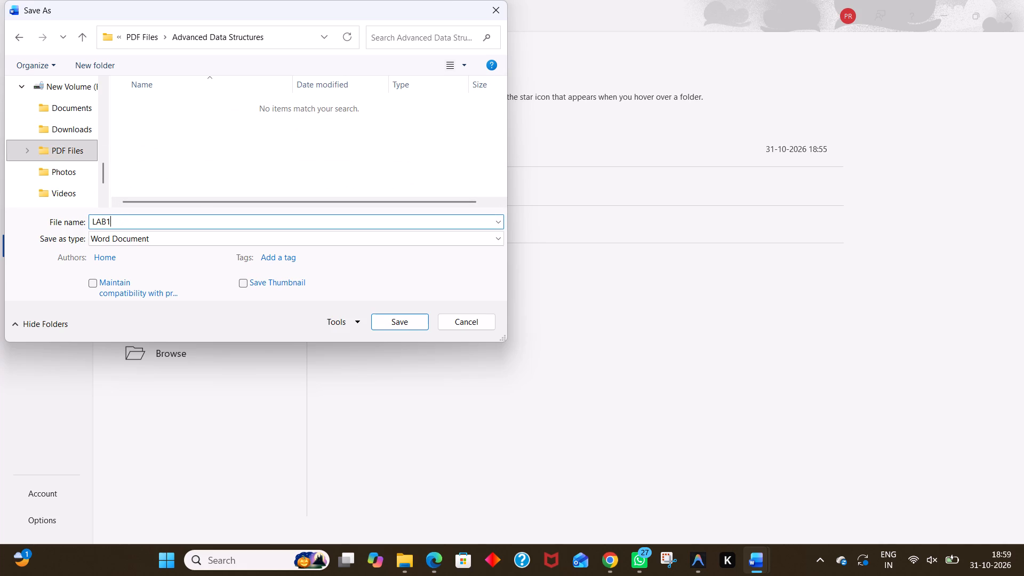
key(BackSpace)
key(f)
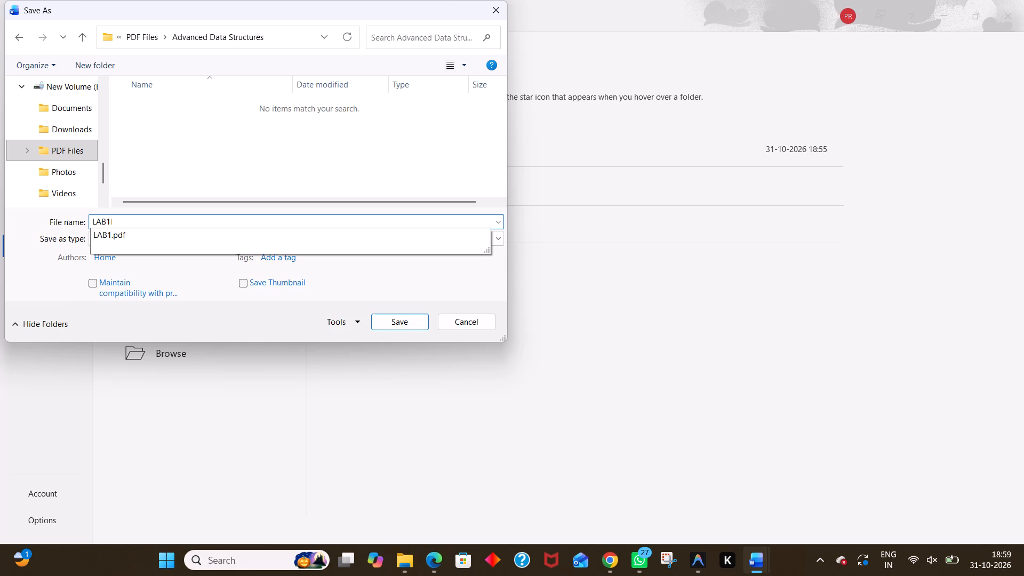
Set the file format to PDF and save LAB1F, then put the published file's window away.
click(194, 242)
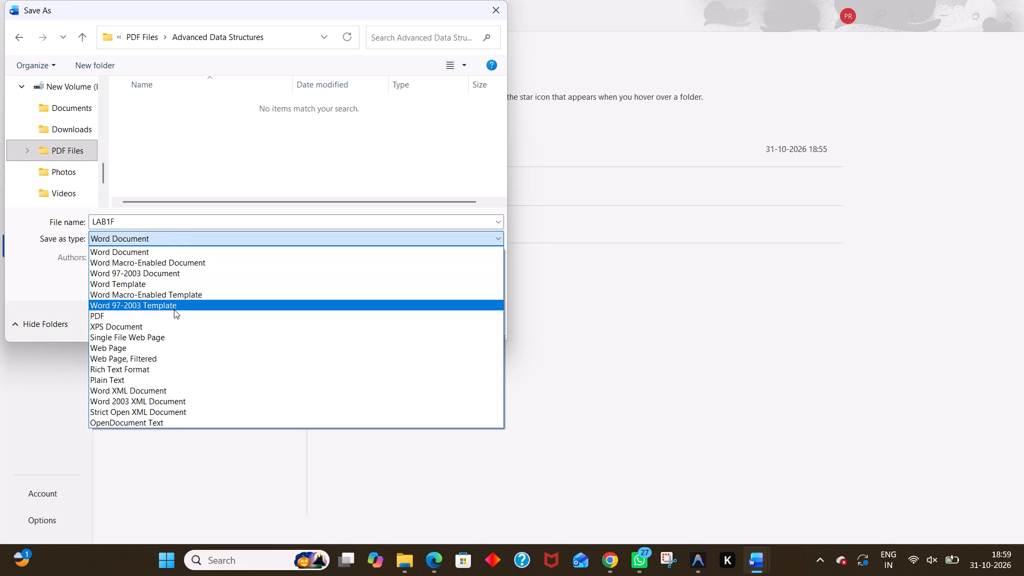
click(174, 309)
click(209, 244)
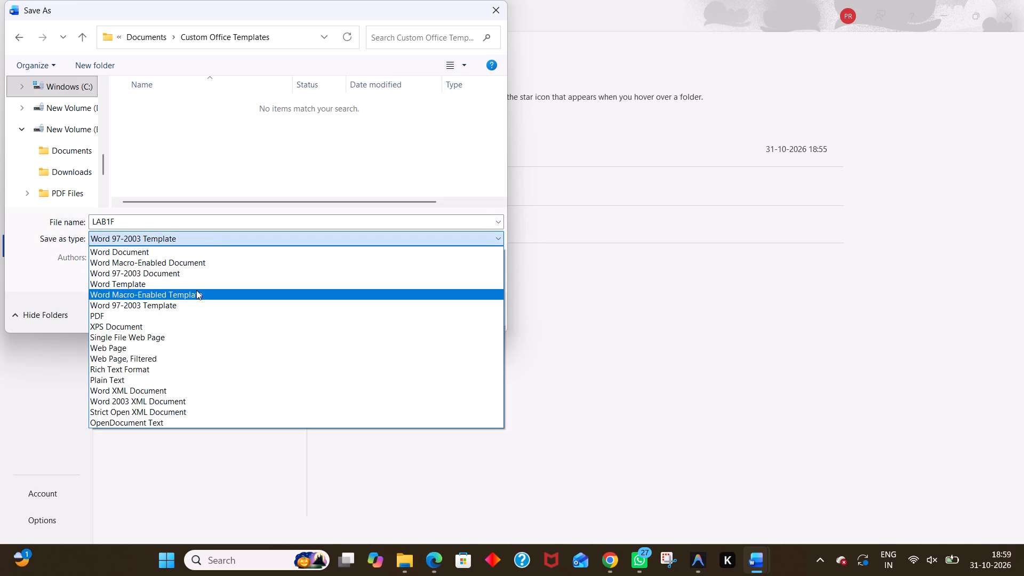
drag(181, 307, 177, 315)
click(177, 315)
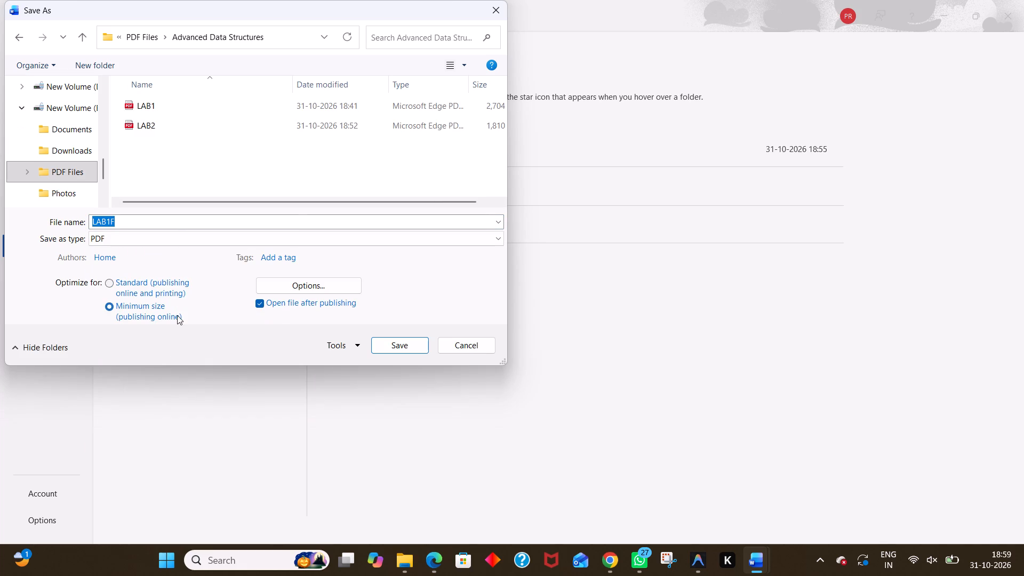
click(301, 231)
click(301, 218)
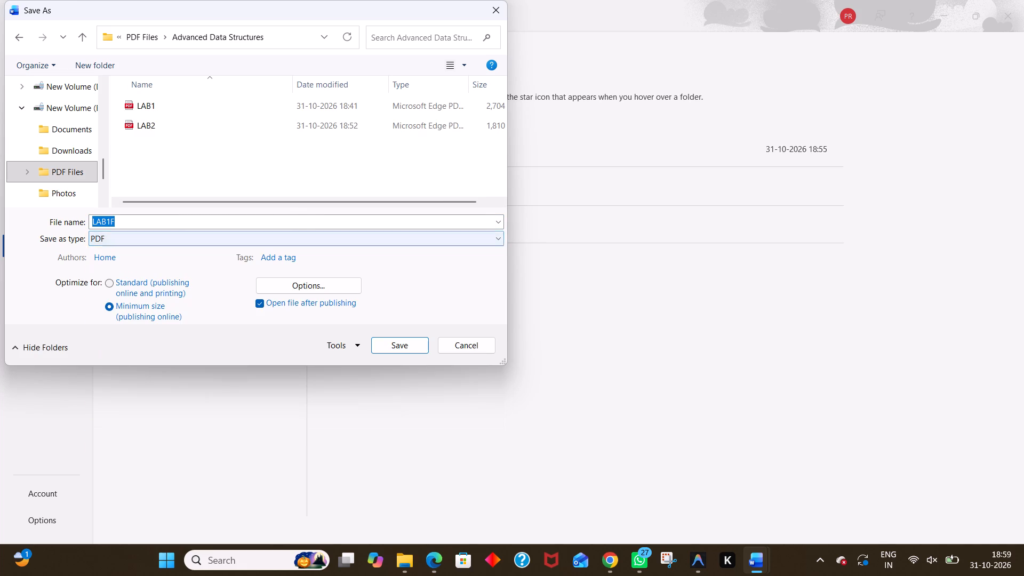
click(324, 214)
click(298, 222)
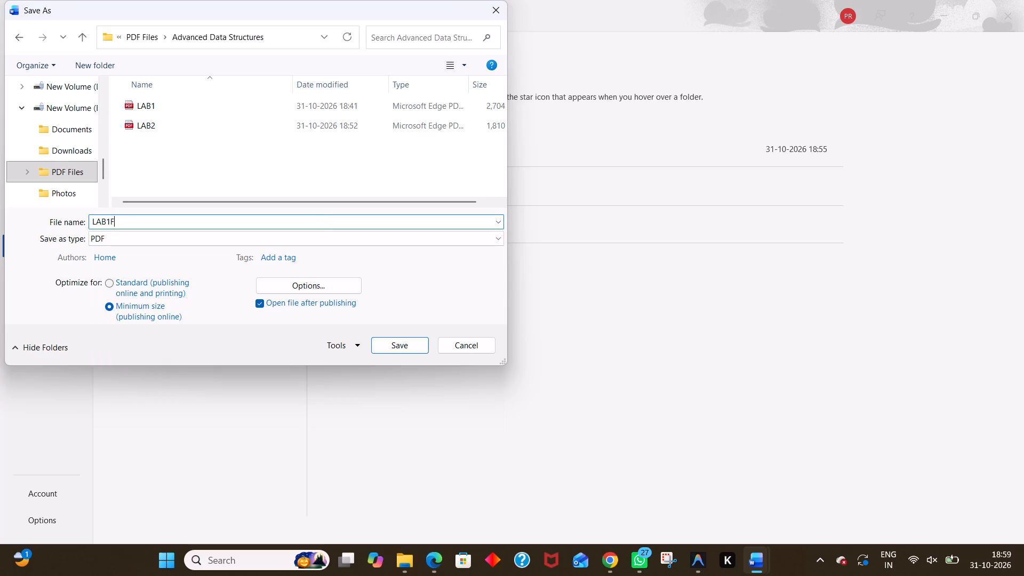
click(407, 346)
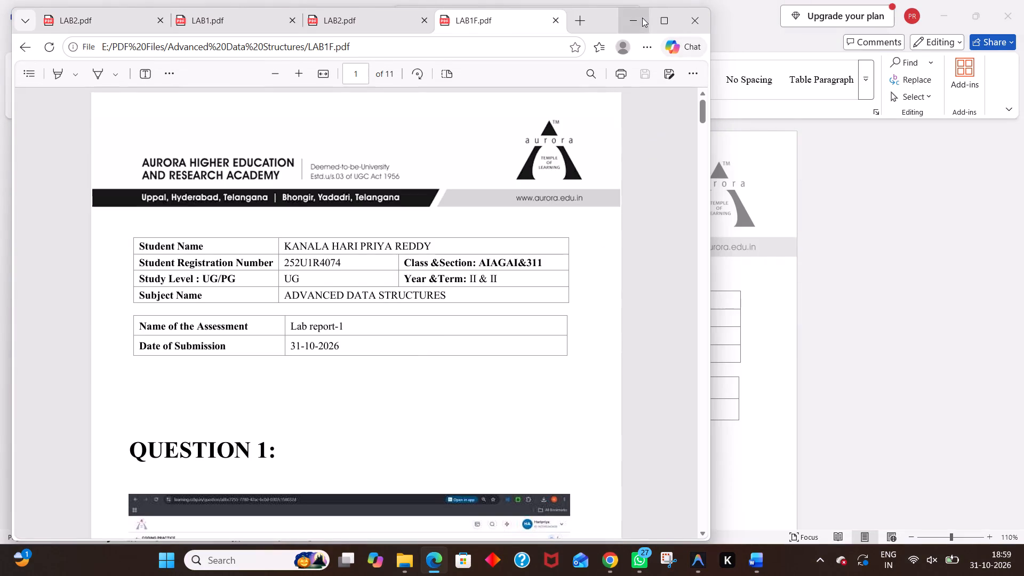
click(642, 18)
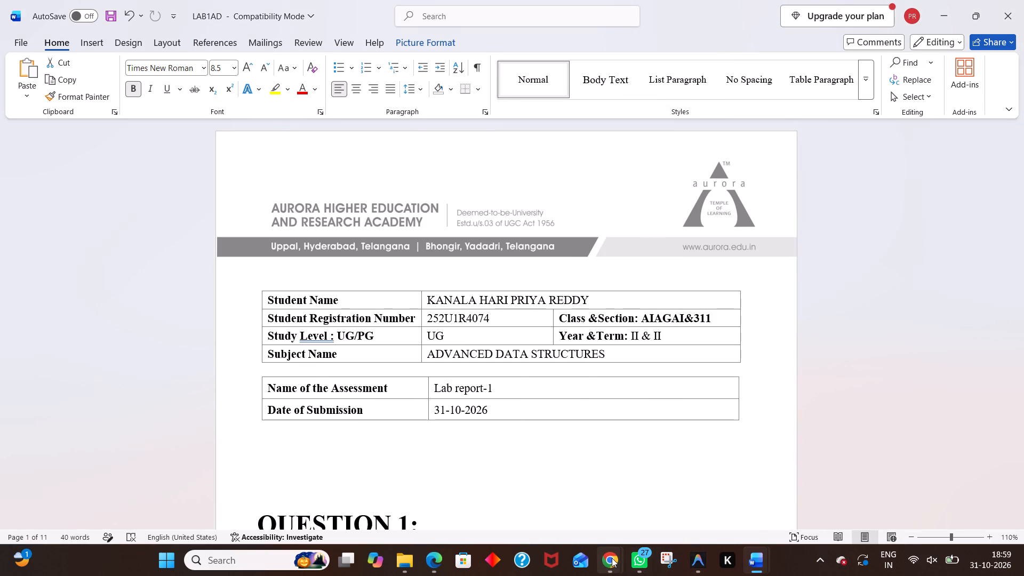
Switch to Aurora in Chrome and upload LAB1F as the new submission for Advanced Data Structures Lab Report 1.
click(662, 486)
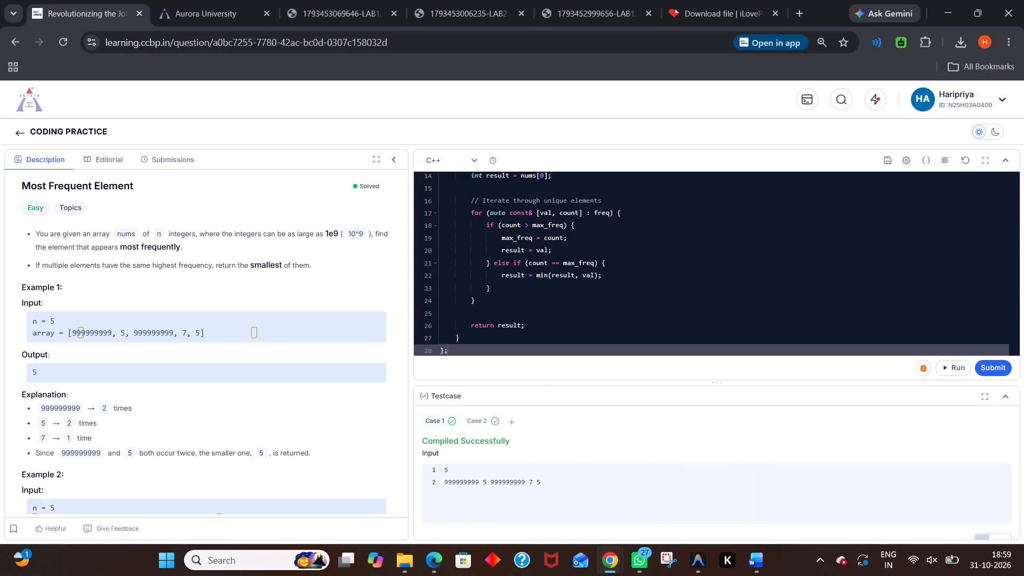
click(18, 132)
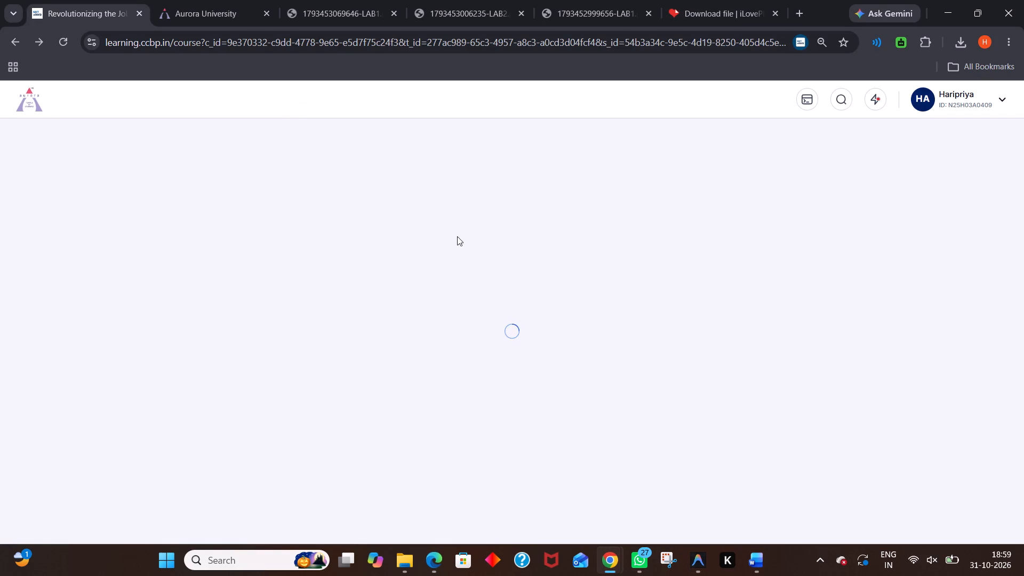
click(229, 0)
click(925, 358)
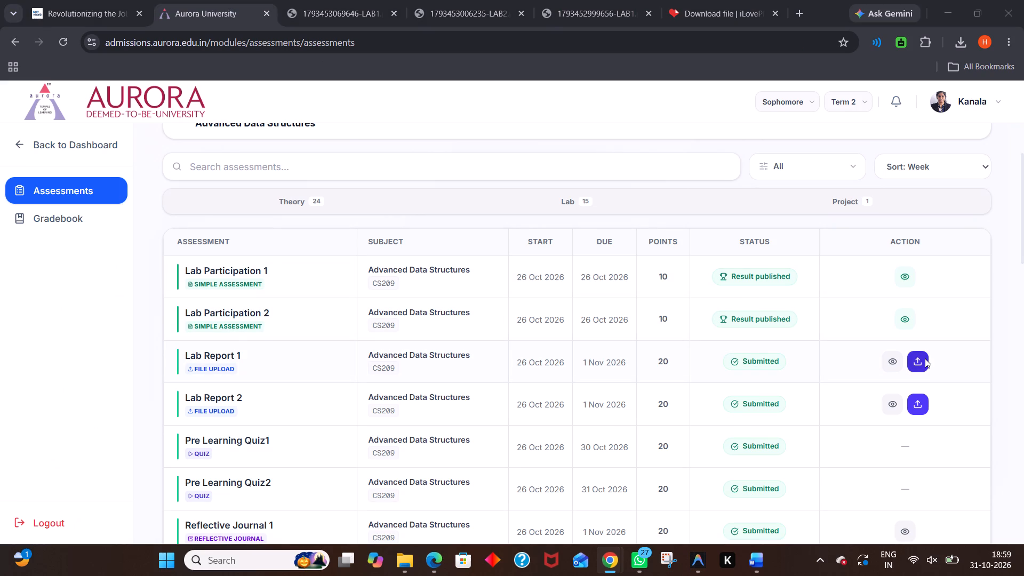
click(341, 120)
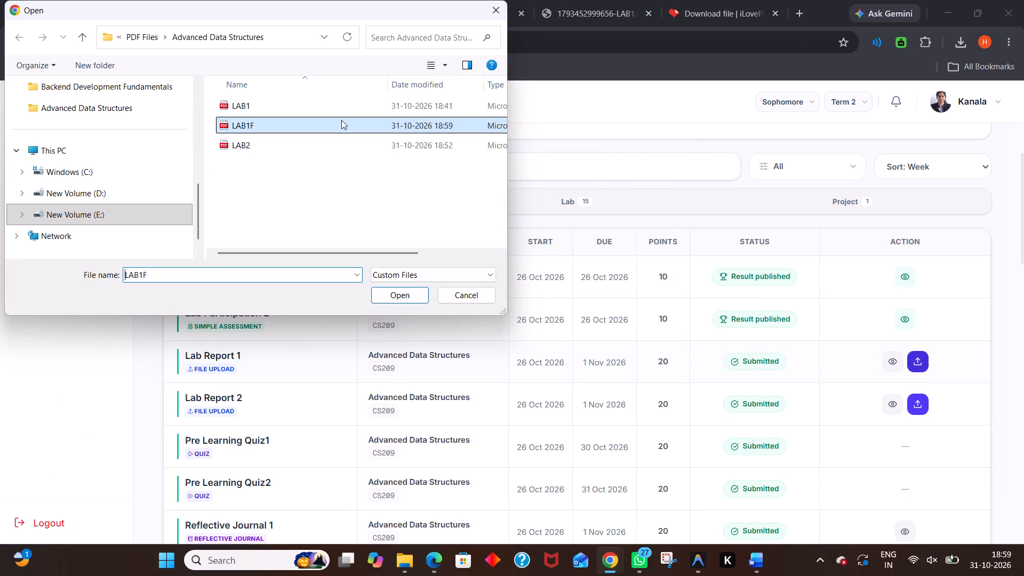
click(399, 293)
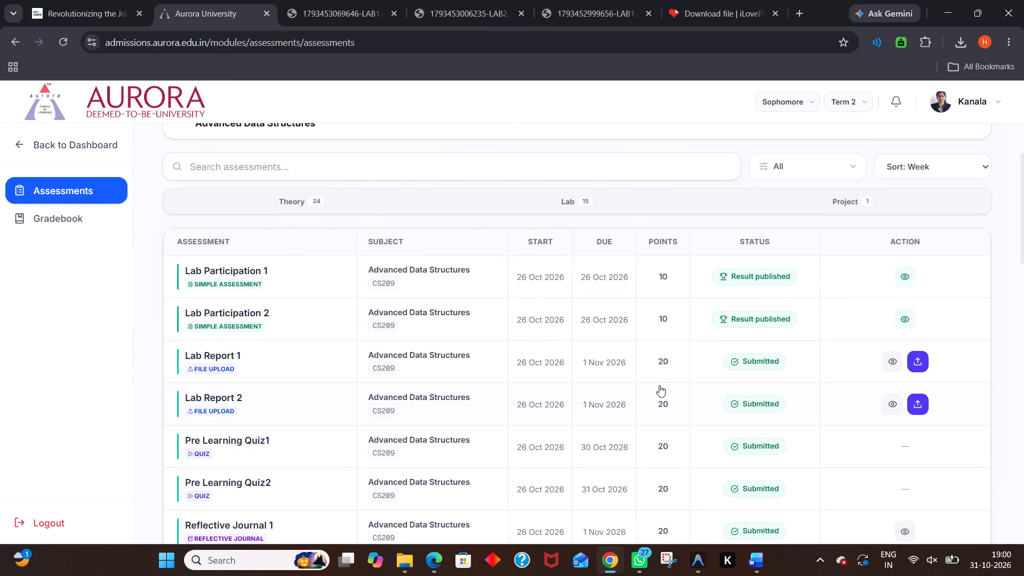
Review the submitted PDFs of Advanced Data Structures Lab Report 1 and Lab Report 2.
click(885, 359)
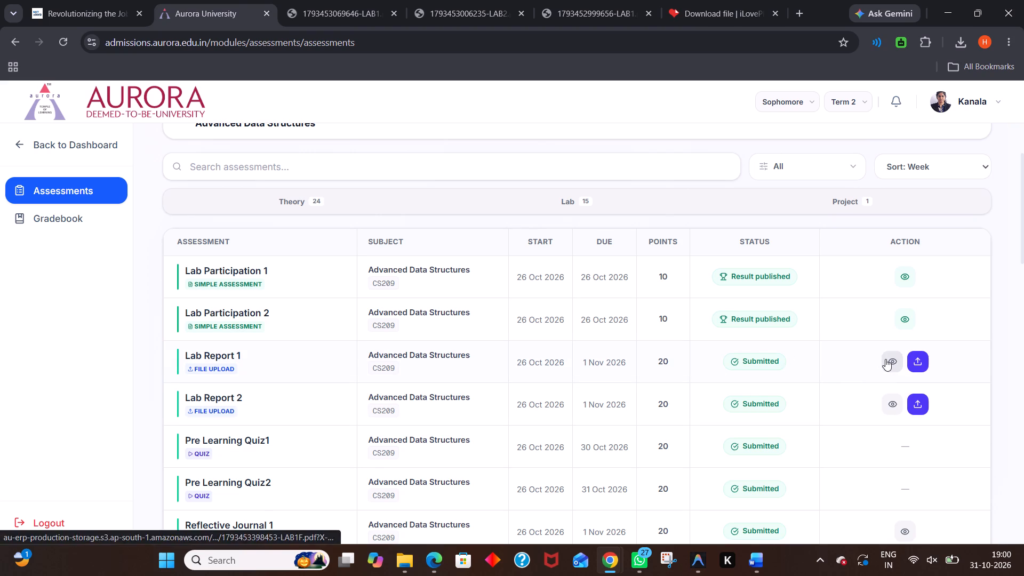
scroll(670, 355, down, 6)
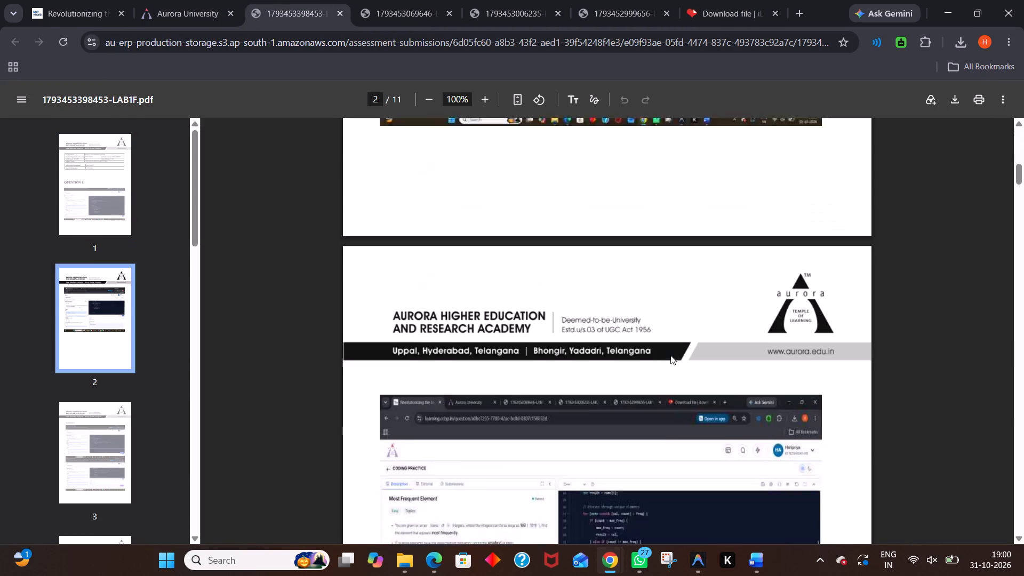
scroll(670, 355, down, 1)
click(198, 0)
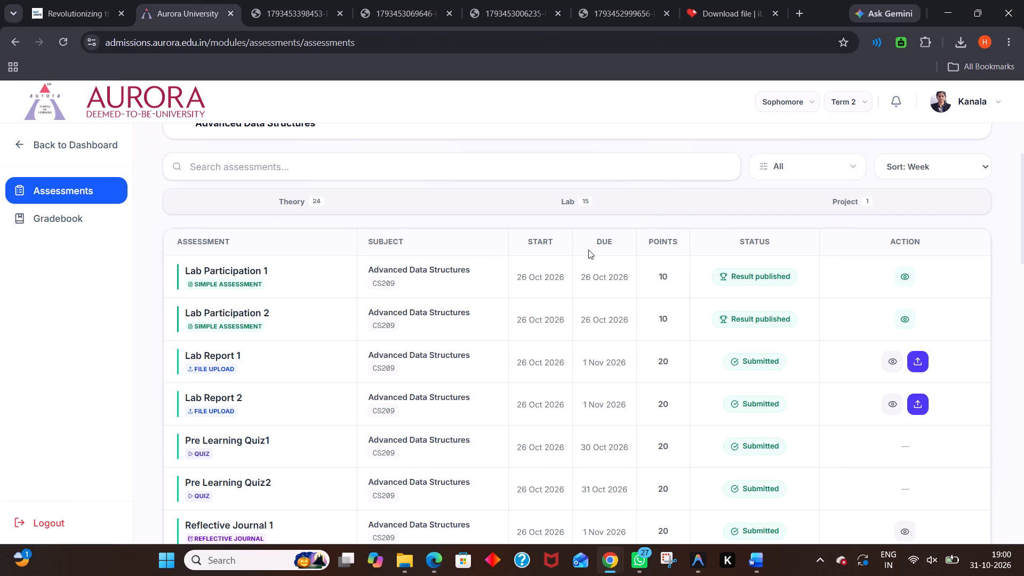
click(899, 406)
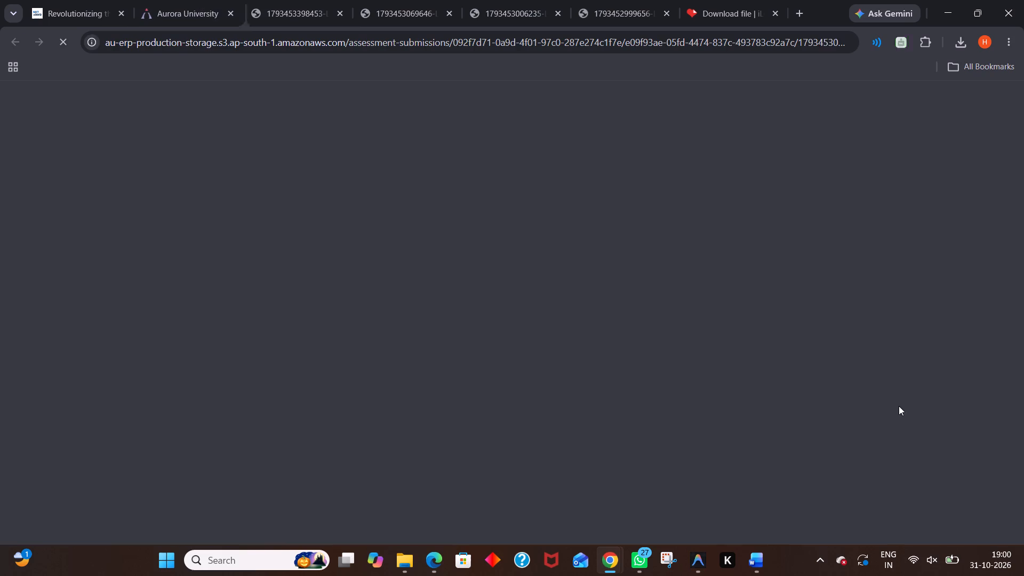
scroll(703, 396, down, 2)
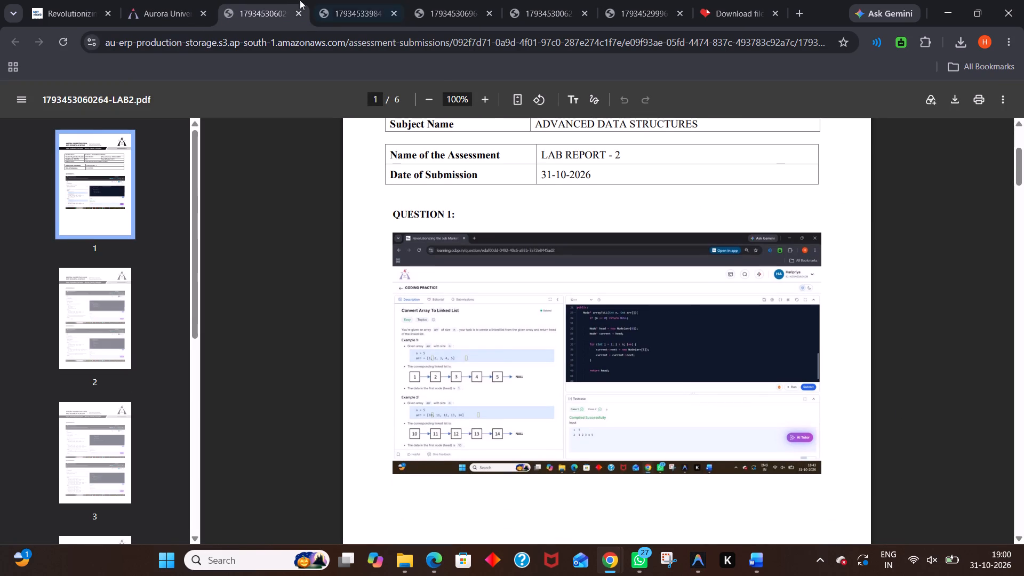
drag(114, 0, 155, 1)
click(155, 1)
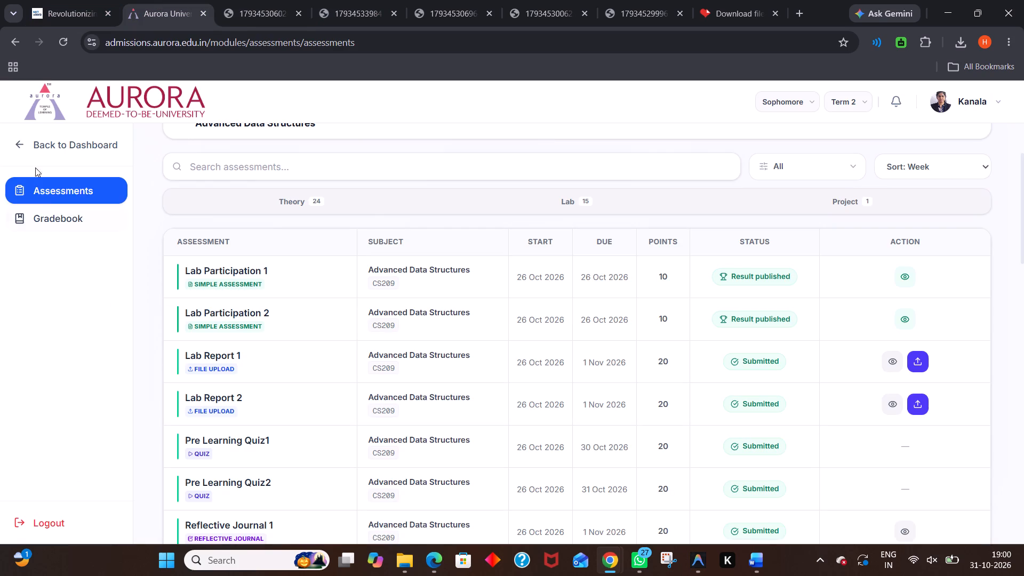
Review the submitted Lab Report 1 and Lab Report 2 PDFs and the assessment list for Backend Development Fundamentals.
click(50, 145)
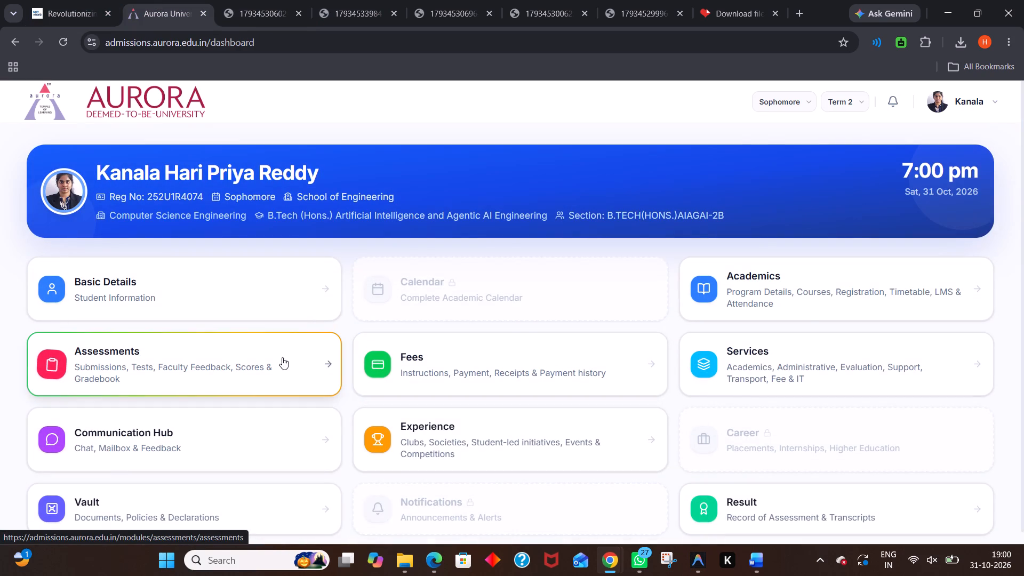
click(282, 357)
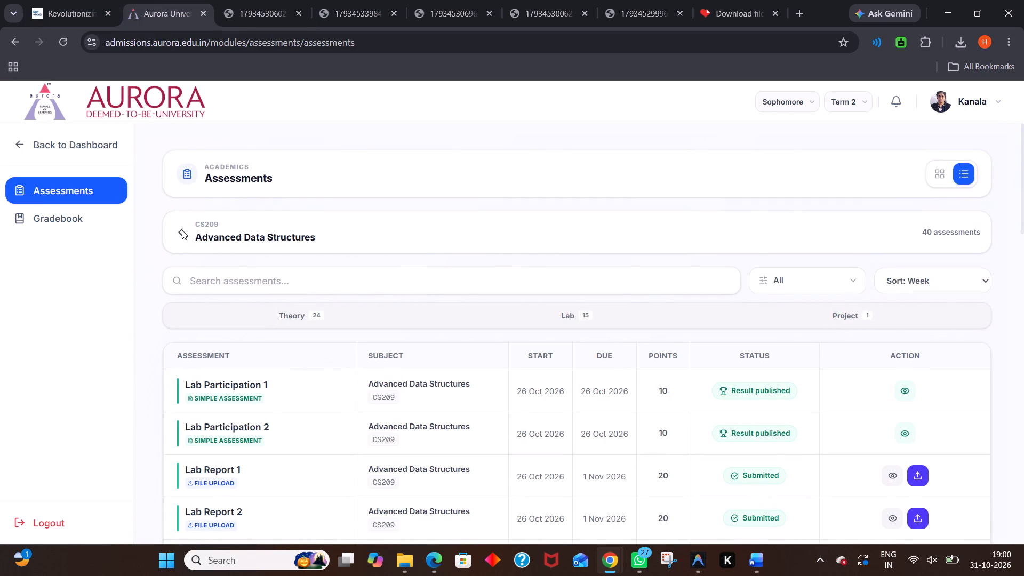
click(182, 230)
click(322, 276)
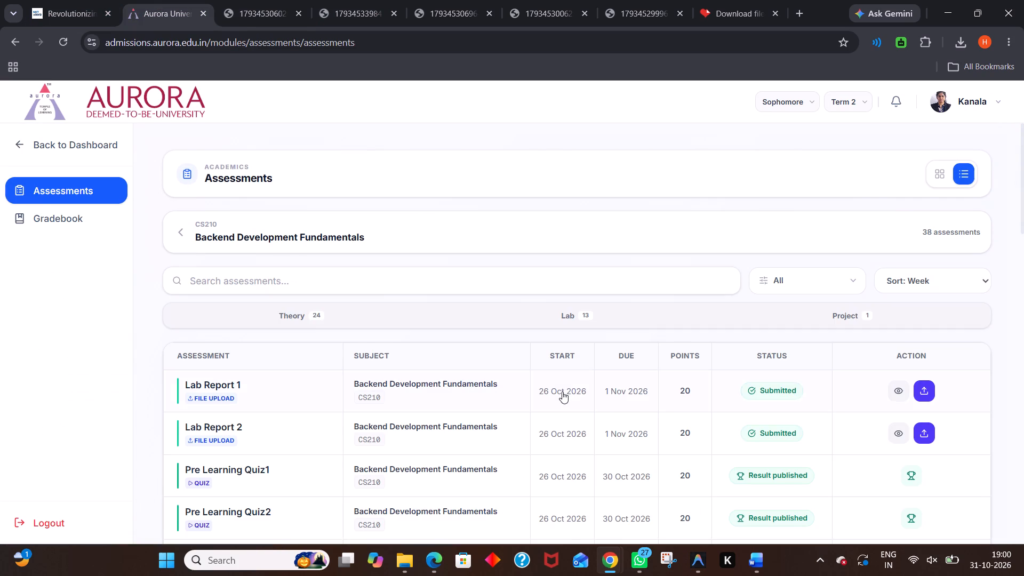
scroll(562, 391, down, 1)
click(899, 323)
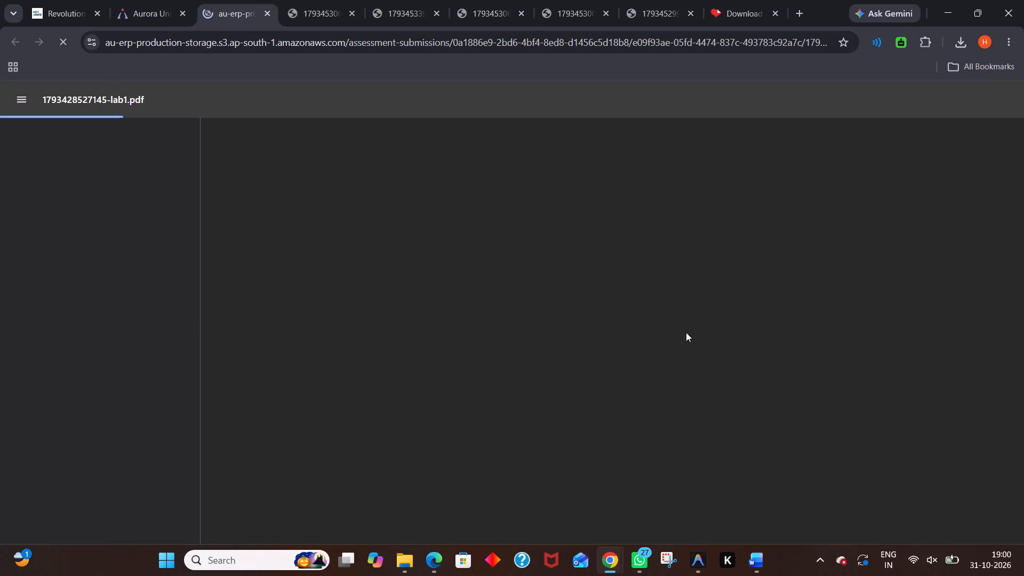
scroll(586, 356, down, 4)
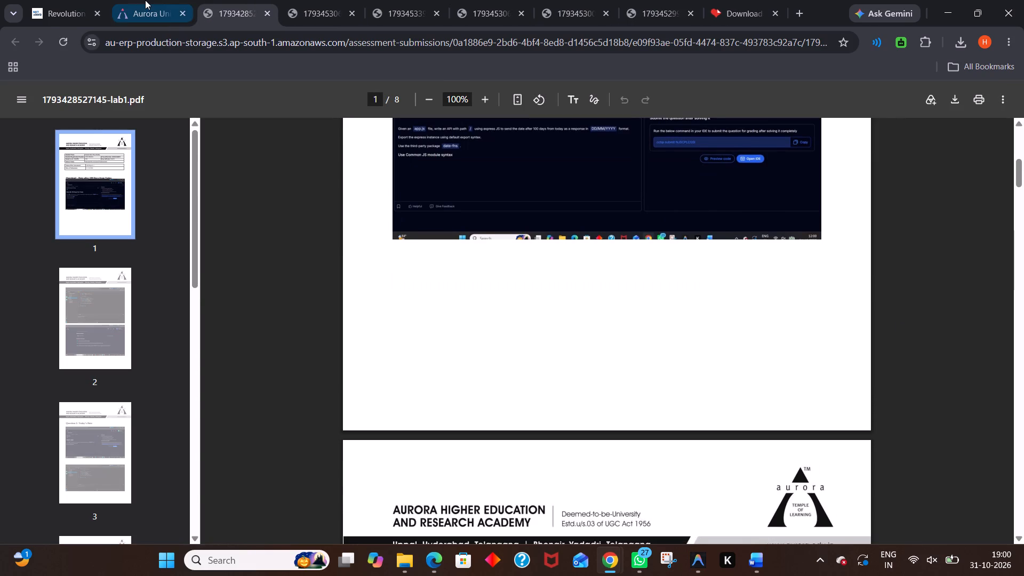
click(145, 0)
scroll(641, 281, down, 1)
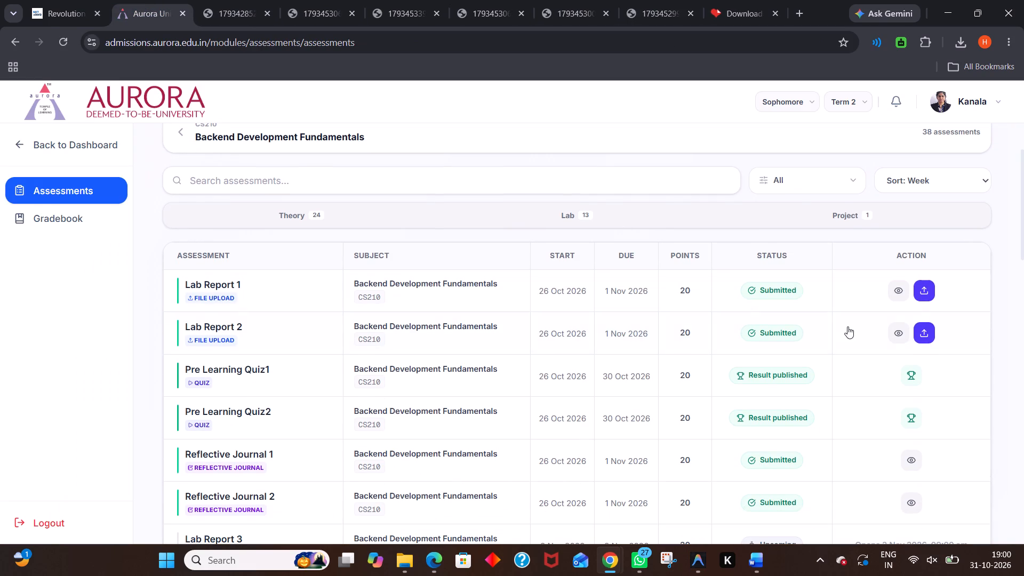
click(898, 333)
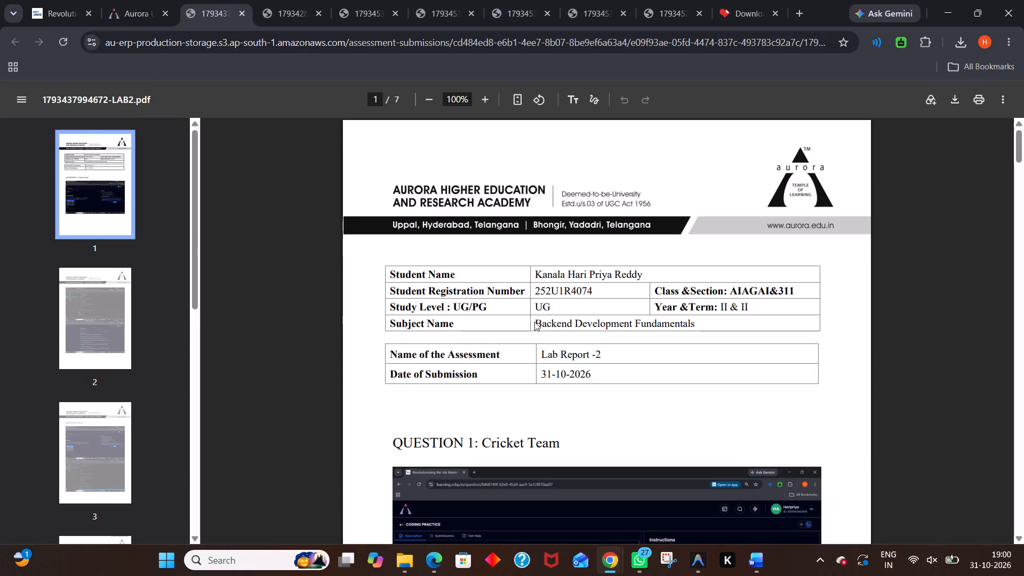
scroll(534, 322, down, 2)
click(119, 0)
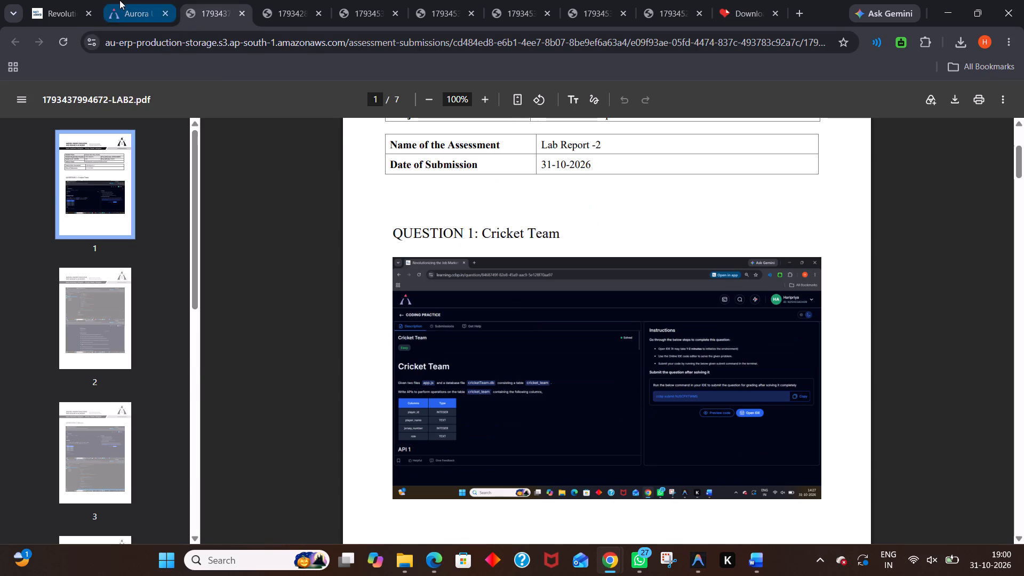
scroll(595, 331, down, 3)
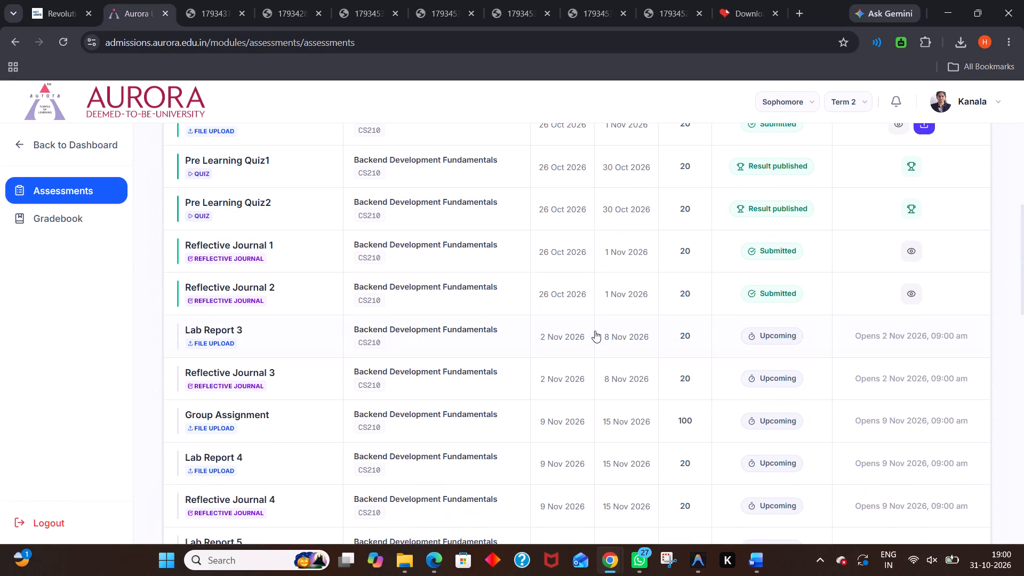
Leave the Backend Development Fundamentals assessments and review the assessment list for Linear Algebra Essentials.
scroll(595, 331, up, 5)
click(179, 233)
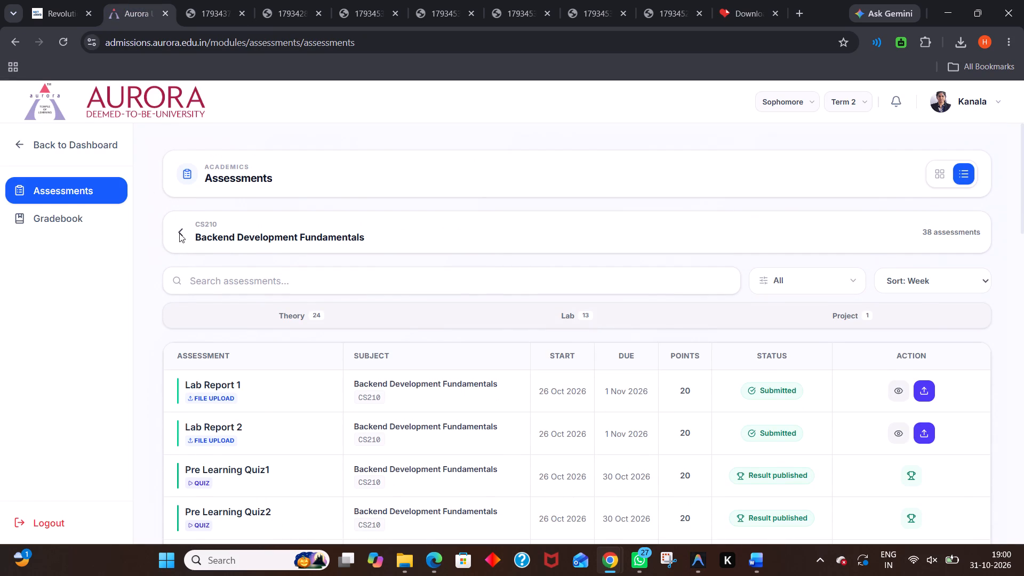
scroll(539, 346, down, 1)
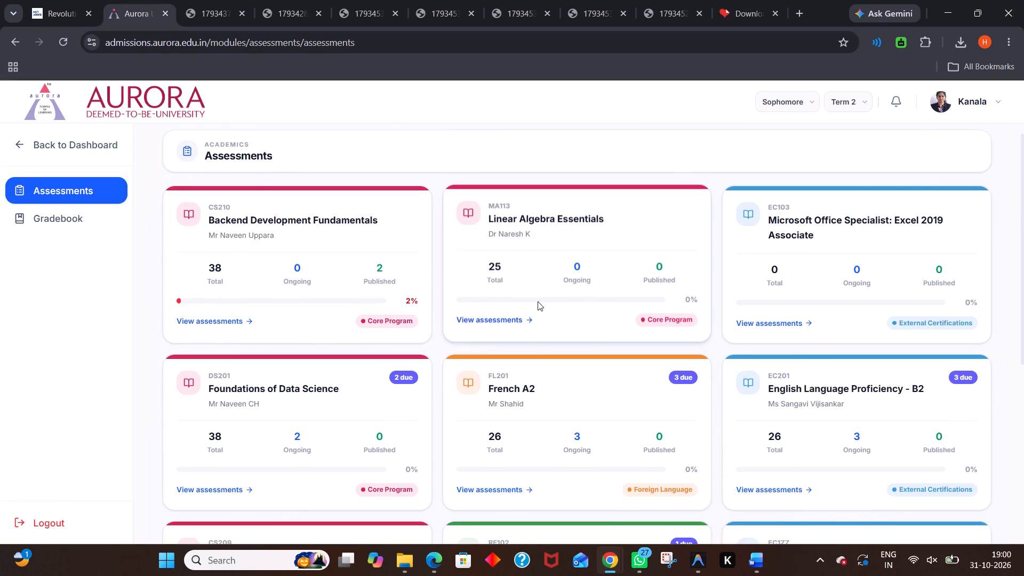
scroll(538, 301, down, 1)
click(500, 276)
scroll(500, 276, down, 2)
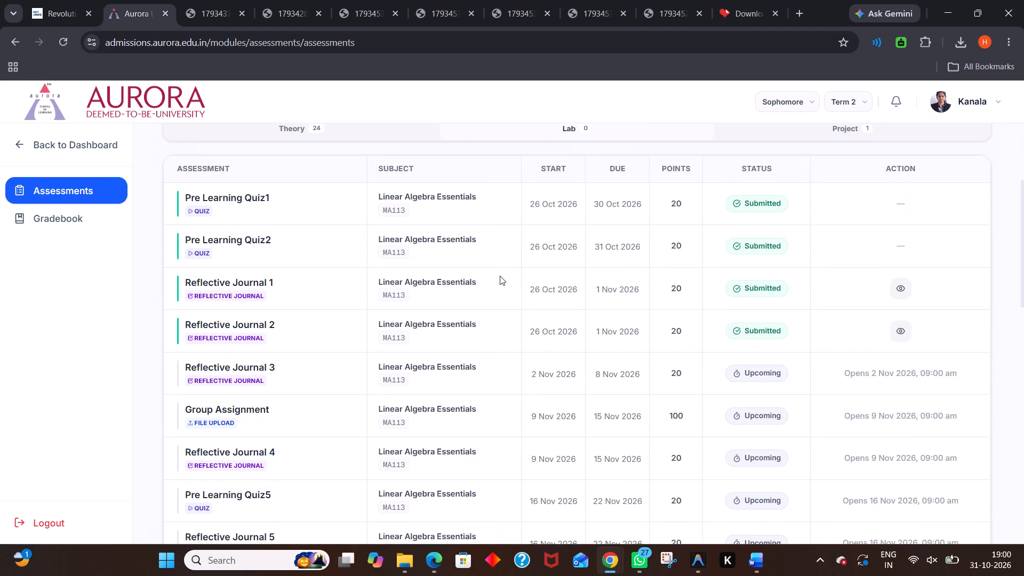
scroll(500, 276, down, 2)
scroll(500, 276, up, 6)
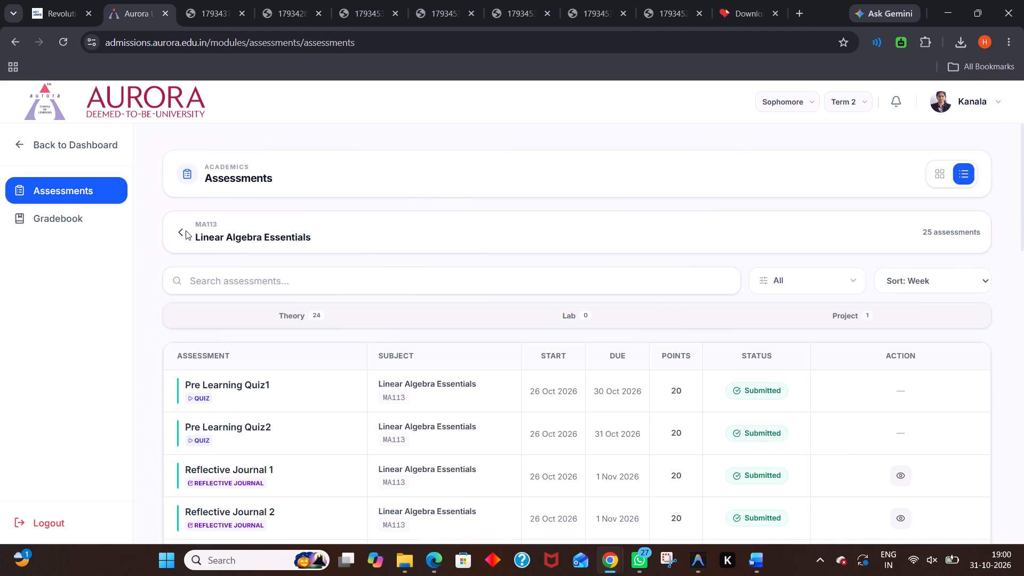
click(186, 230)
Review the assessment list for Foundations of Data Science, checking the status of its lab reports, quizzes and reflective journals.
scroll(561, 358, down, 2)
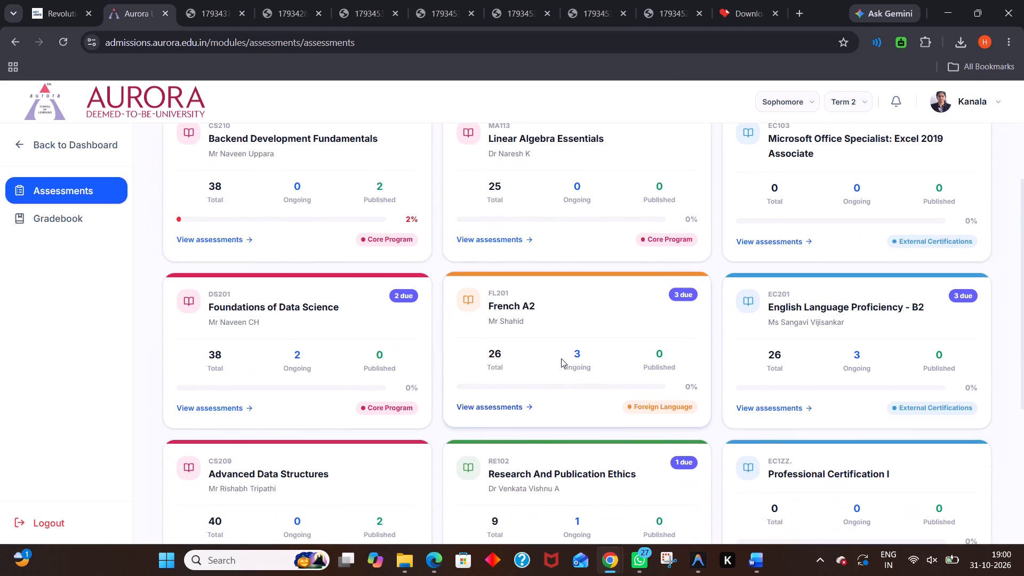
click(350, 350)
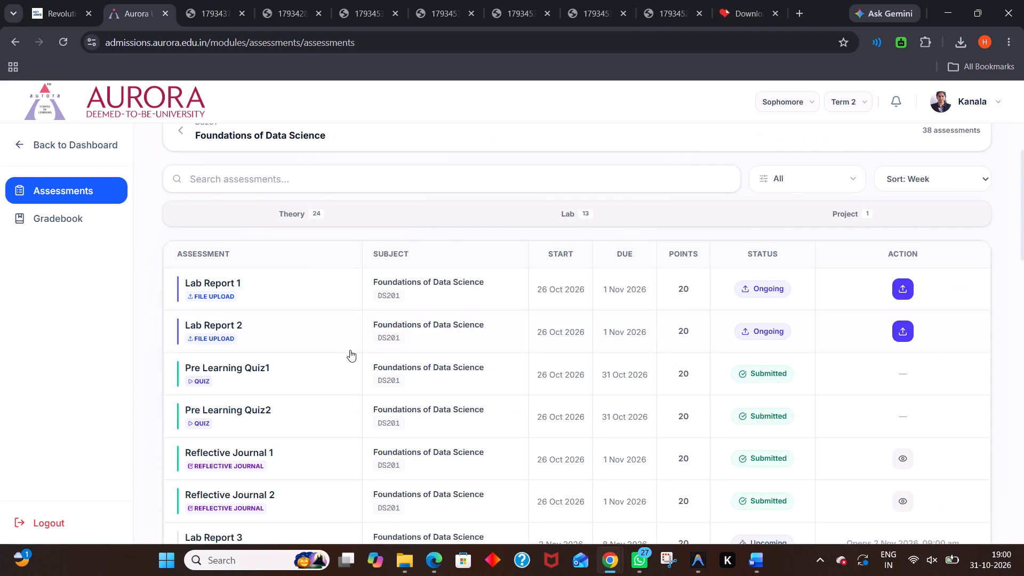
scroll(350, 350, down, 1)
scroll(350, 350, up, 1)
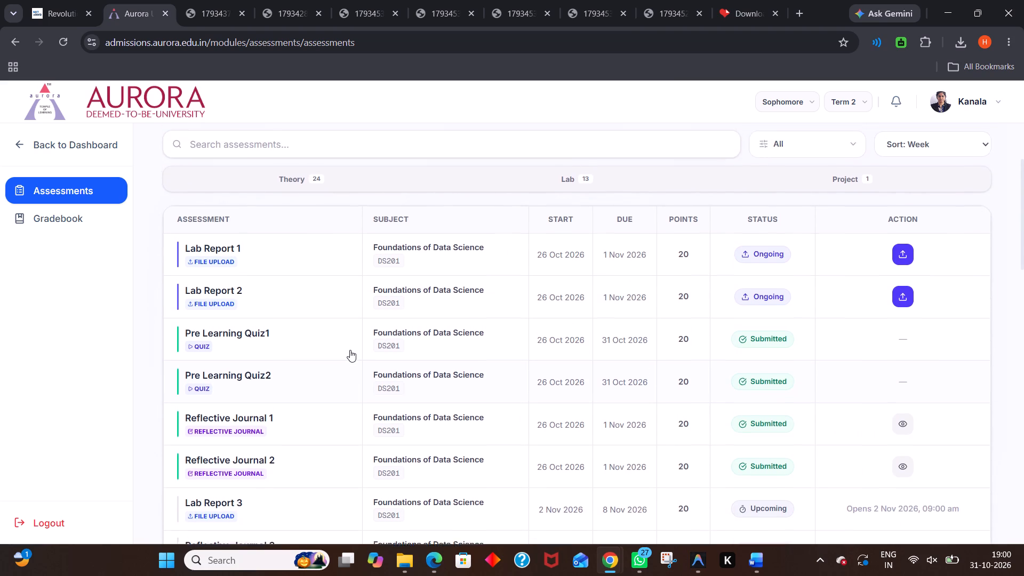
scroll(350, 350, up, 2)
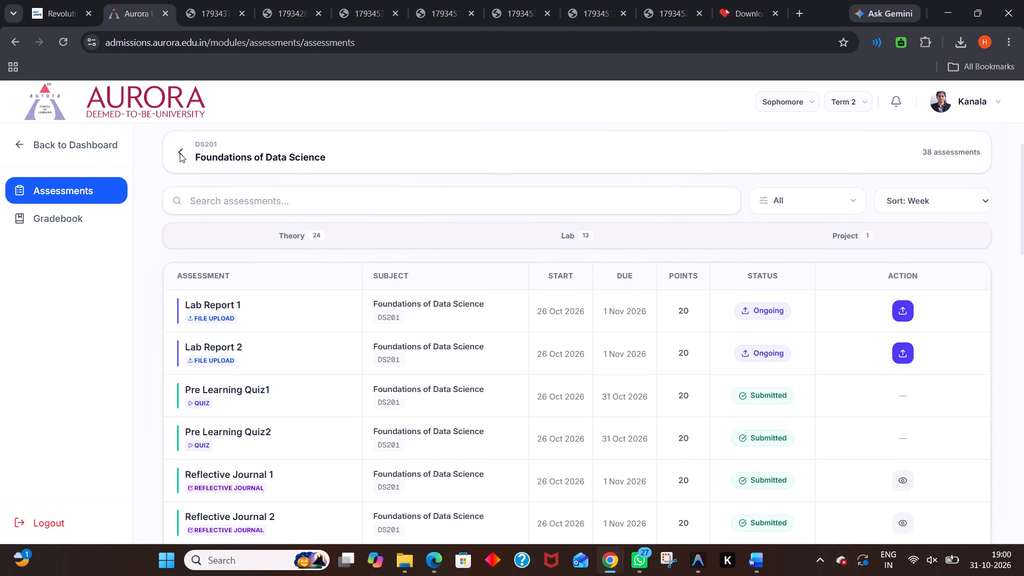
click(180, 153)
Review the assessment list for French A2, dismissing the WhatsApp notification, and return to the subject overview.
scroll(569, 343, down, 1)
click(569, 343)
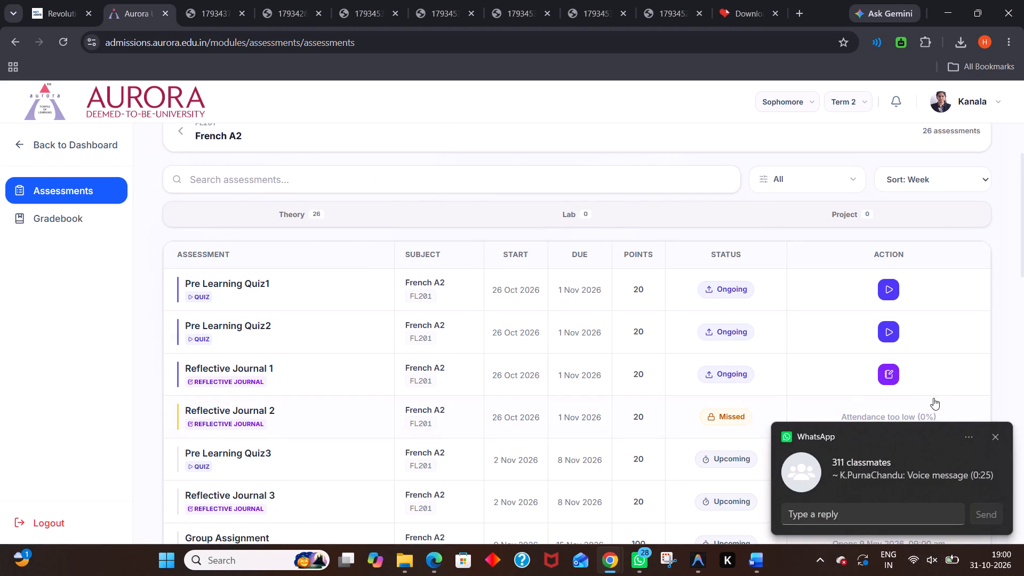
click(995, 434)
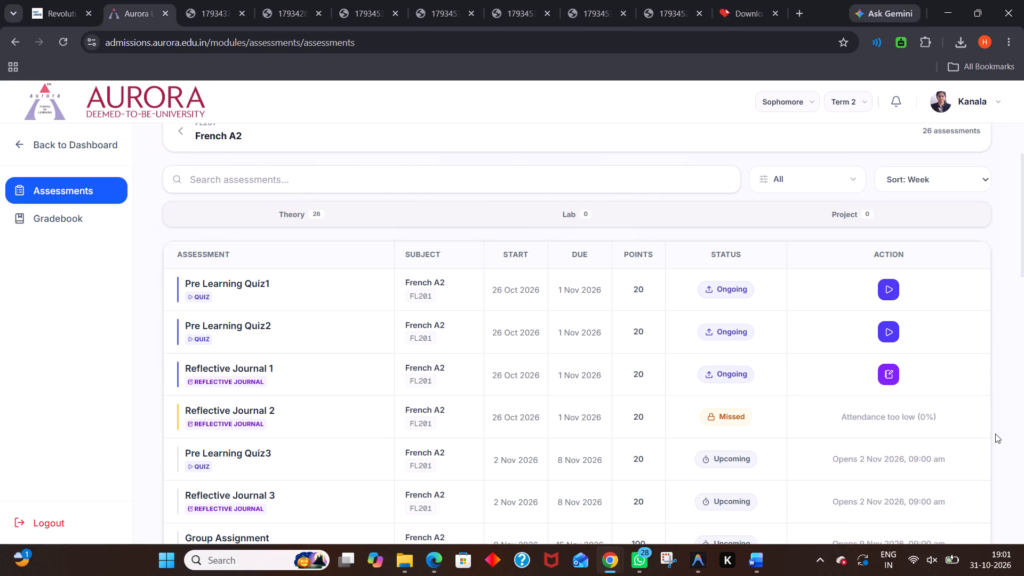
scroll(769, 462, down, 1)
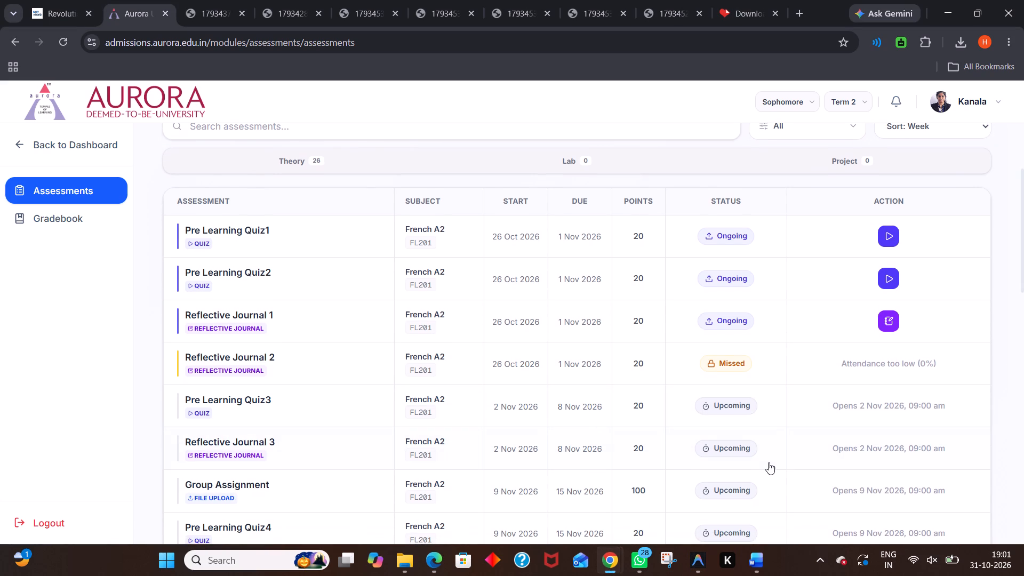
scroll(615, 361, down, 3)
scroll(615, 361, up, 3)
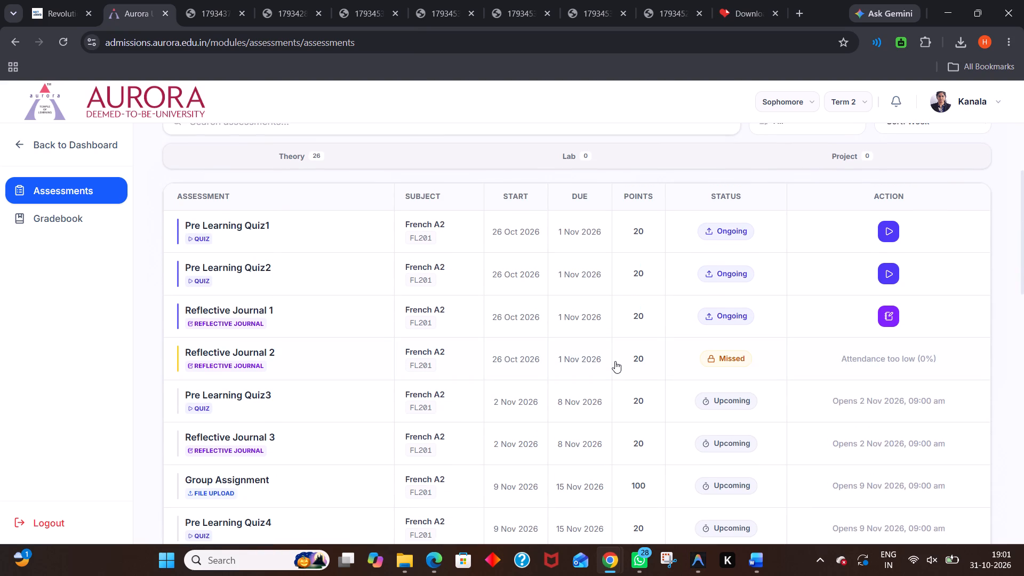
scroll(684, 315, up, 1)
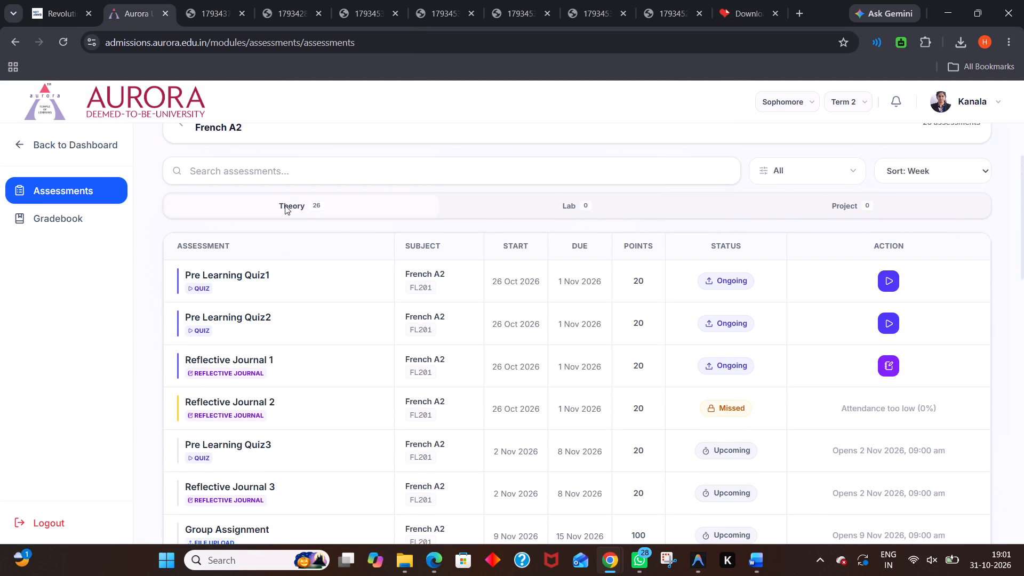
scroll(268, 202, up, 1)
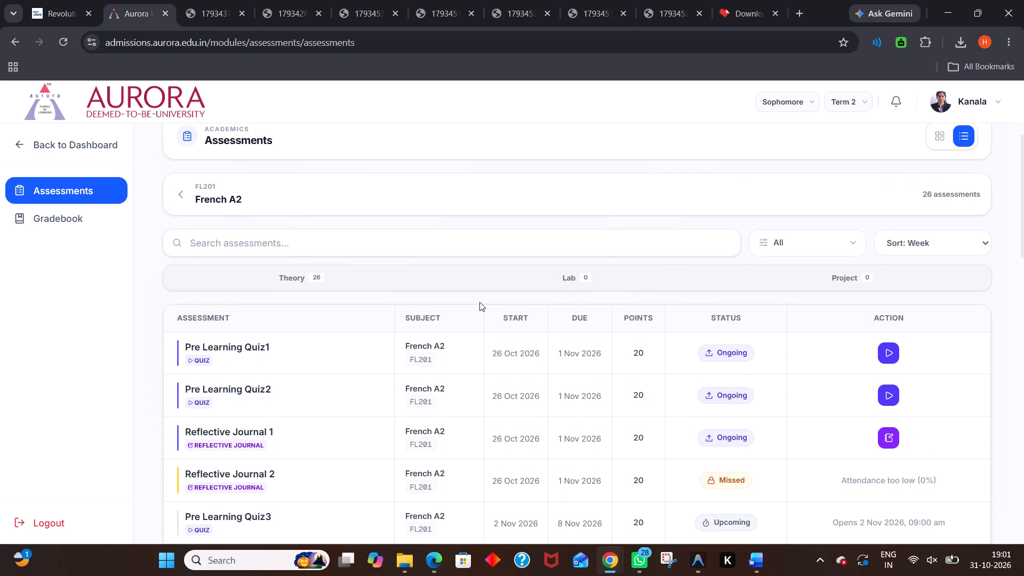
click(181, 190)
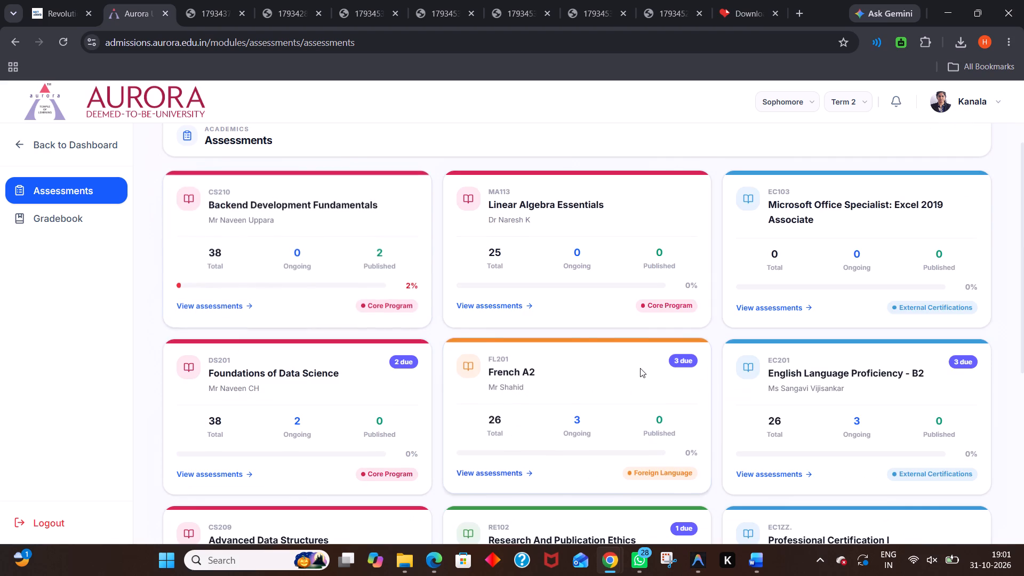
Review the assessment list for English Language Proficiency - B2 and return to the subject overview.
scroll(640, 368, down, 1)
scroll(971, 363, down, 1)
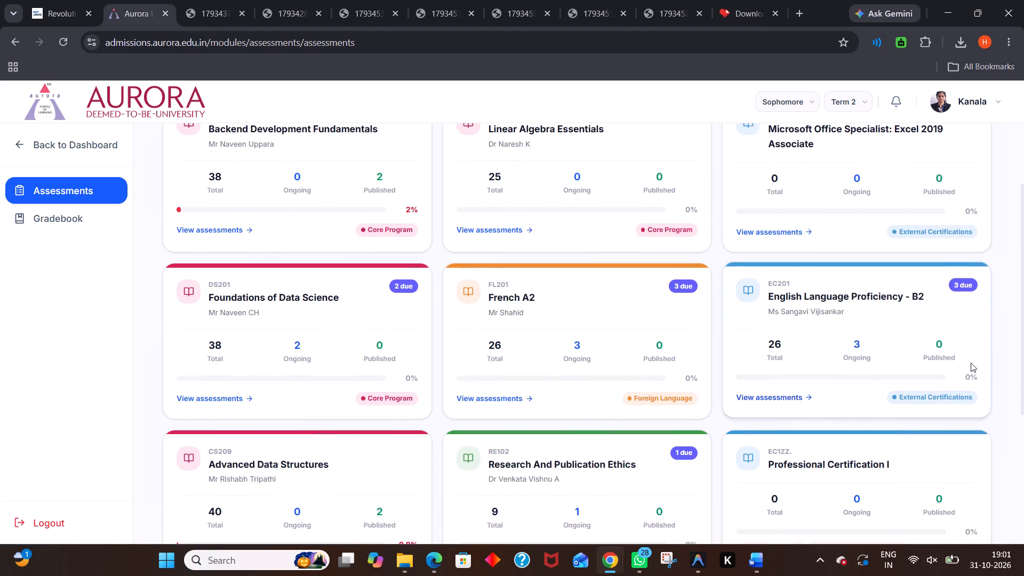
scroll(971, 363, down, 1)
click(835, 308)
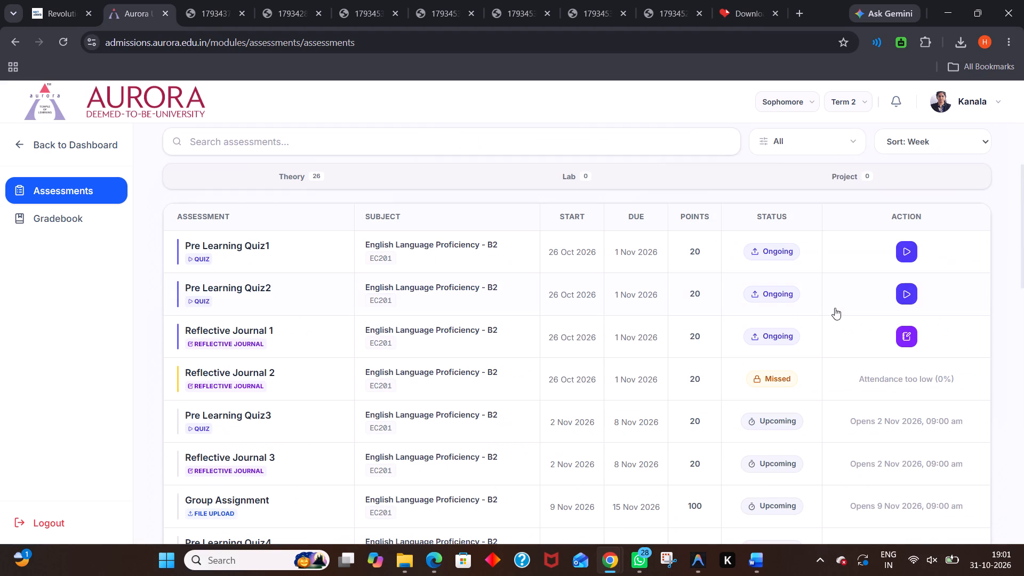
scroll(400, 264, up, 1)
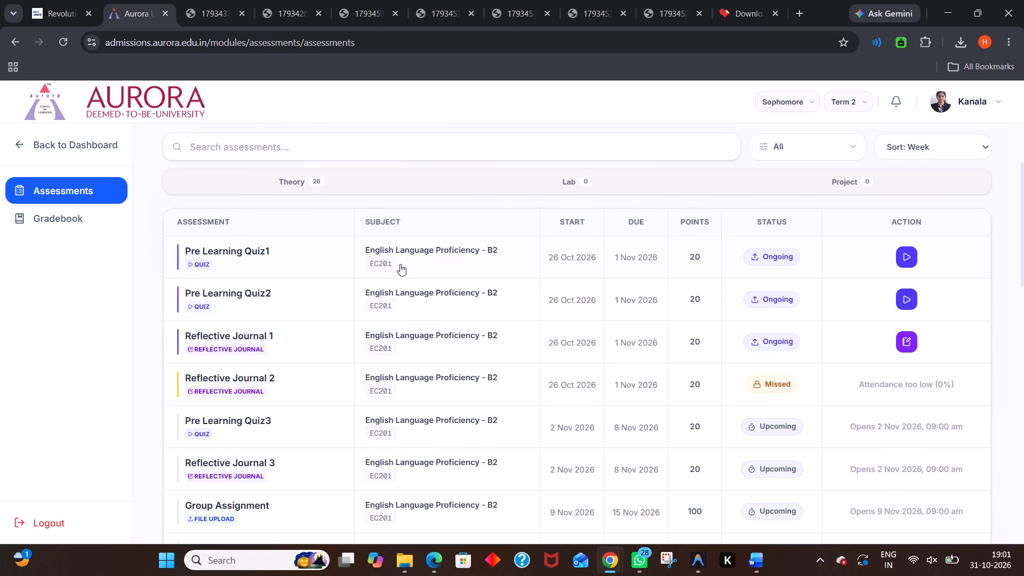
scroll(400, 264, up, 2)
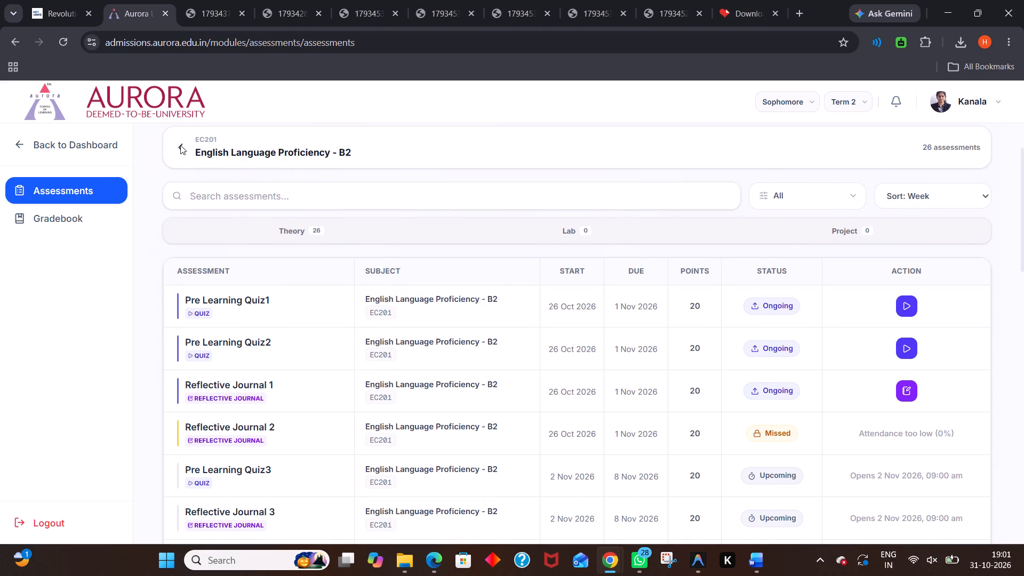
click(180, 145)
Open the Advanced Data Structures assessment list and check the status of its assessments.
scroll(396, 352, down, 2)
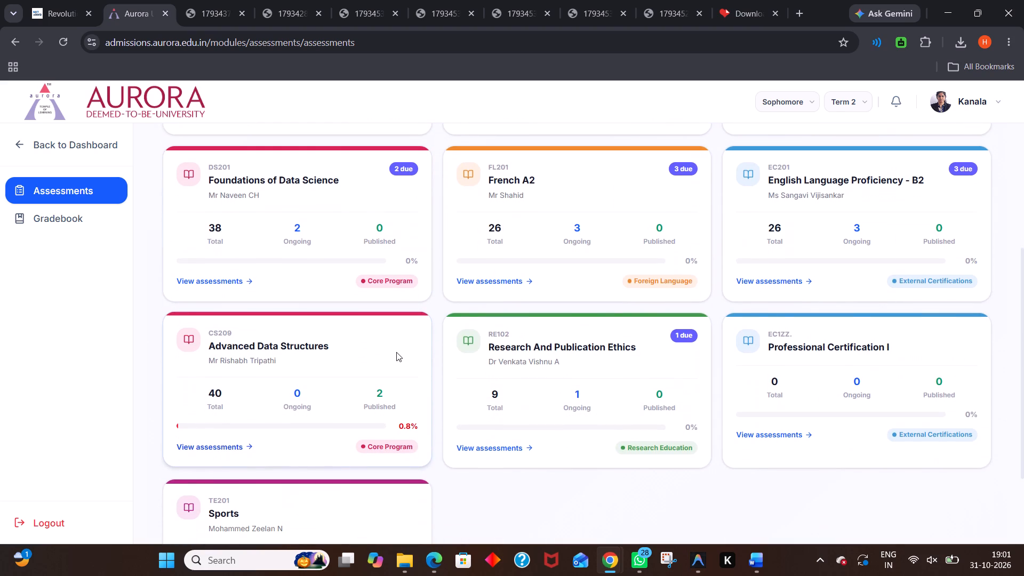
click(349, 362)
scroll(345, 339, up, 1)
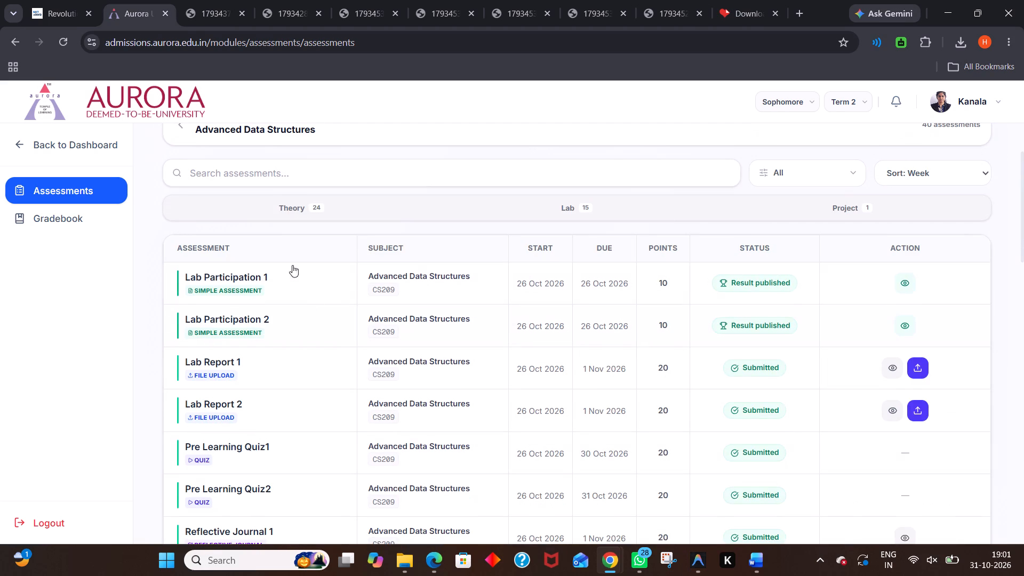
Review the Research And Publication Ethics assessment list and return to the subject overview.
click(183, 126)
scroll(558, 371, down, 1)
click(623, 400)
scroll(484, 310, up, 1)
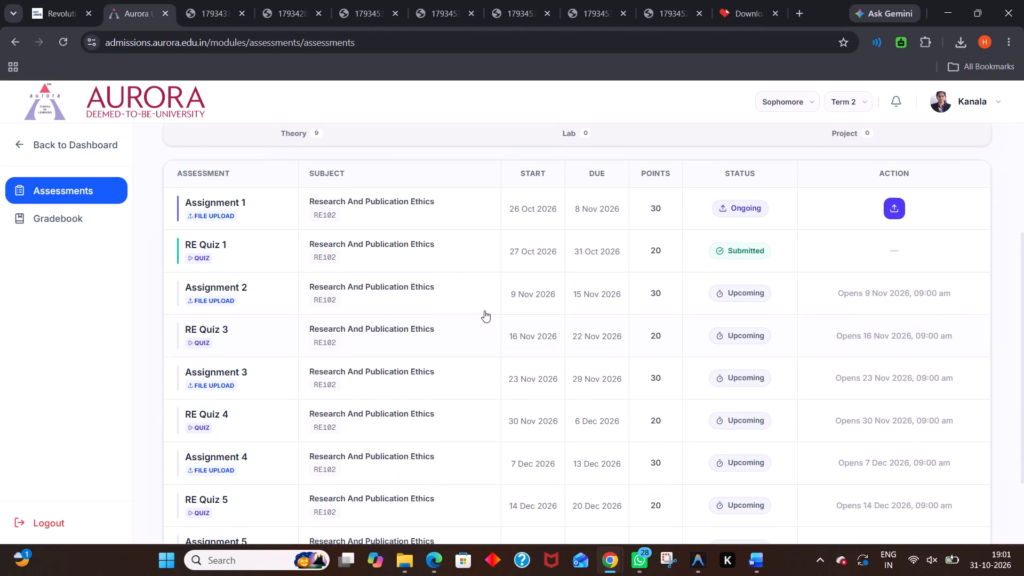
scroll(271, 186, up, 1)
click(182, 157)
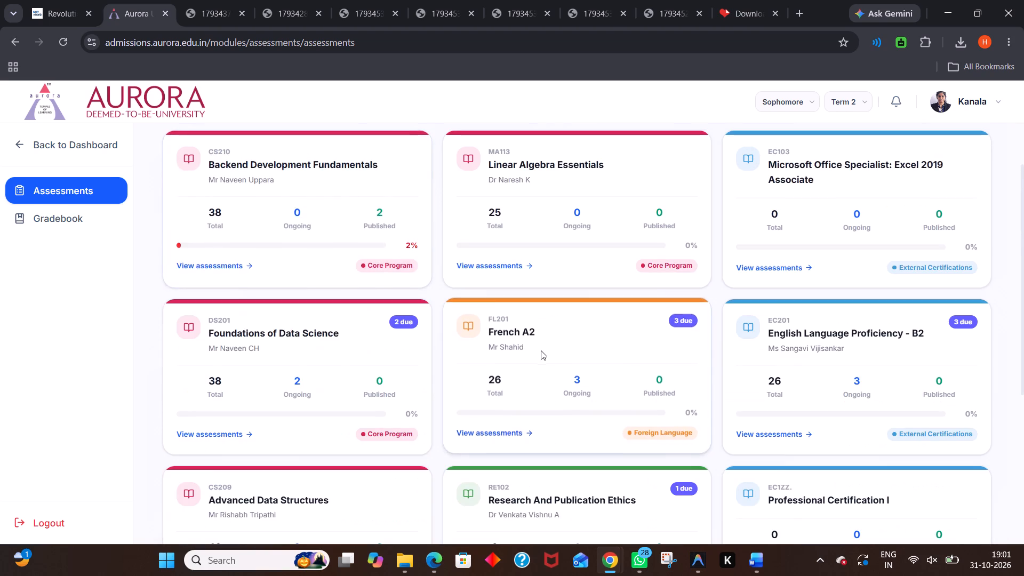
Open the Foundations of Data Science assessment list and check the status of its lab reports, quizzes and journals.
scroll(541, 350, down, 2)
scroll(780, 372, down, 1)
scroll(519, 333, up, 1)
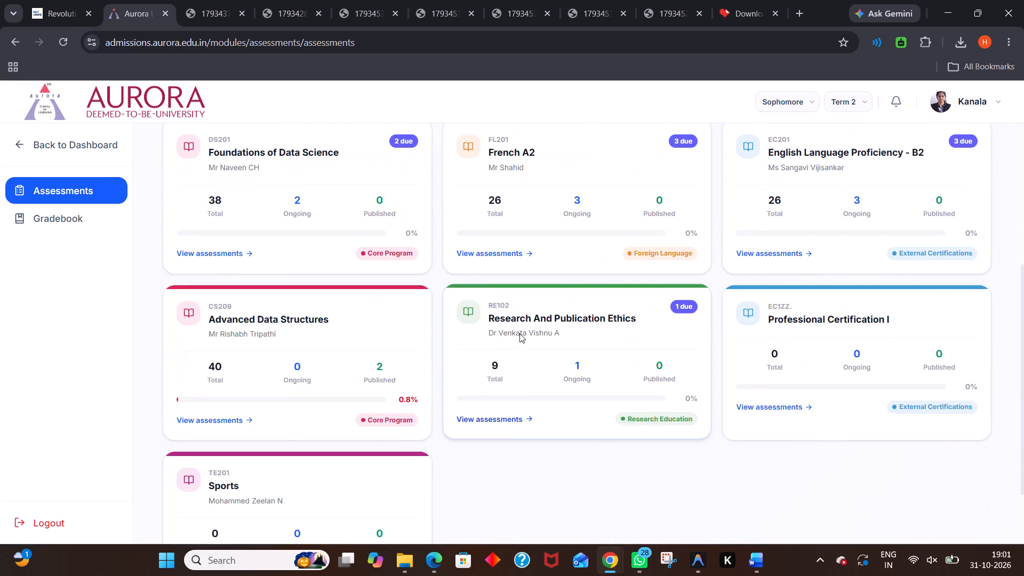